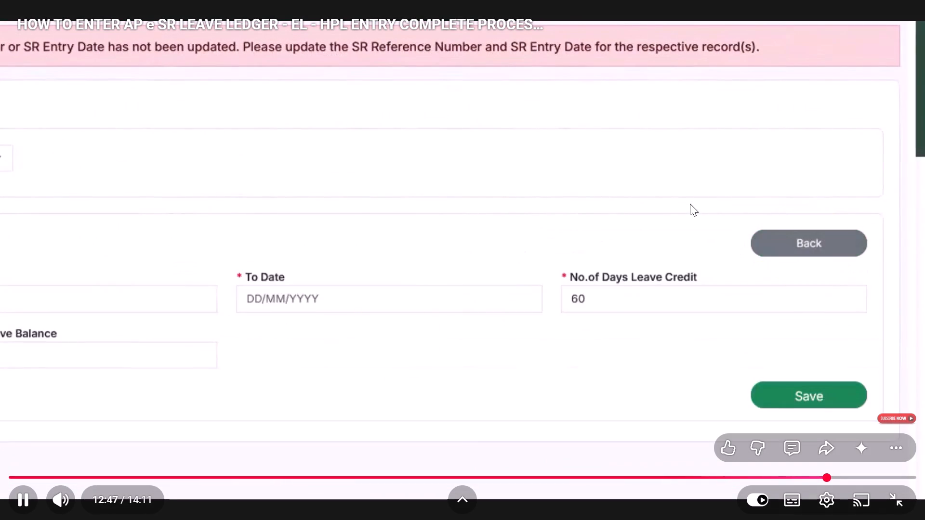
Exit the full-screen leave ledger tutorial video and close its YouTube page.
double_click(690, 204)
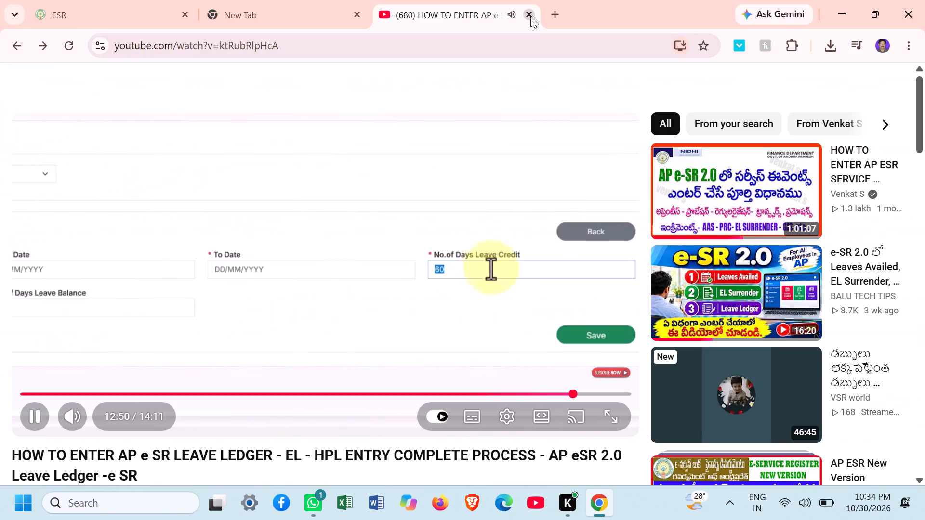
click(530, 16)
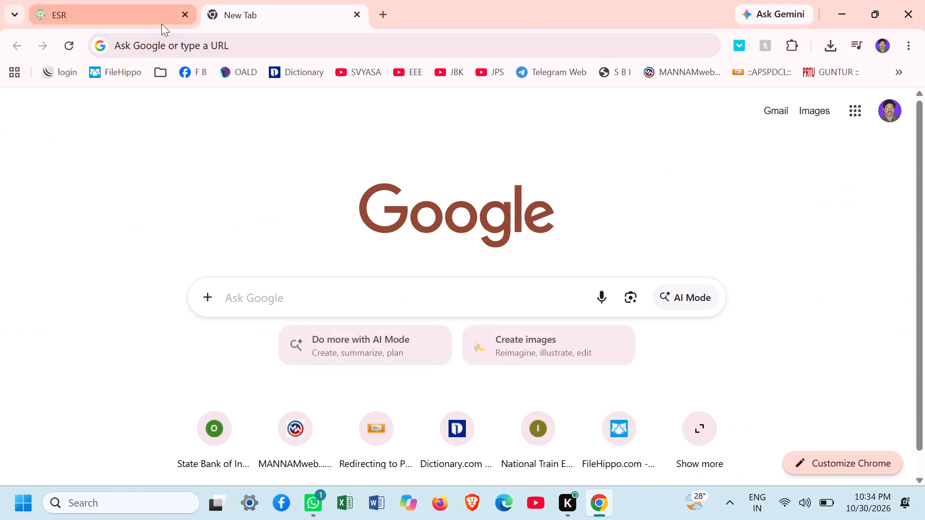
Switch to the ESR page and open the Service Events section of the e-Service Record.
click(142, 17)
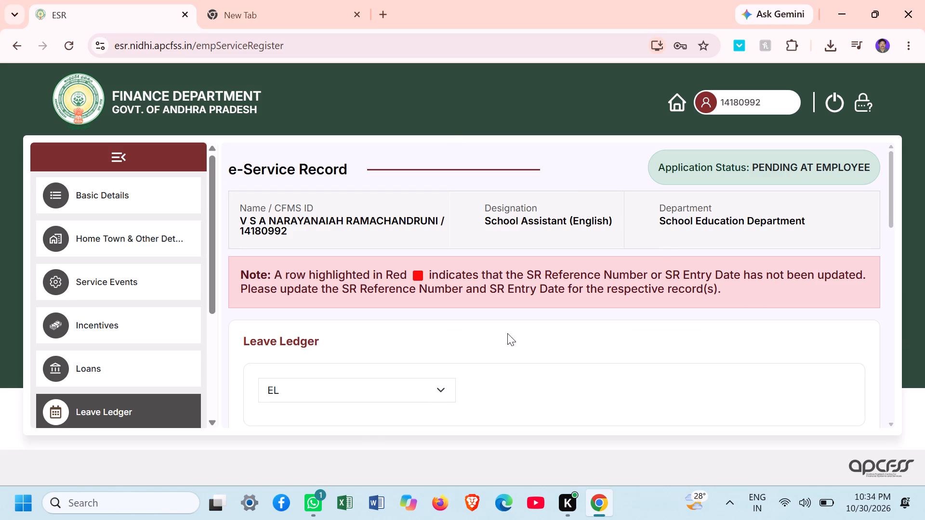
click(116, 280)
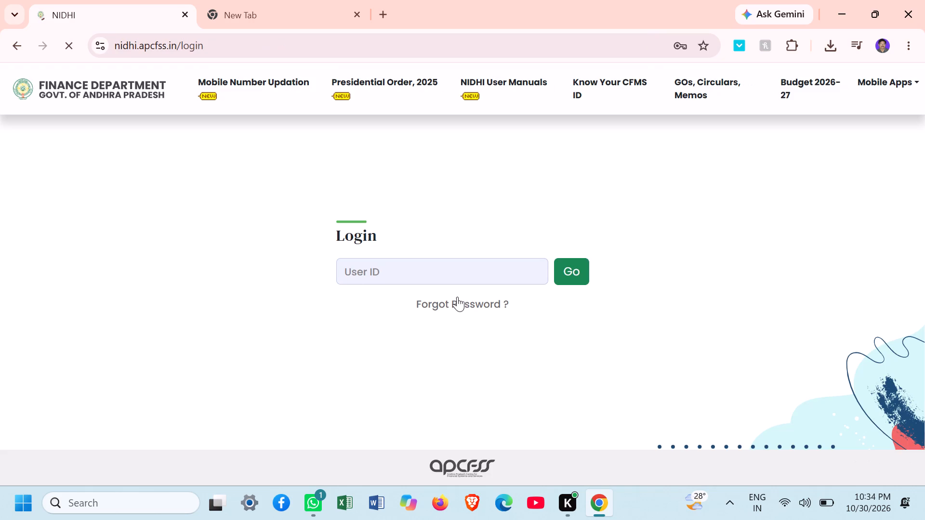
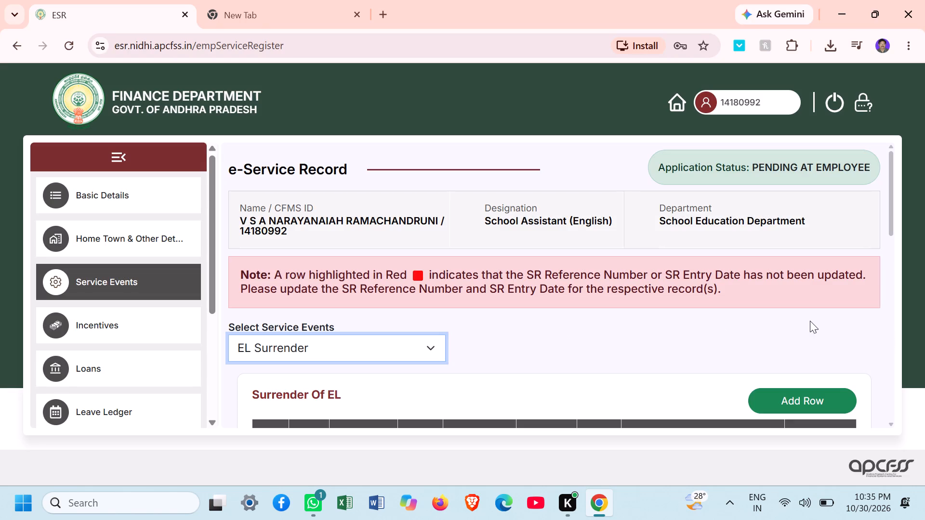
Open the first Surrender Of EL row for editing and go into its Remarks and No Of Days fields.
click(896, 380)
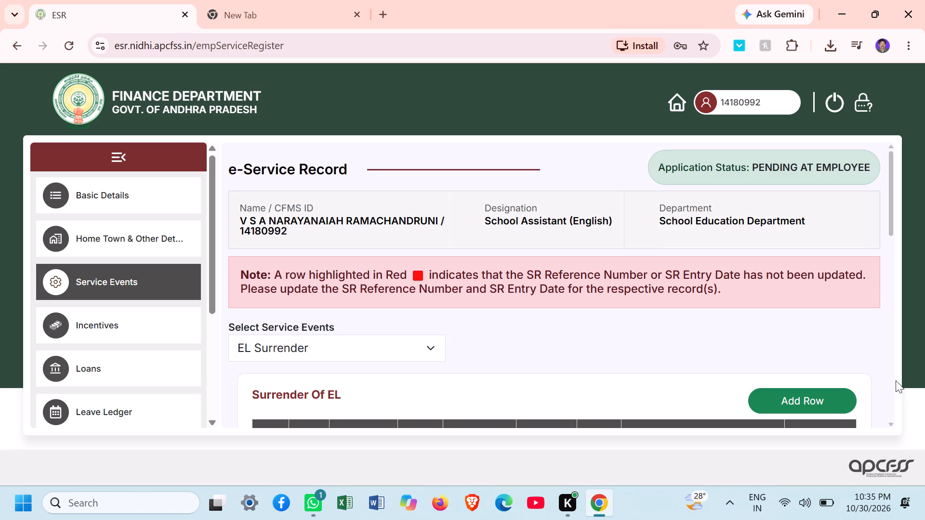
click(891, 403)
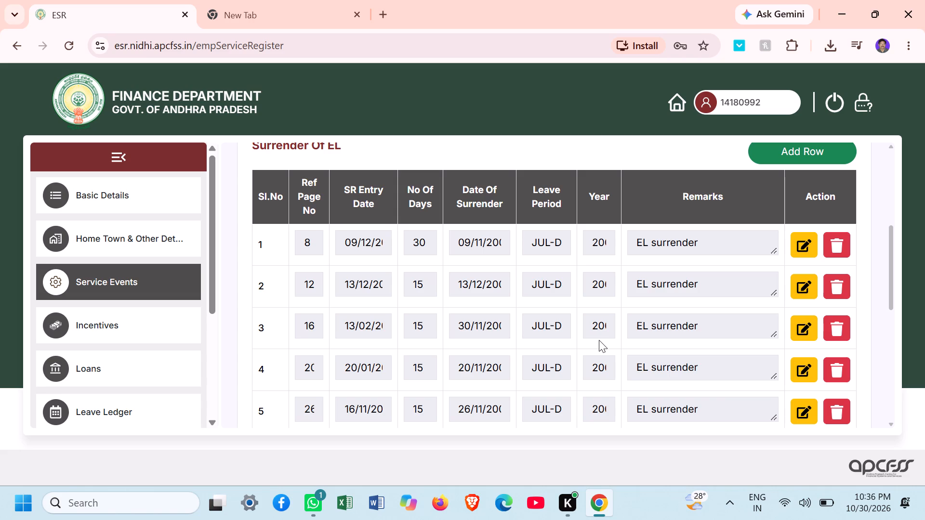
click(805, 245)
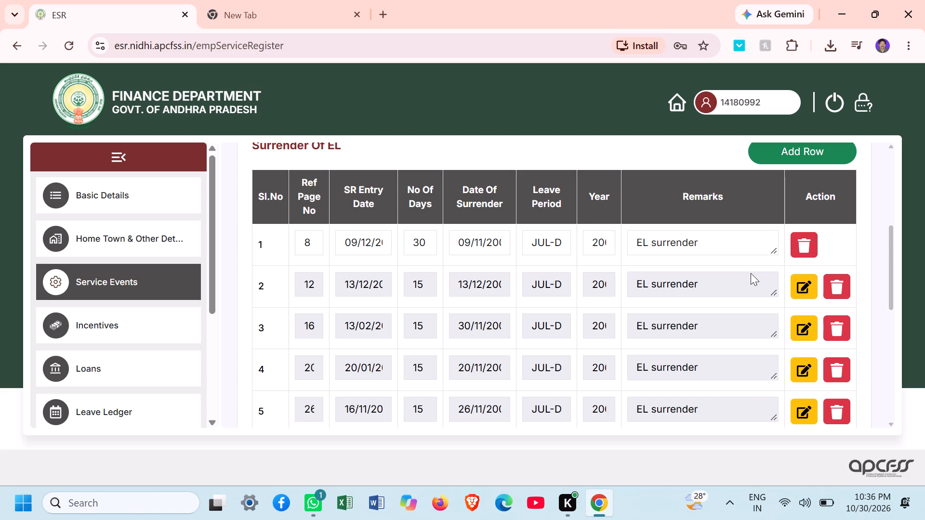
click(758, 245)
click(421, 249)
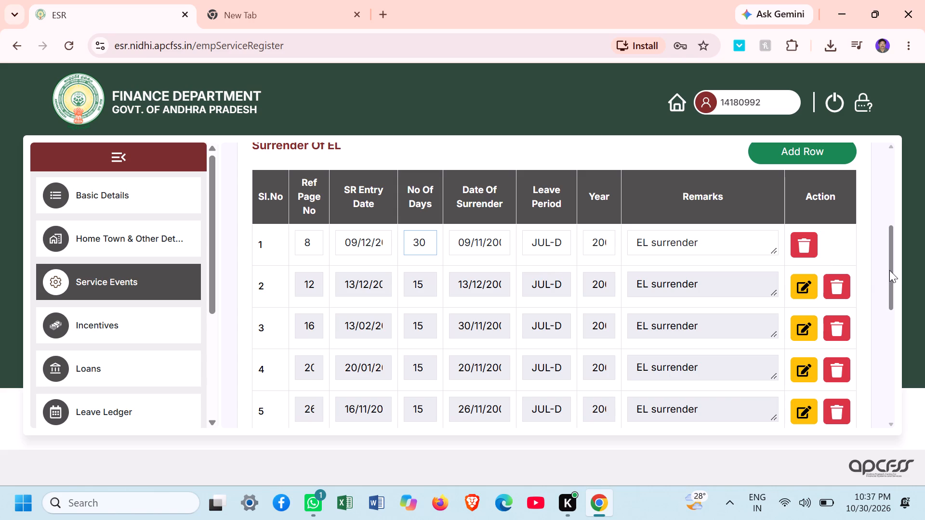
click(735, 241)
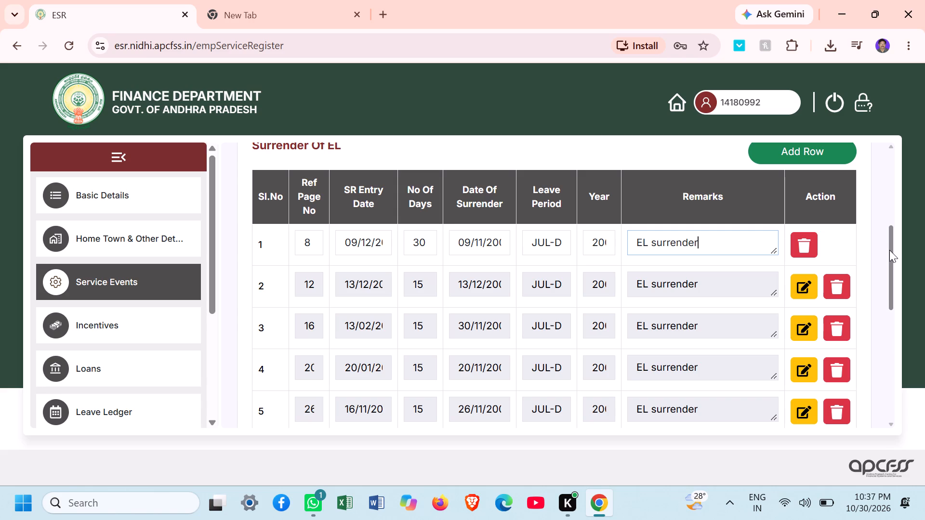
Review the EL surrender rows and inspect the first row's SR Entry Date in its calendar, closing it without picking a date.
drag(893, 253, 884, 218)
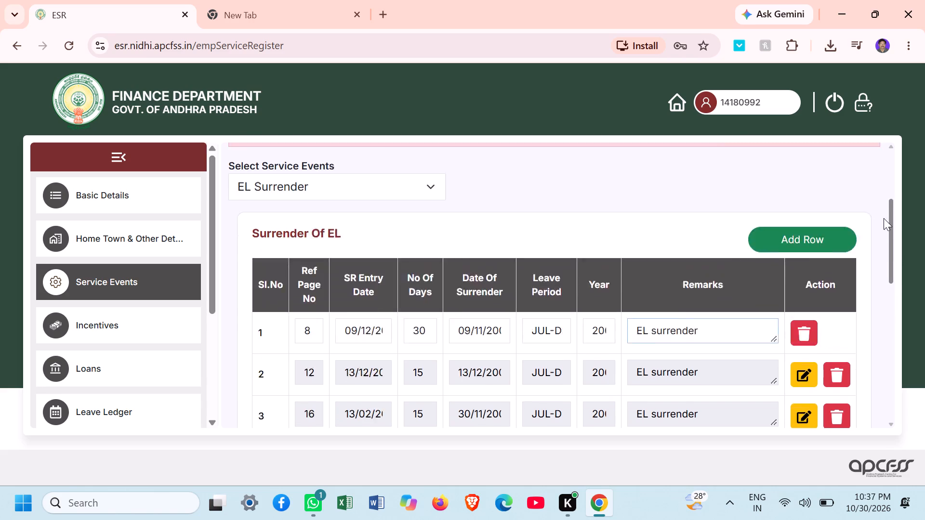
drag(884, 218, 891, 324)
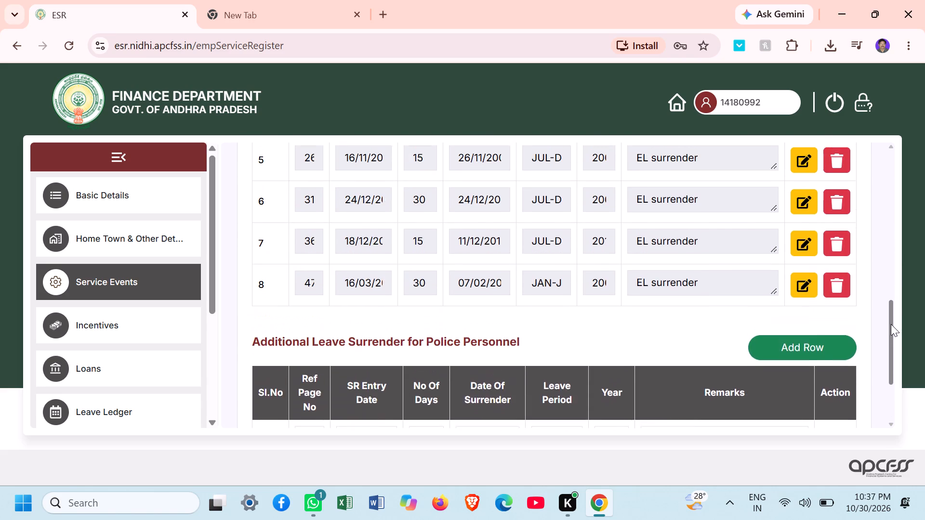
drag(891, 324, 891, 302)
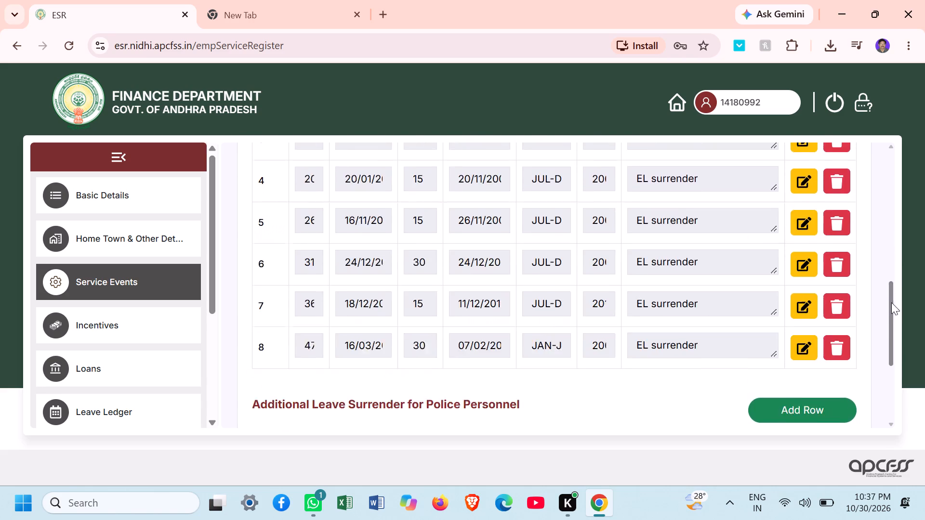
drag(891, 302, 887, 239)
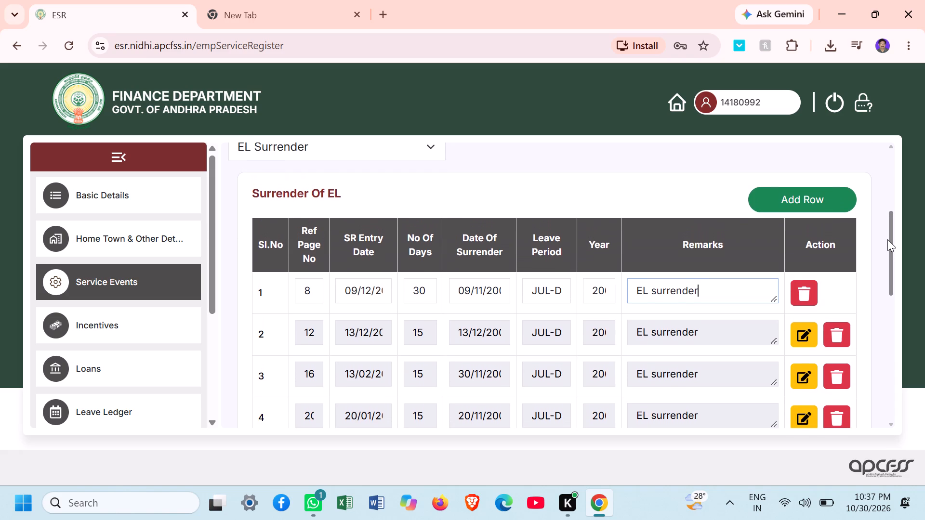
drag(887, 239, 887, 240)
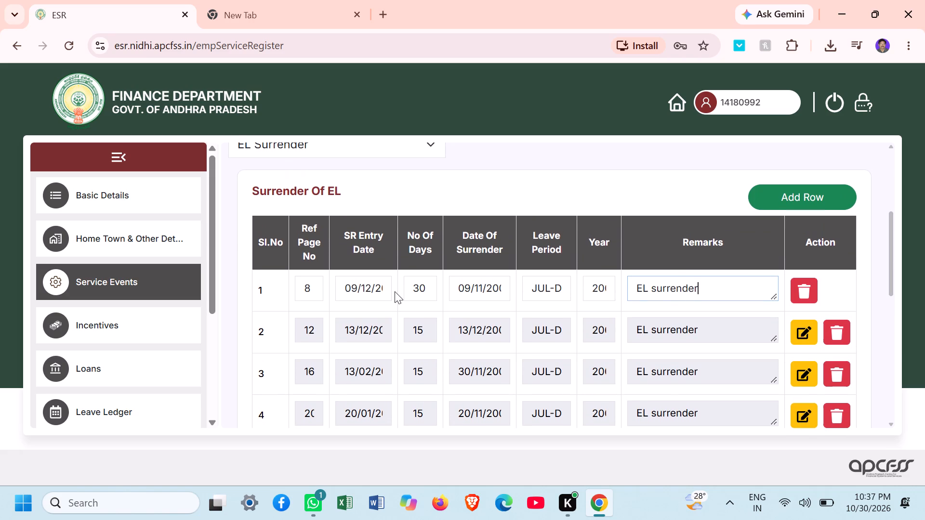
click(385, 289)
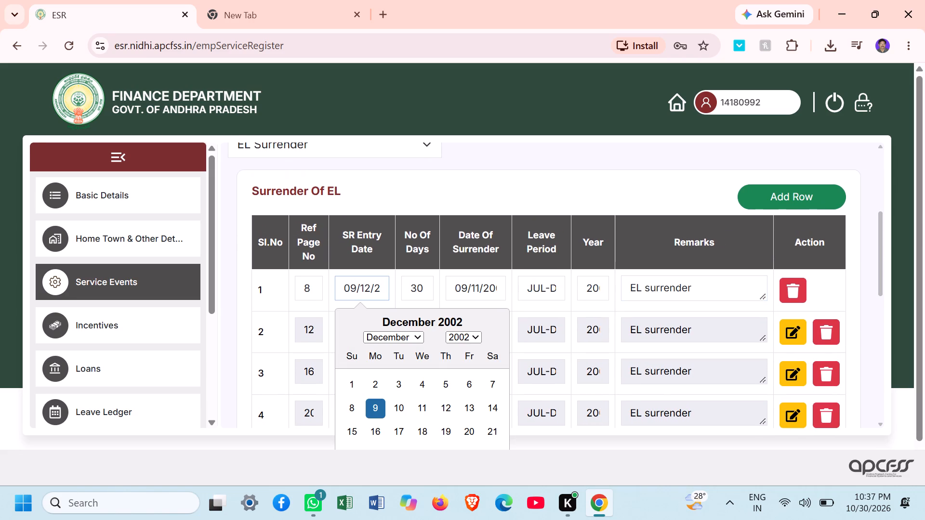
click(385, 289)
click(385, 289)
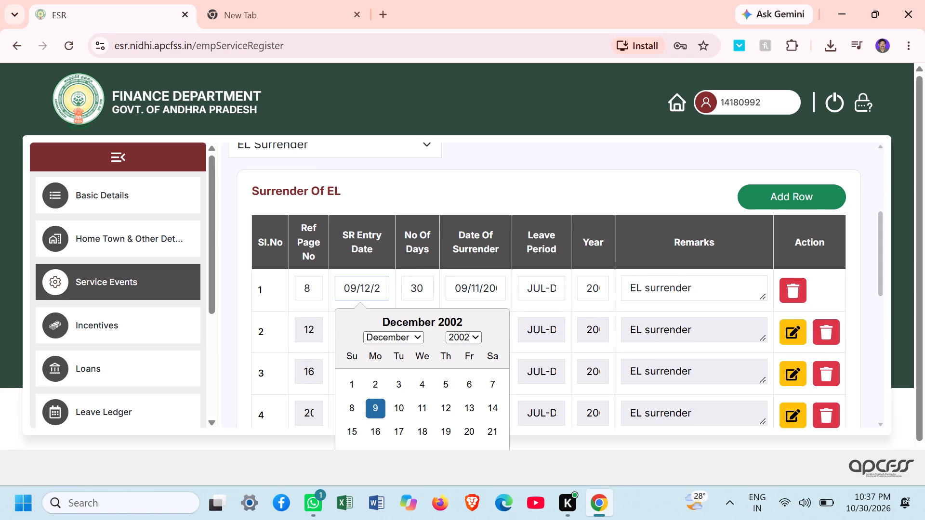
click(368, 291)
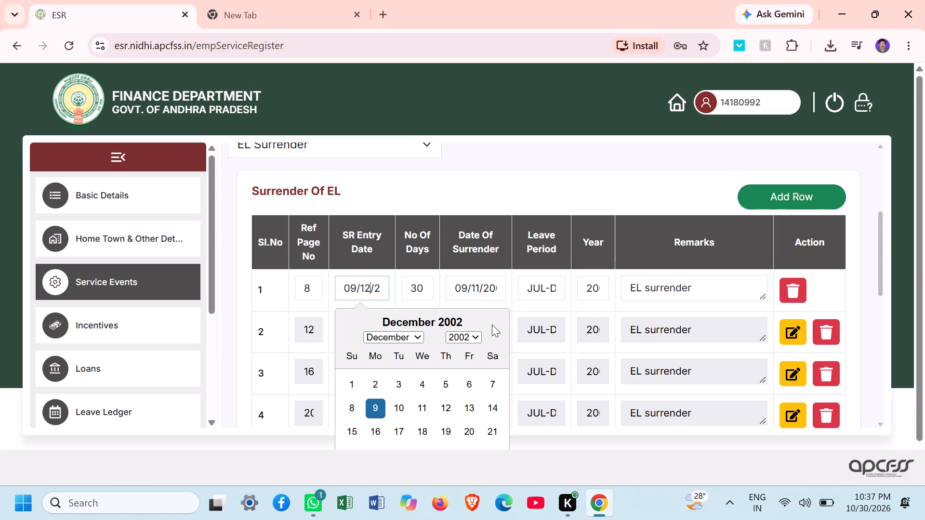
click(492, 325)
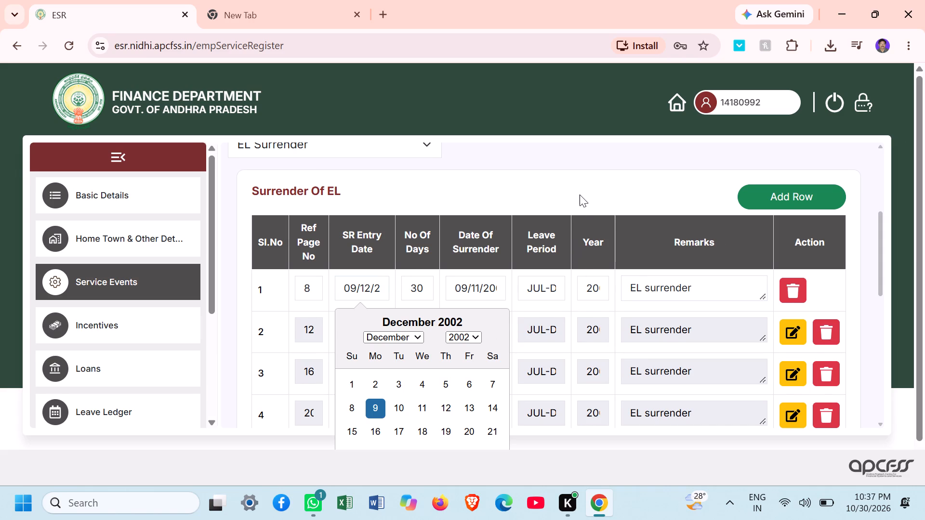
click(580, 195)
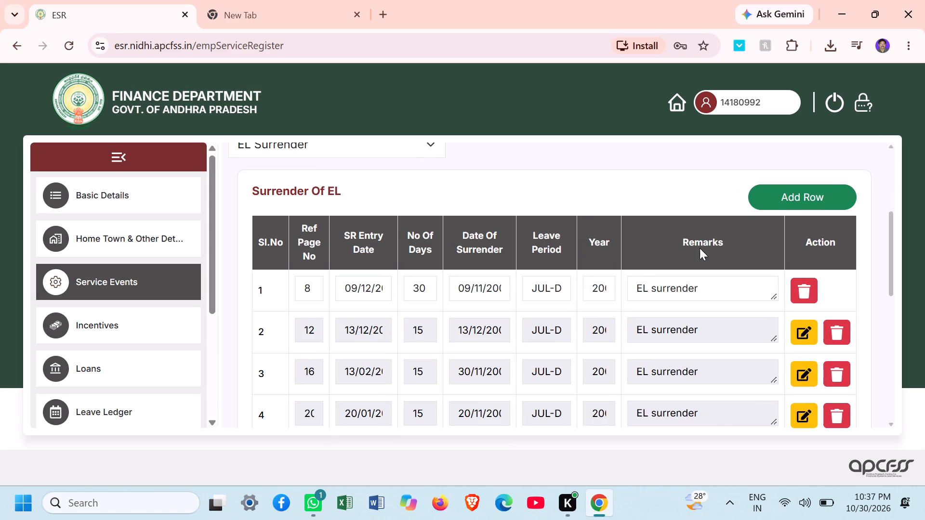
Save the EL surrender records and dismiss the confirmation.
drag(891, 244, 894, 327)
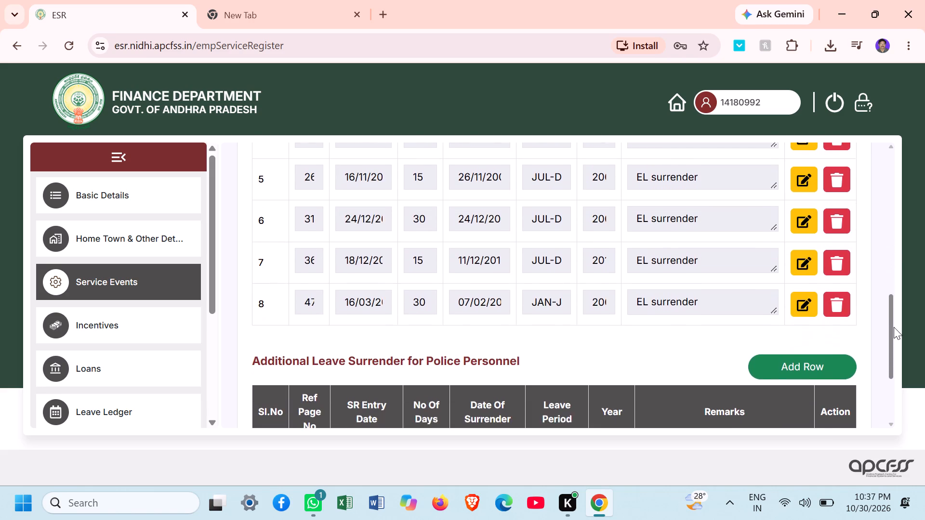
drag(894, 327, 892, 339)
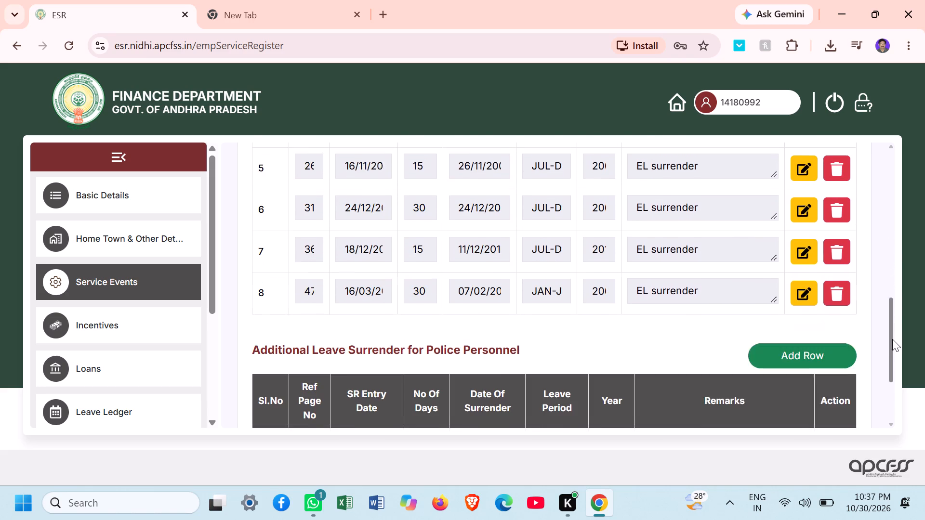
drag(892, 339, 892, 343)
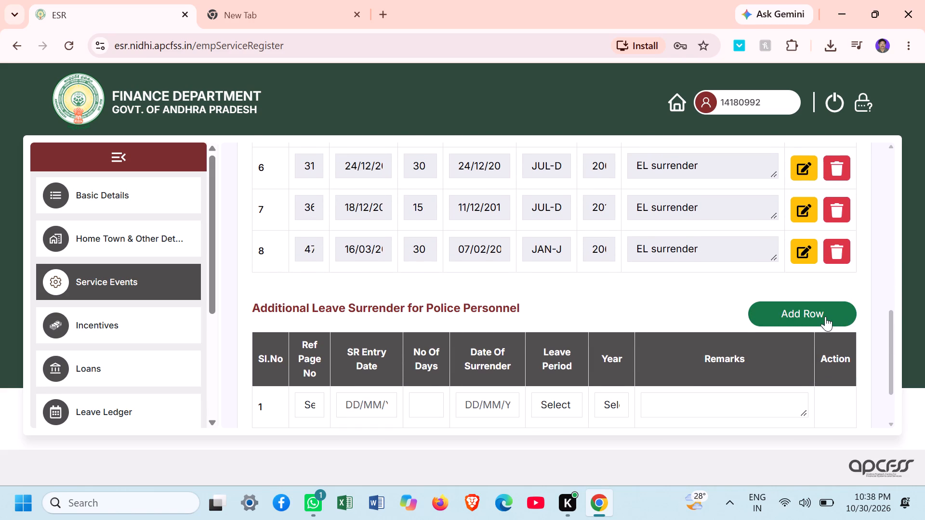
drag(891, 342, 891, 348)
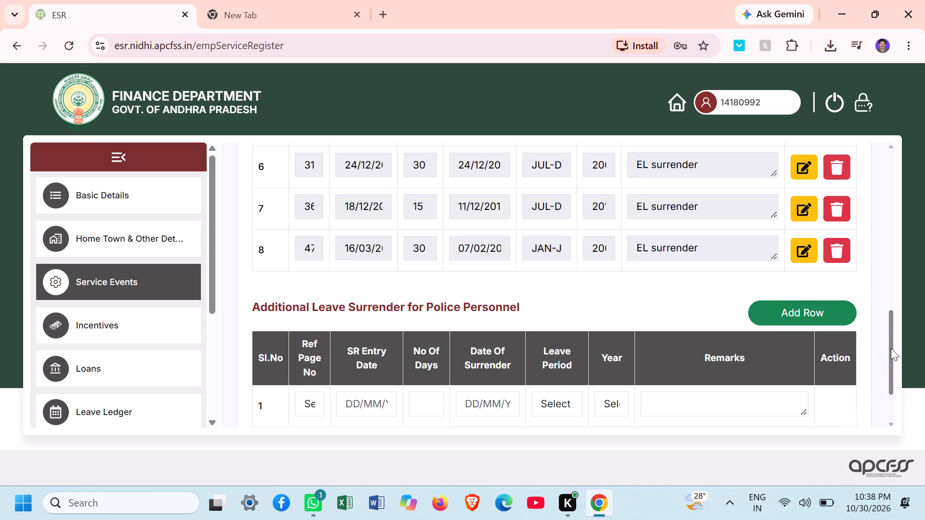
drag(891, 348, 892, 376)
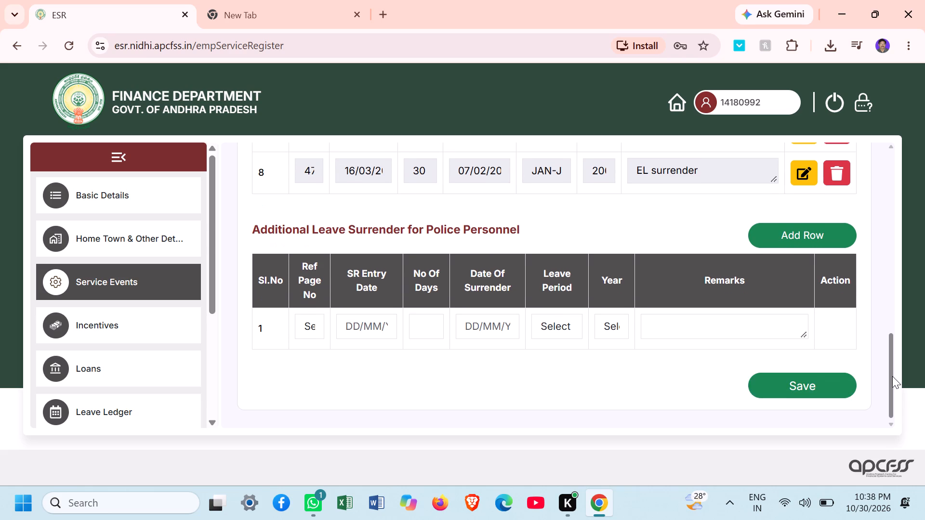
click(790, 383)
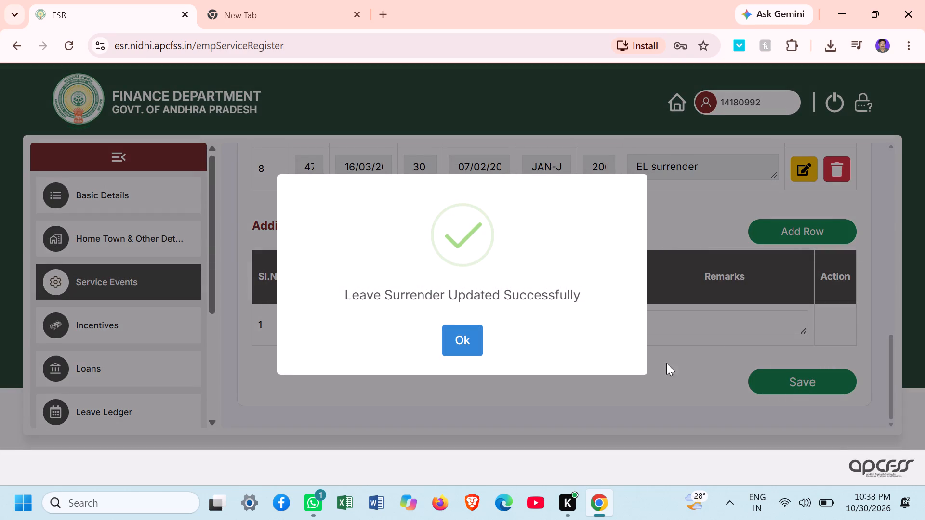
click(473, 338)
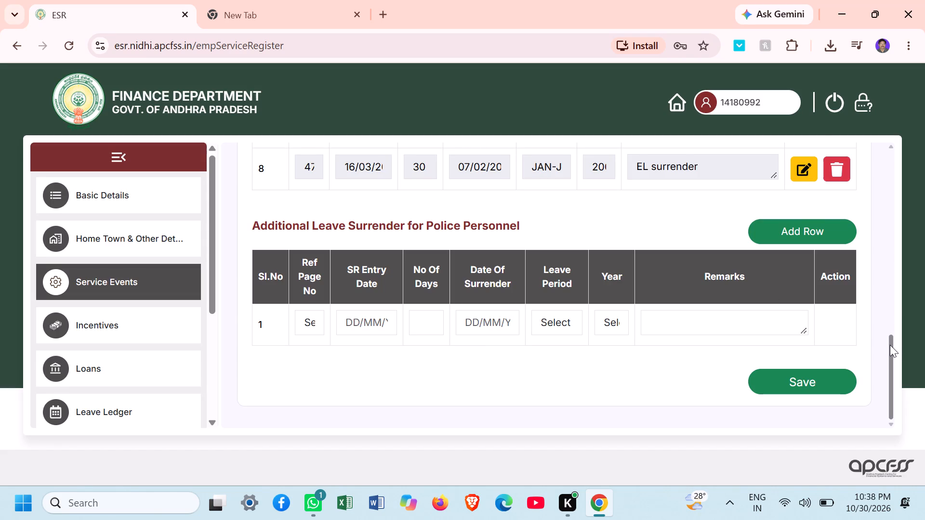
Change the selected service event to Leaves Availed.
drag(890, 345, 884, 227)
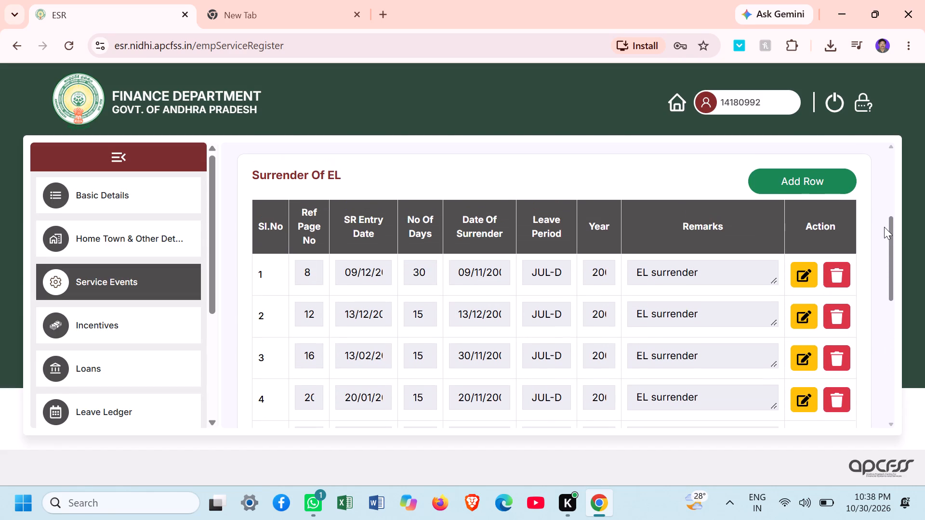
drag(884, 227, 884, 227)
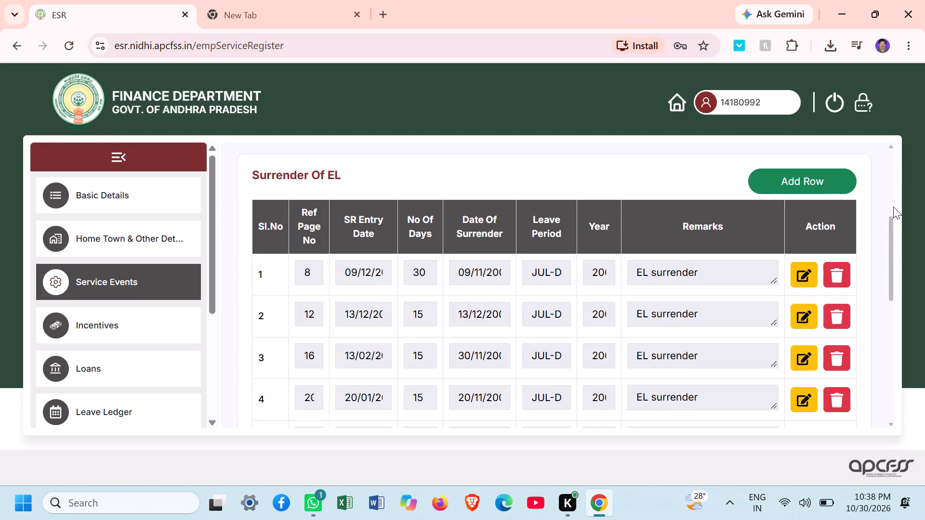
drag(893, 217, 885, 149)
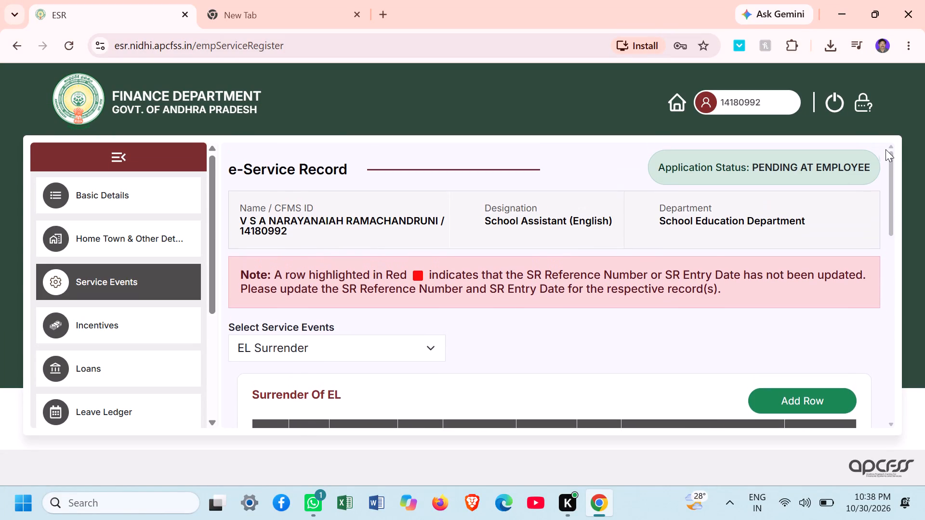
click(434, 346)
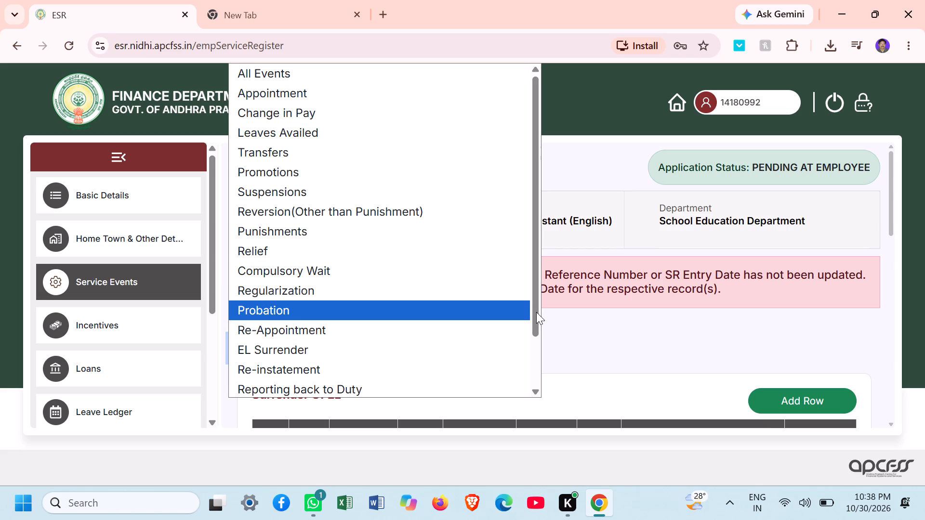
drag(536, 312, 544, 380)
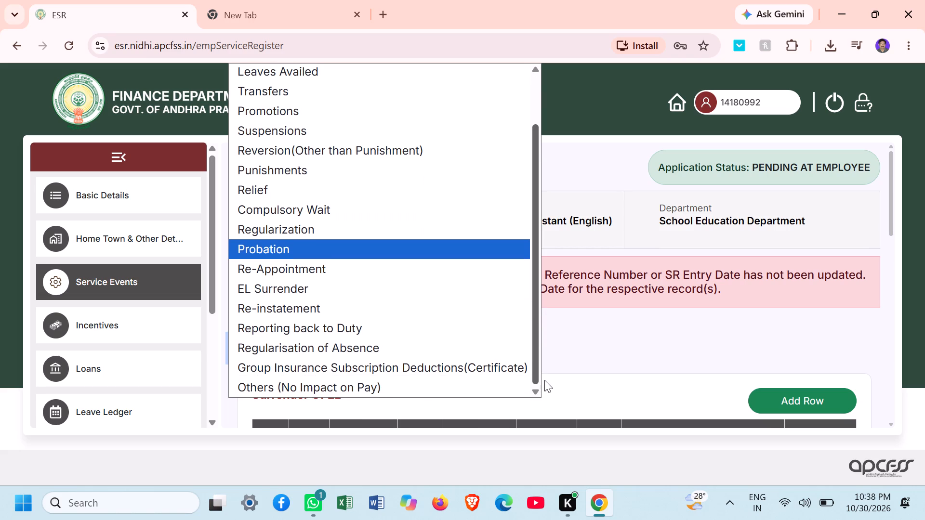
drag(544, 380, 538, 338)
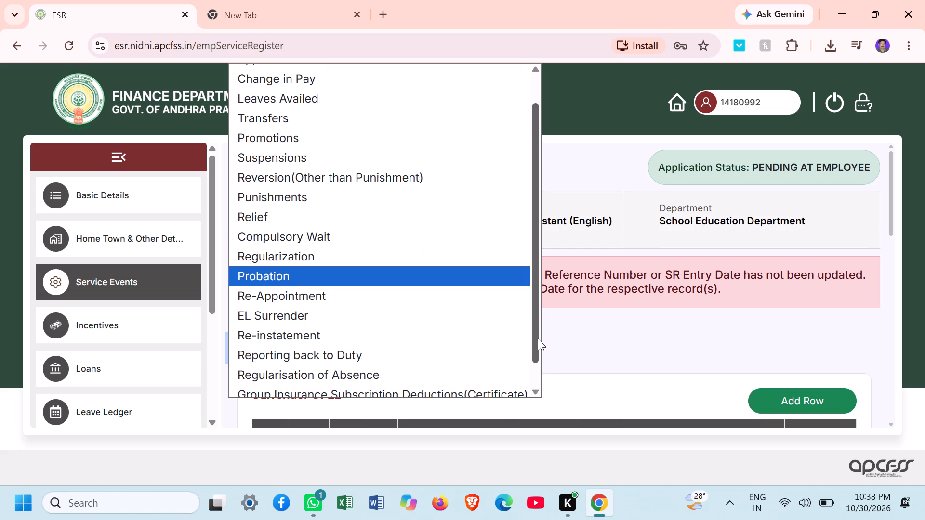
drag(538, 338, 531, 281)
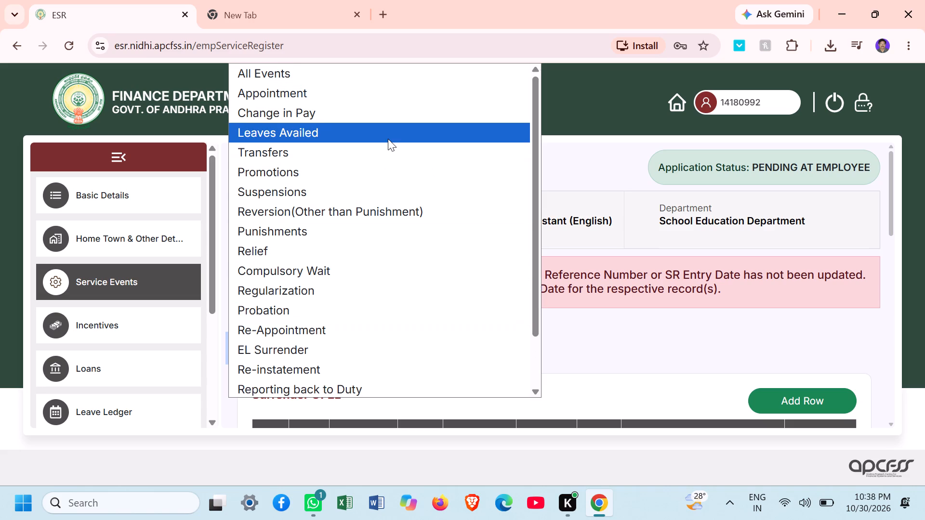
click(388, 139)
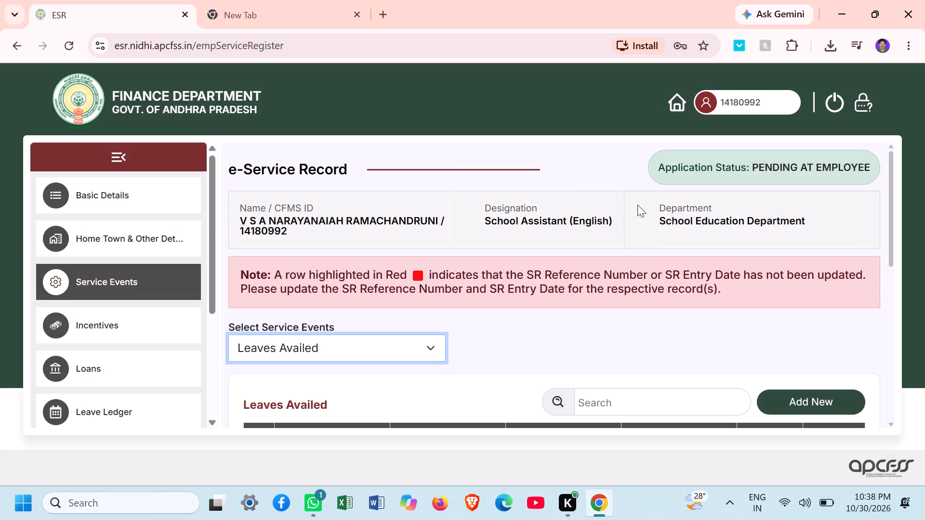
Review the Leaves Availed table from the first to the last row, checking leave types and availed dates.
drag(891, 207, 898, 251)
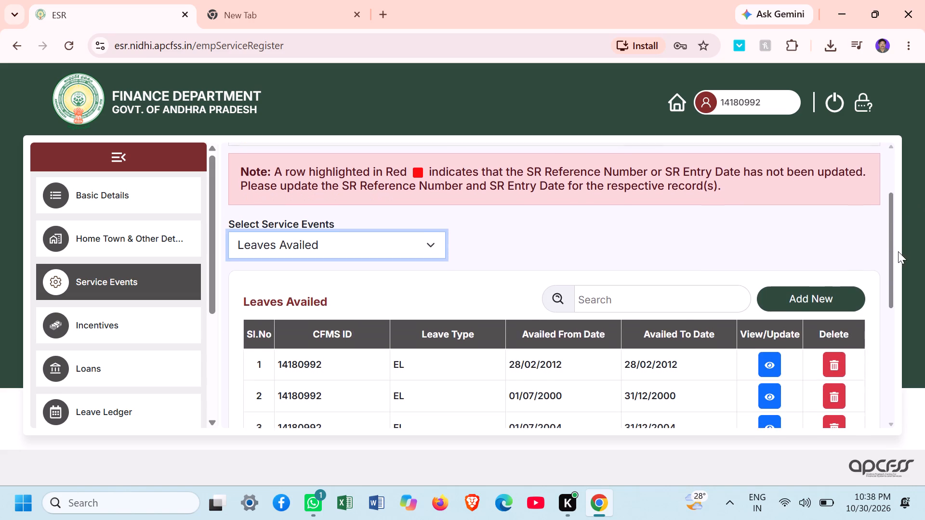
drag(898, 251, 900, 277)
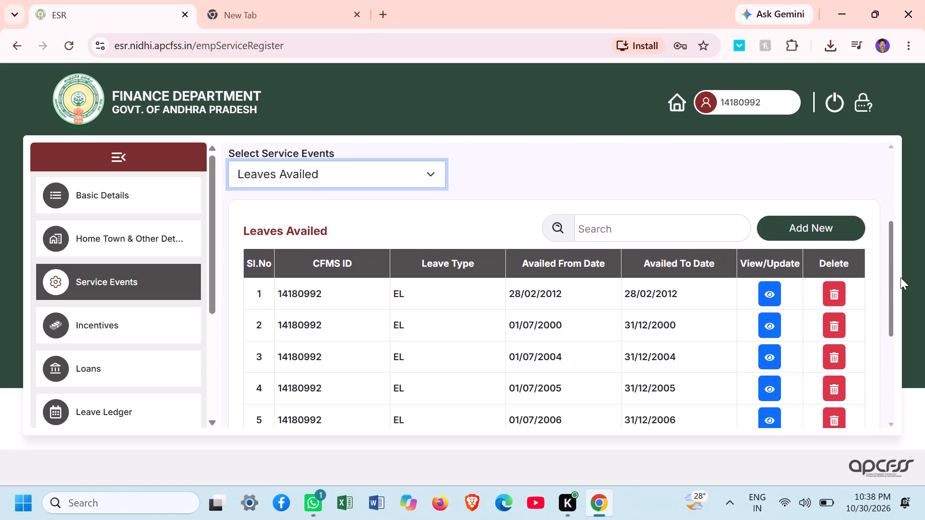
drag(900, 277, 900, 280)
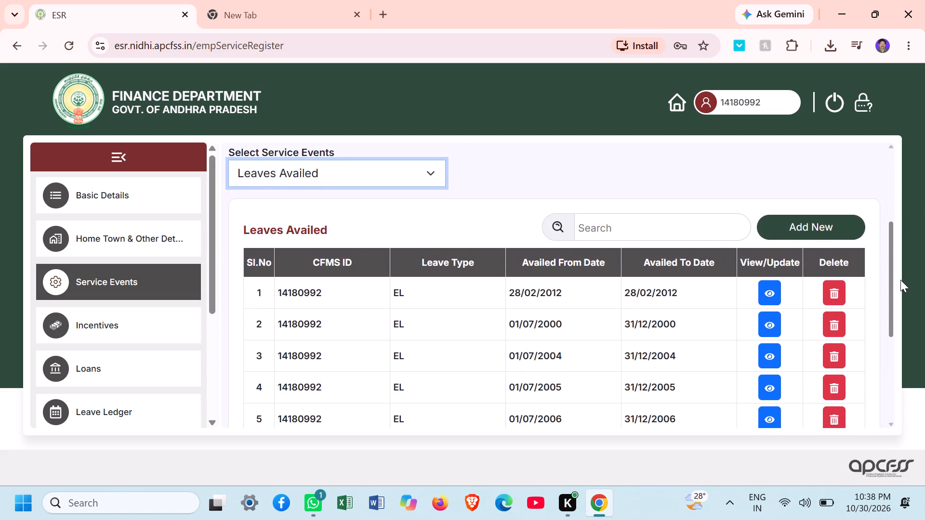
drag(900, 280, 904, 323)
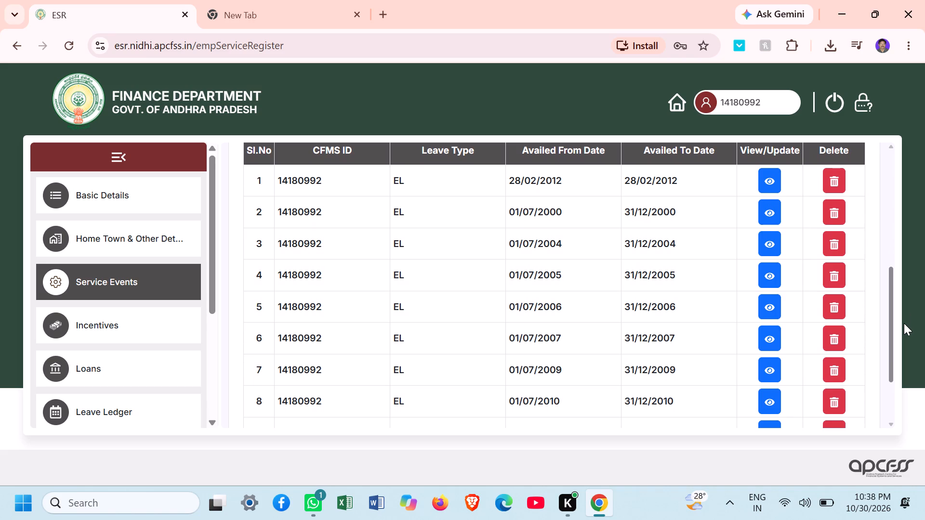
drag(904, 323, 910, 372)
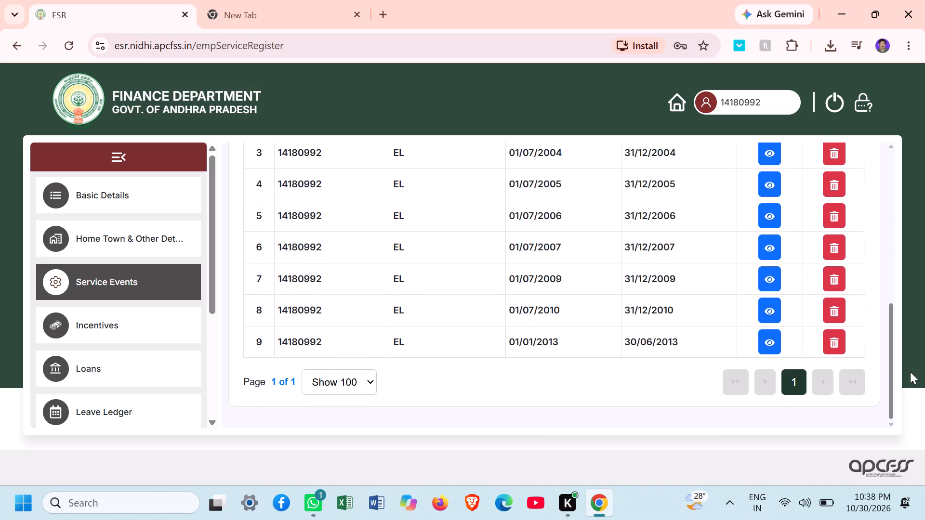
drag(910, 372, 892, 285)
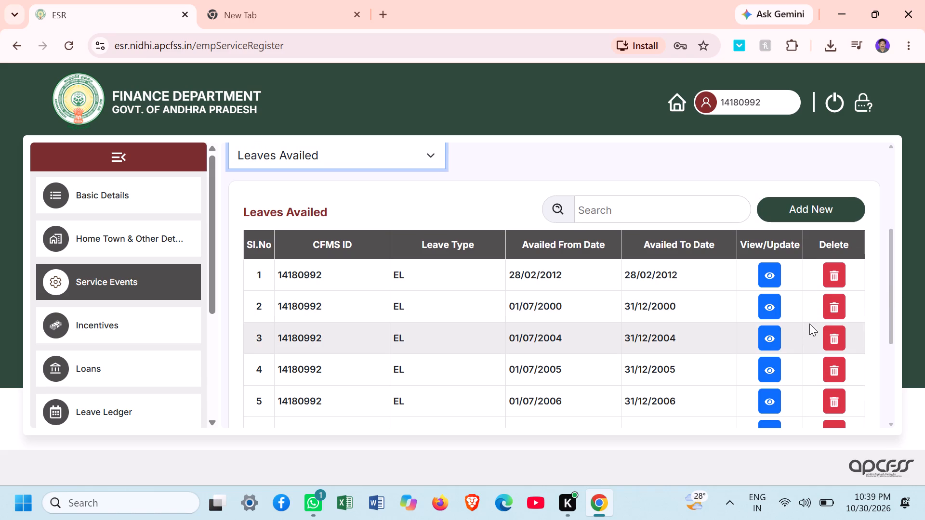
Open the first Leaves Availed record and examine its SR reference, dates, day counts and descriptive remarks.
click(771, 274)
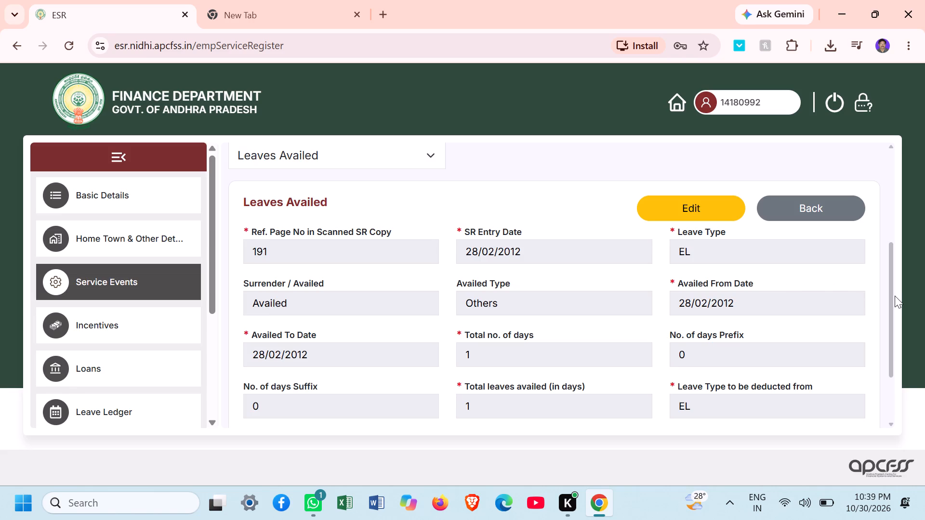
drag(892, 291, 892, 289)
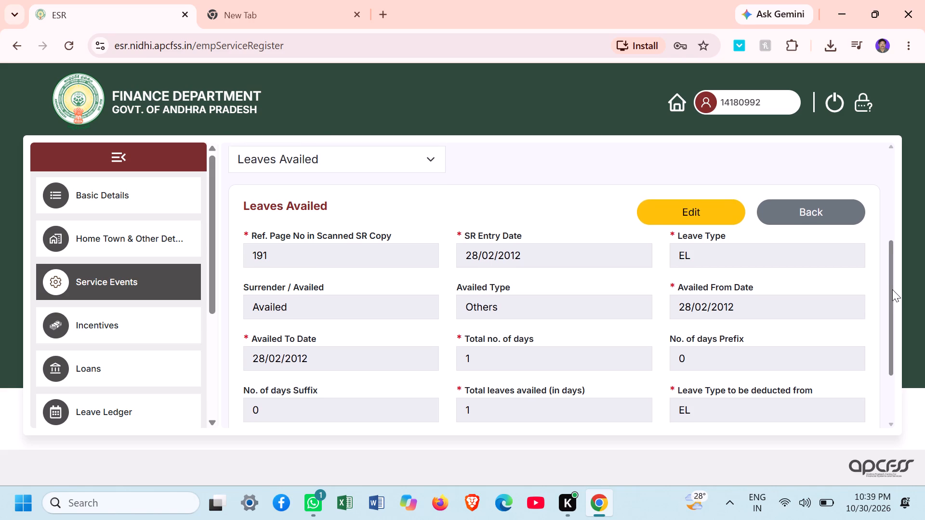
drag(892, 289, 883, 209)
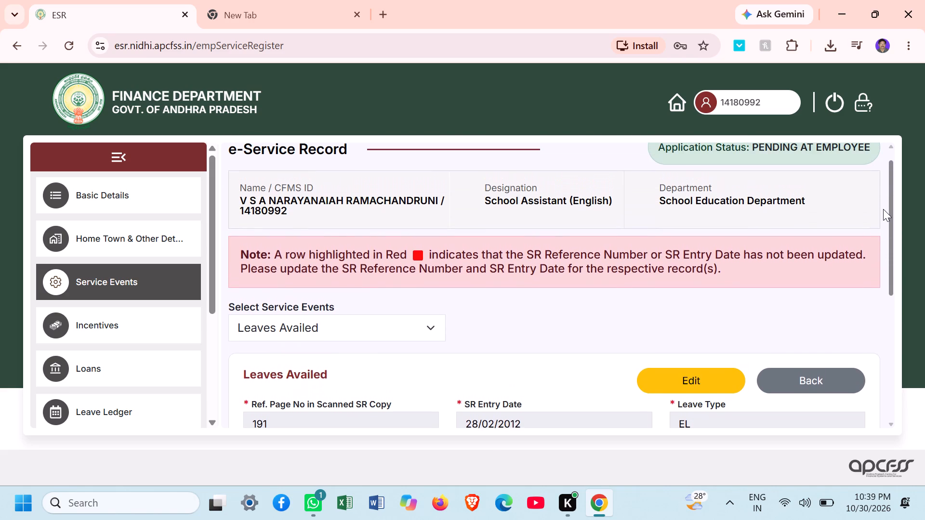
drag(883, 209, 885, 278)
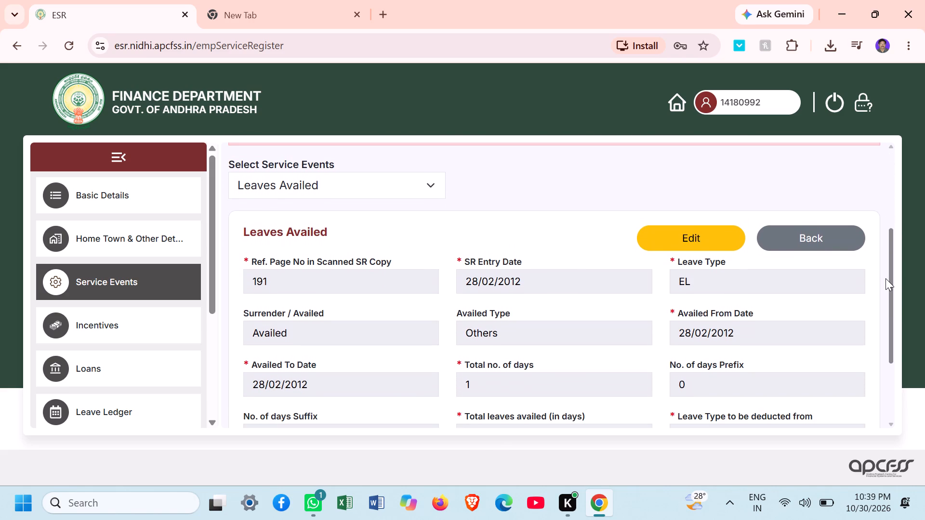
drag(885, 278, 886, 310)
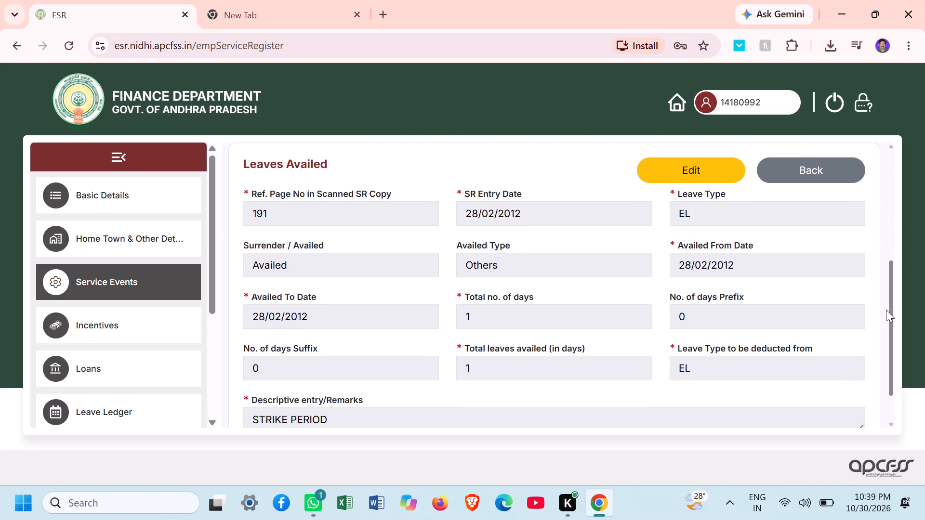
drag(886, 310, 885, 378)
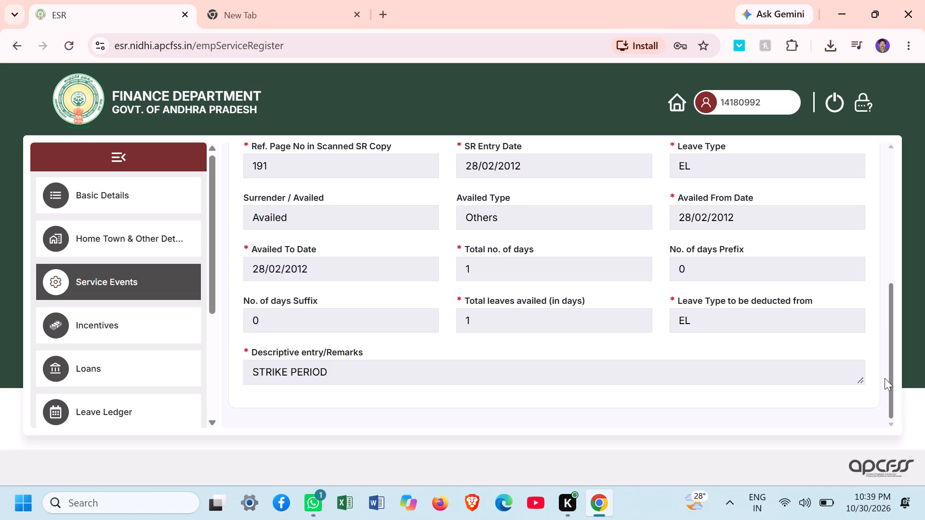
drag(885, 378, 885, 305)
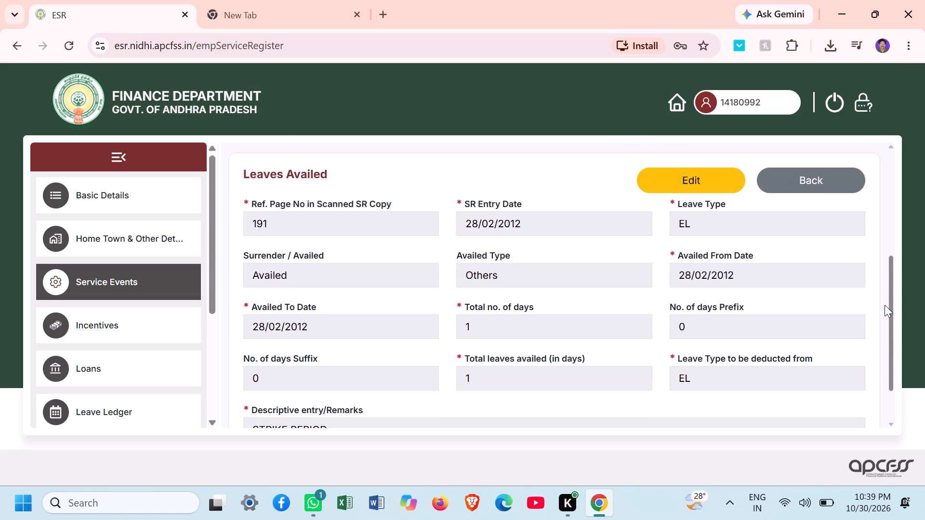
drag(885, 305, 878, 282)
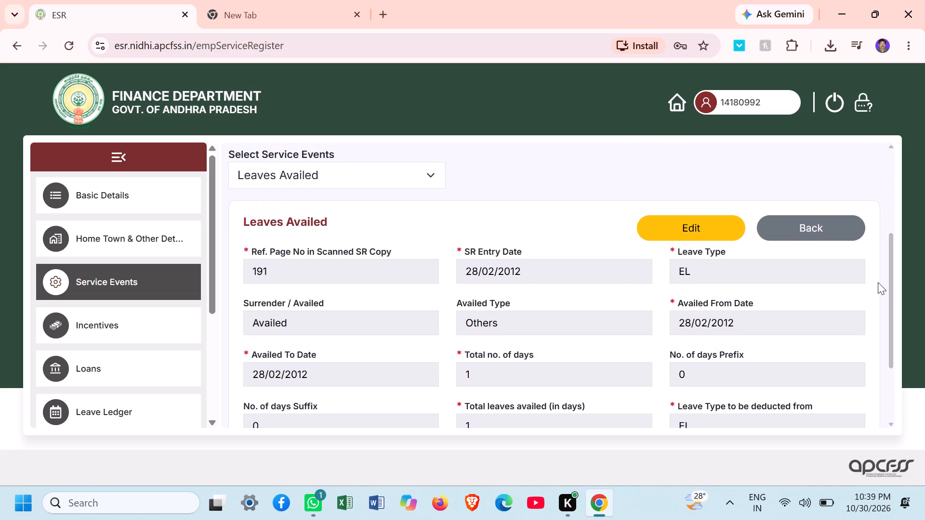
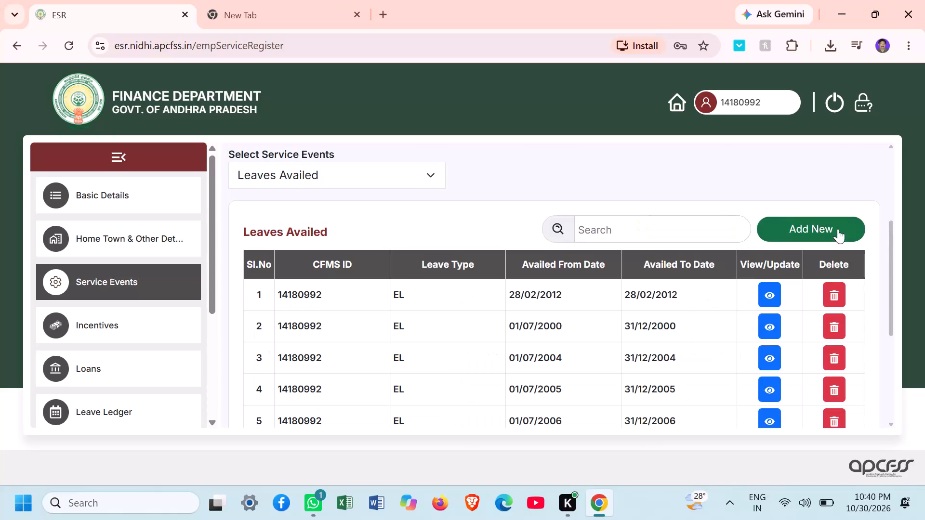
Review all rows of the Leaves Availed table again, comparing the leave types and the availed from and to dates.
drag(892, 254, 893, 261)
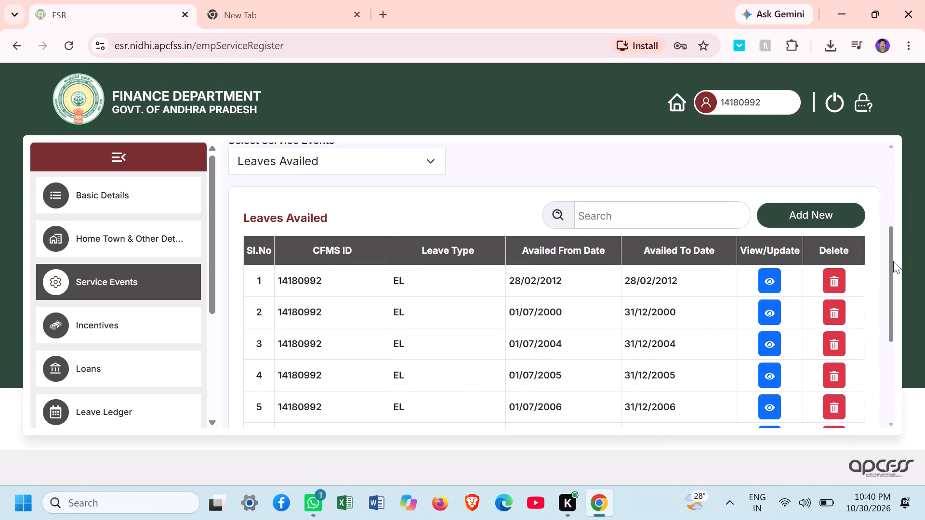
drag(893, 261, 895, 285)
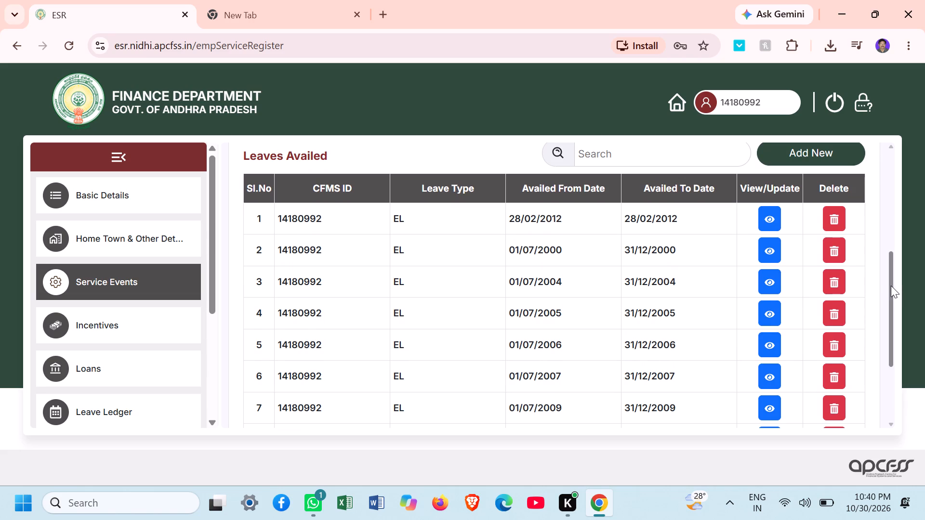
drag(892, 283, 891, 319)
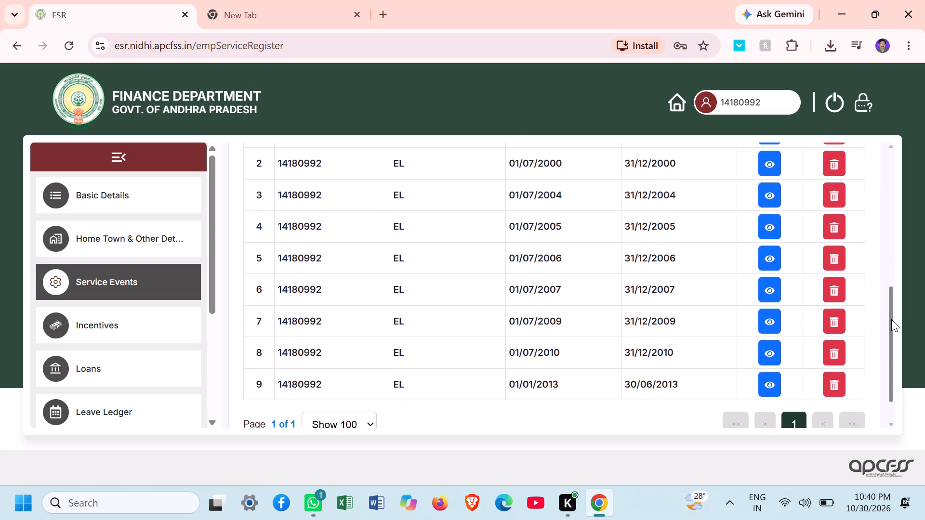
drag(891, 319, 892, 337)
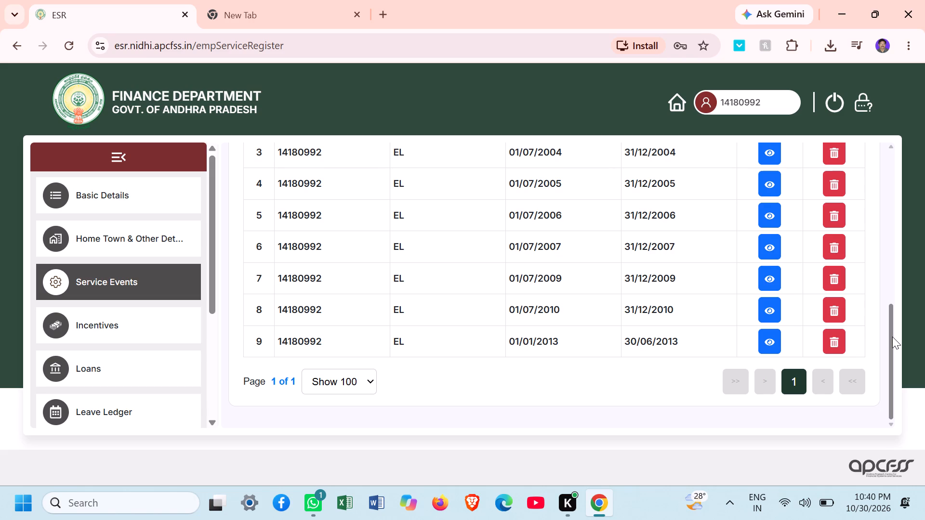
drag(892, 337, 891, 299)
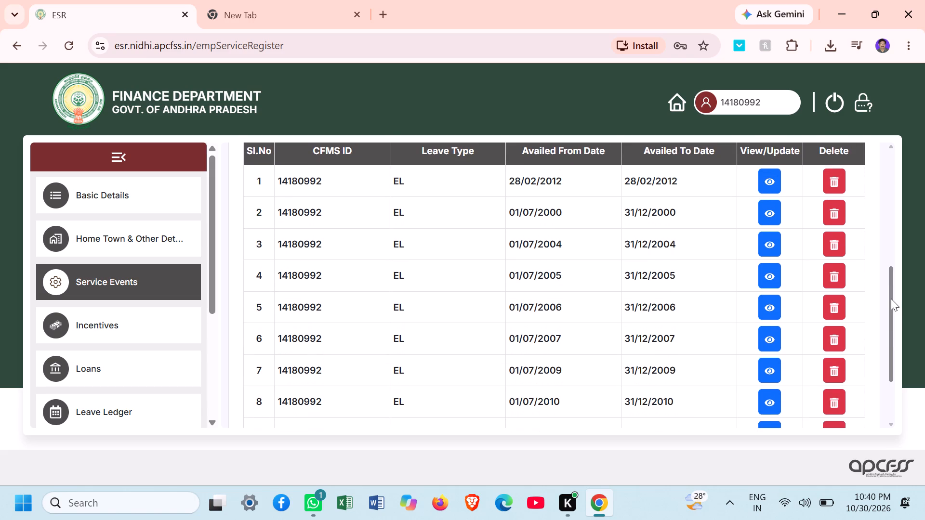
drag(891, 299, 889, 259)
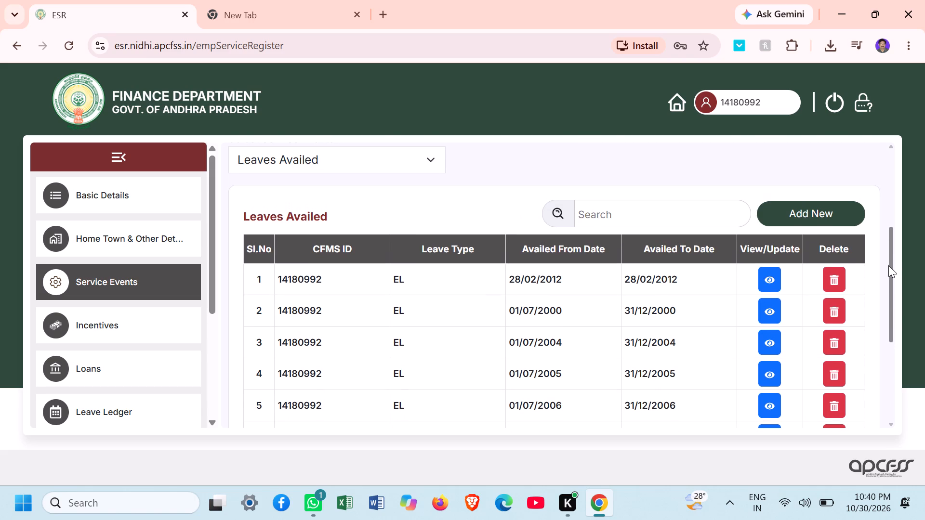
drag(893, 270, 889, 319)
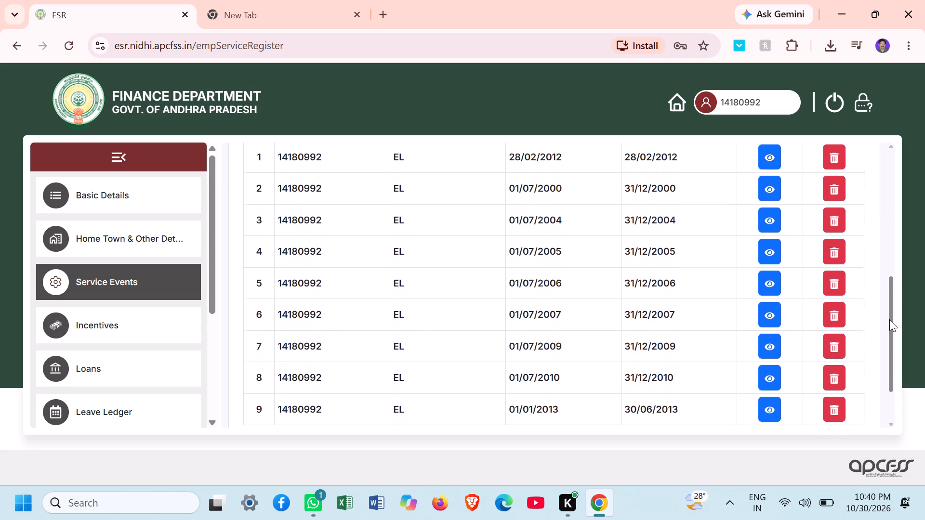
drag(889, 319, 888, 289)
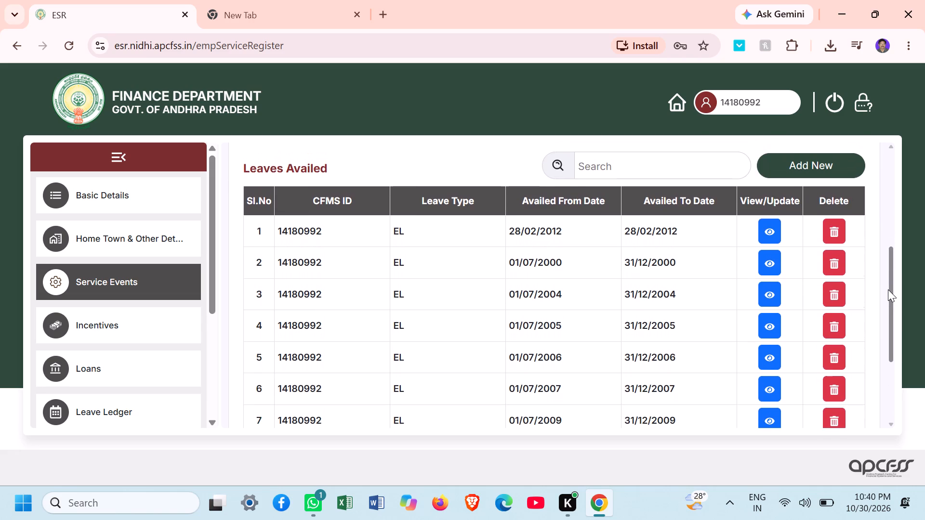
drag(888, 289, 885, 289)
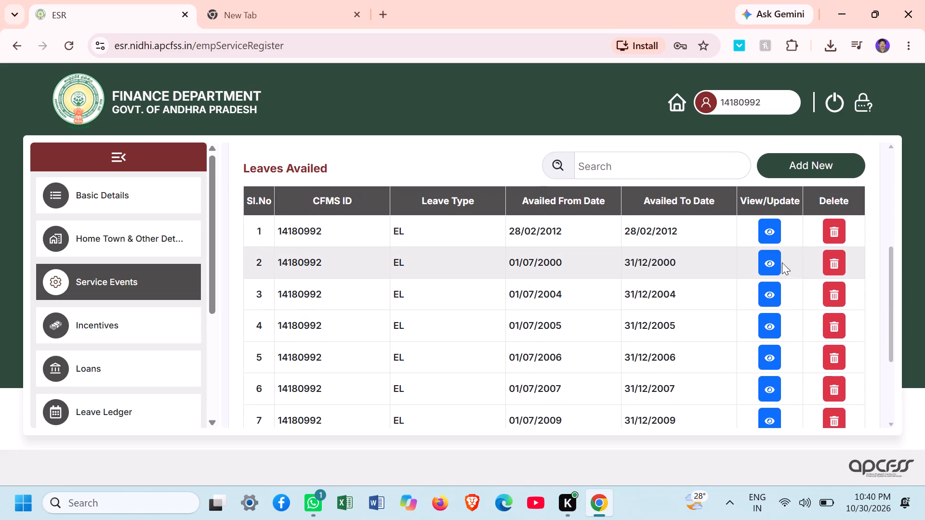
Open the EL record for 01/07/2000 to 31/12/2000, examine its SR reference, dates and day counts, and return to the list.
click(771, 262)
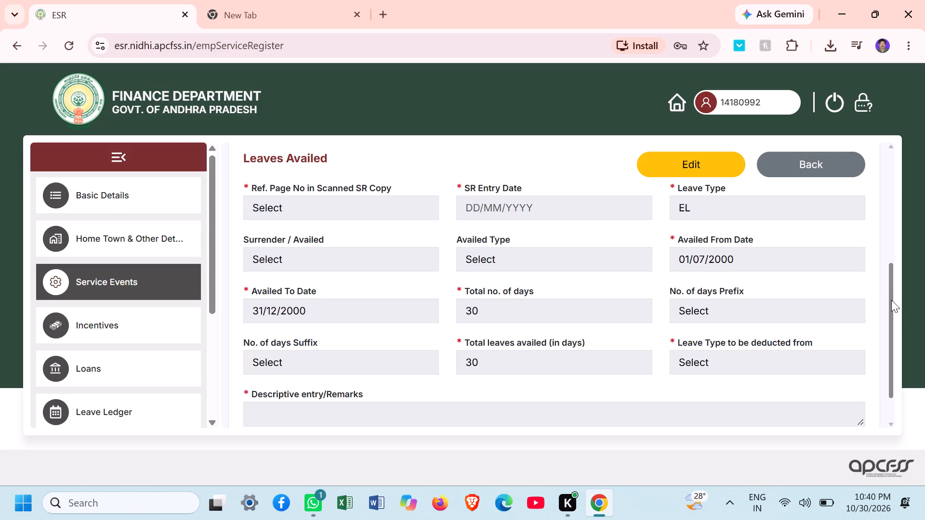
drag(891, 300, 891, 307)
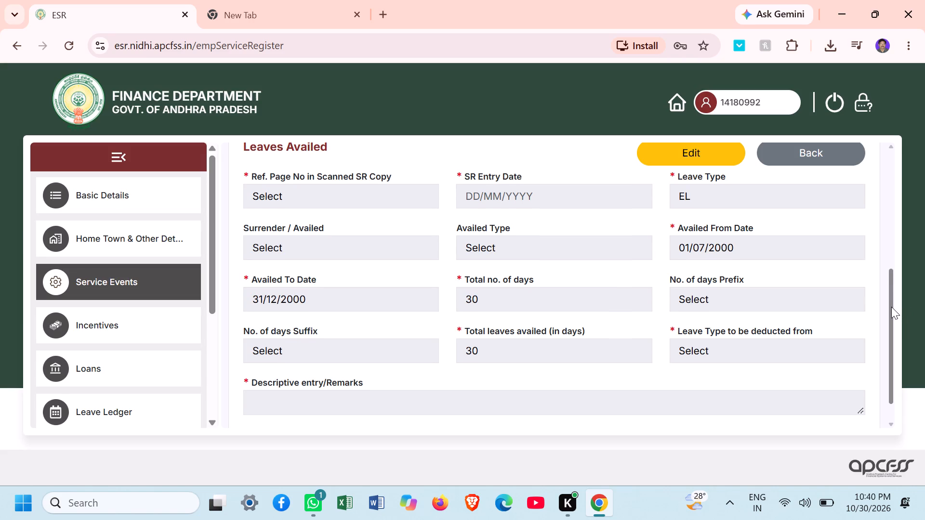
drag(891, 307, 900, 217)
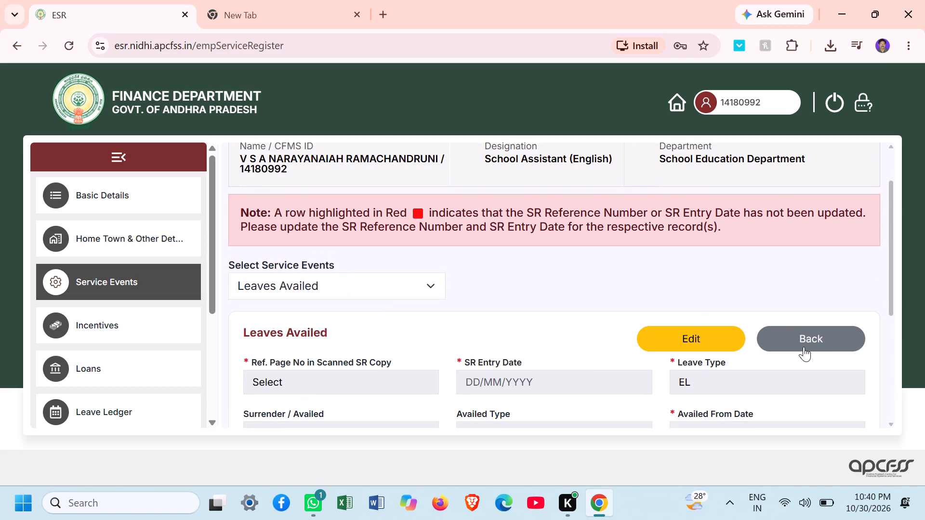
click(804, 347)
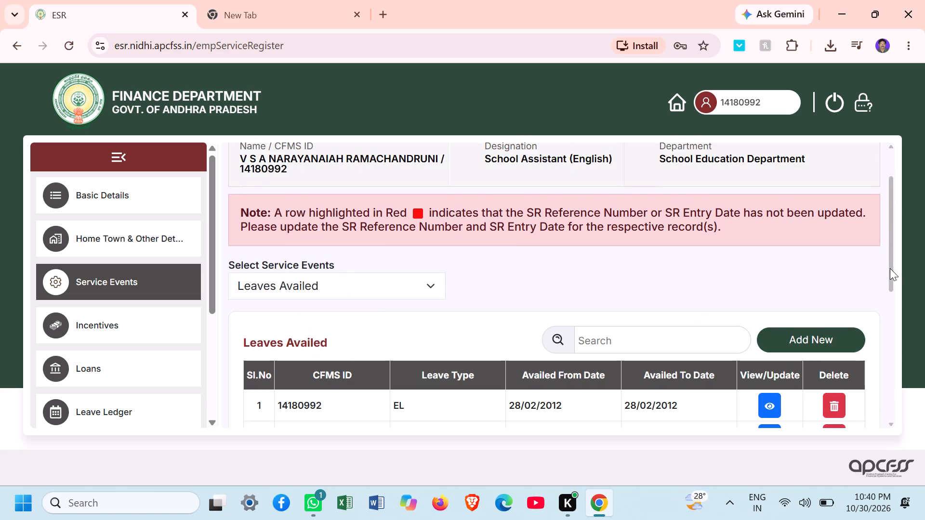
Delete the EL leave record for 01/01/2013 to 30/06/2013 and dismiss the confirmation.
drag(891, 268, 897, 341)
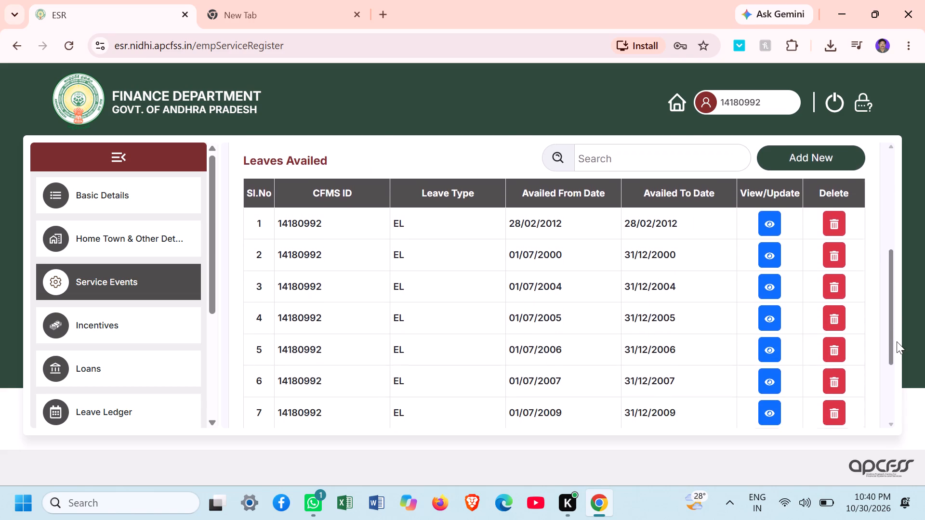
drag(897, 341, 897, 347)
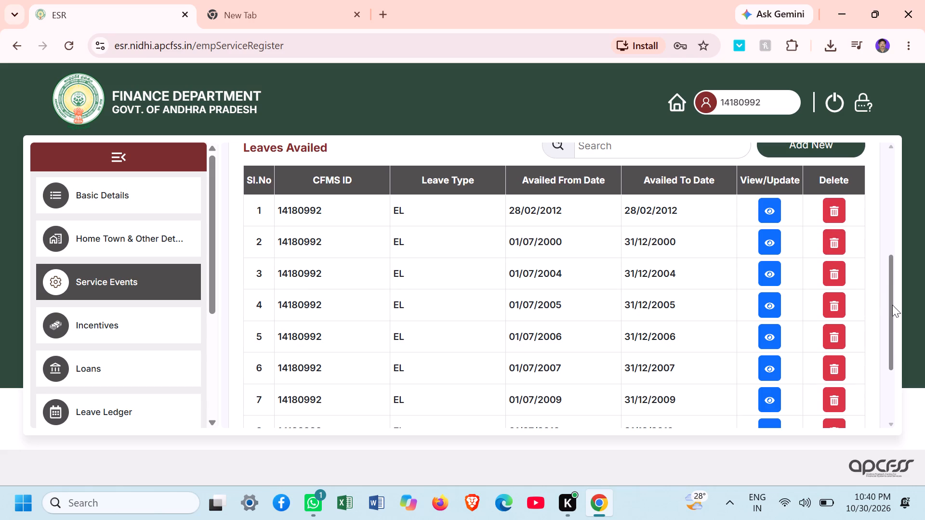
drag(892, 305, 884, 299)
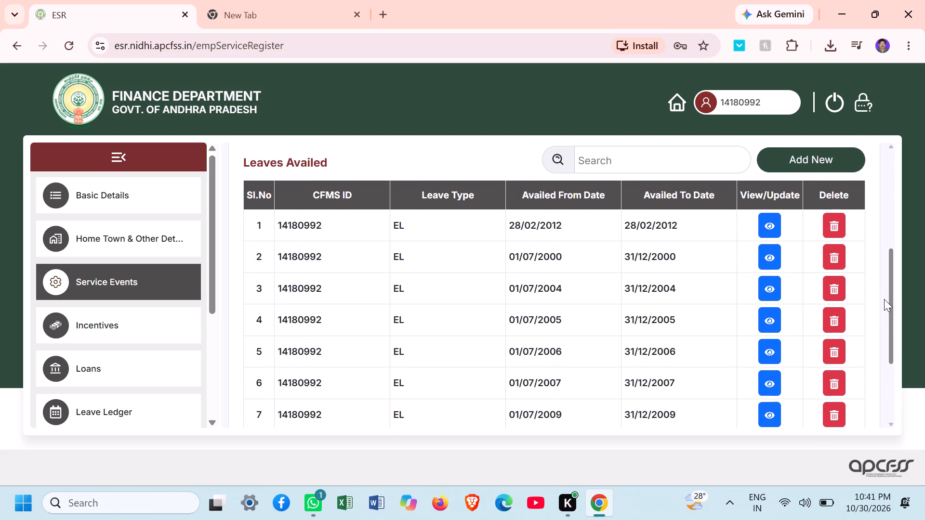
drag(884, 299, 886, 382)
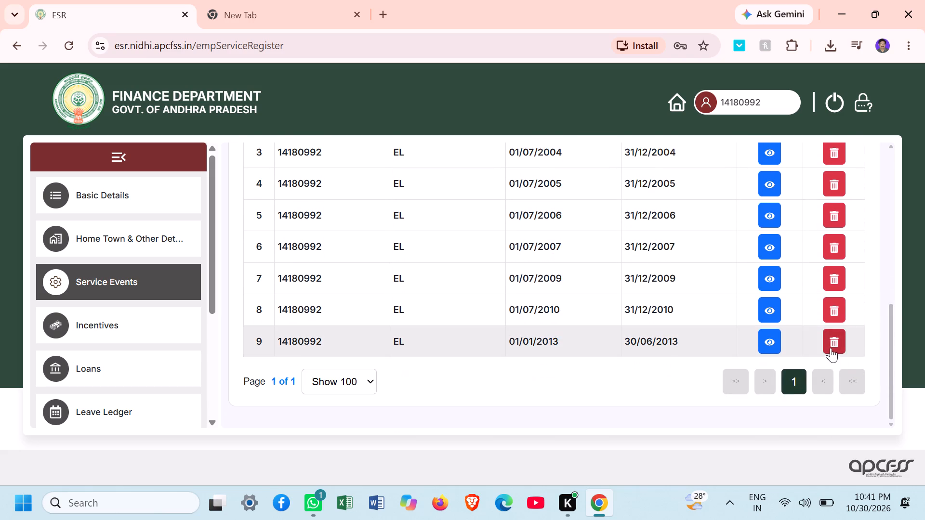
click(834, 342)
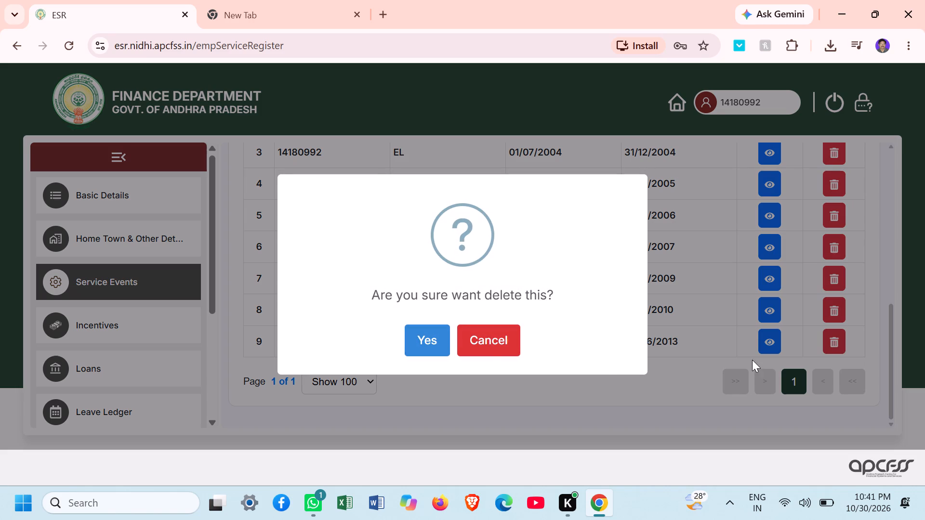
click(437, 342)
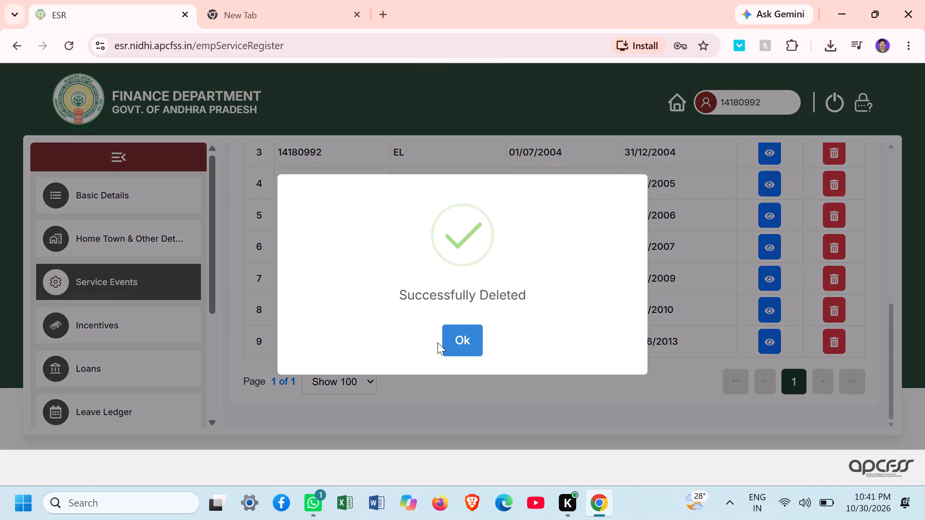
click(468, 352)
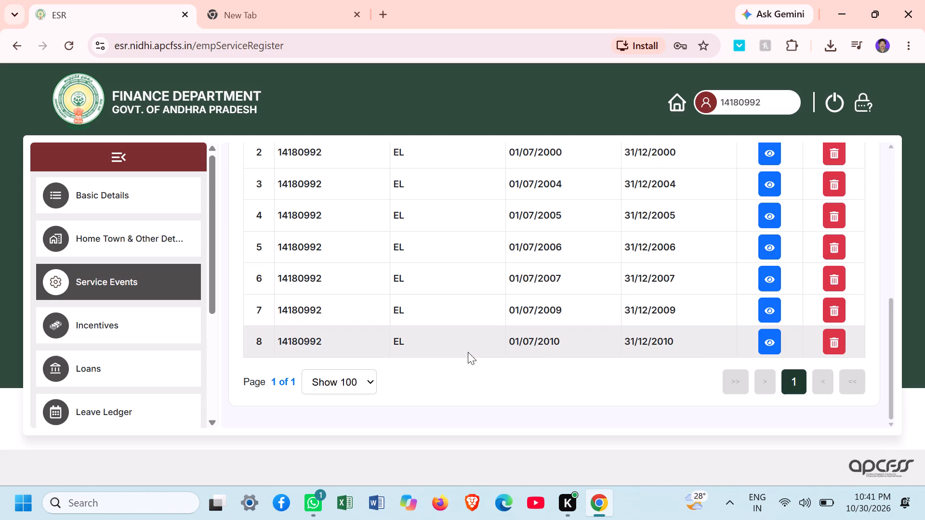
Delete the EL leave record for 01/07/2010 to 31/12/2010 and dismiss the confirmation.
click(839, 338)
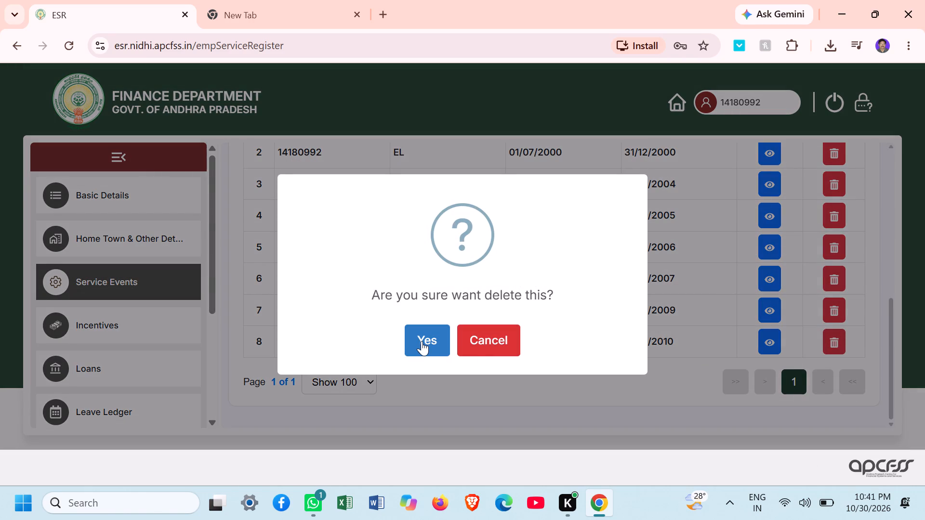
click(422, 341)
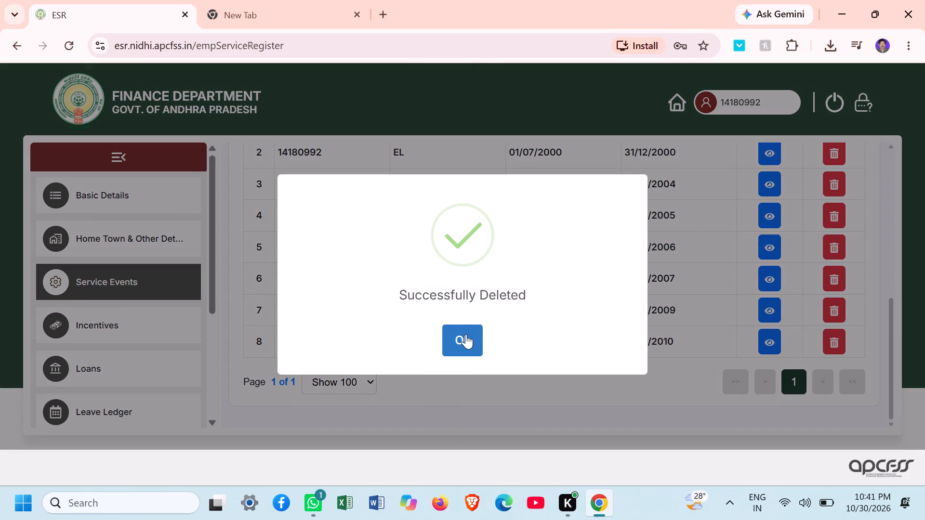
click(466, 333)
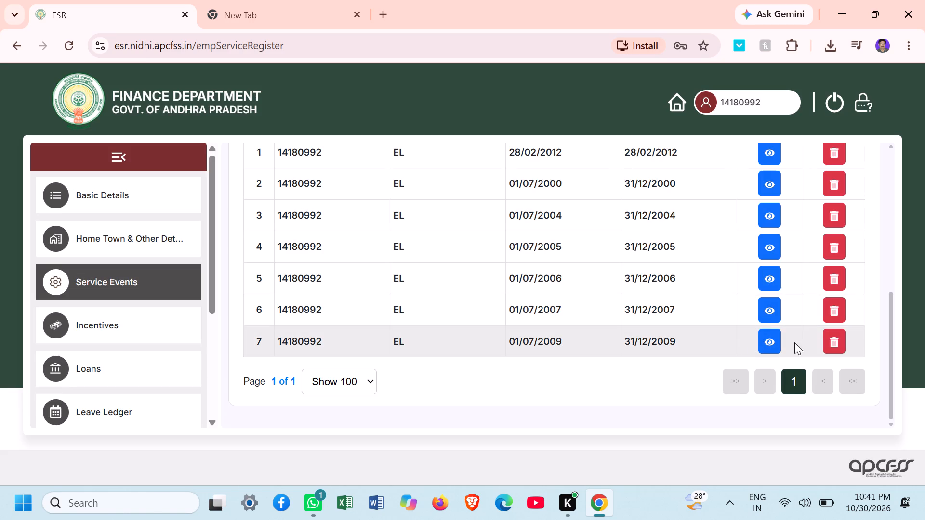
Delete the EL leave record for 01/07/2009 to 31/12/2009 and dismiss the confirmation.
click(835, 344)
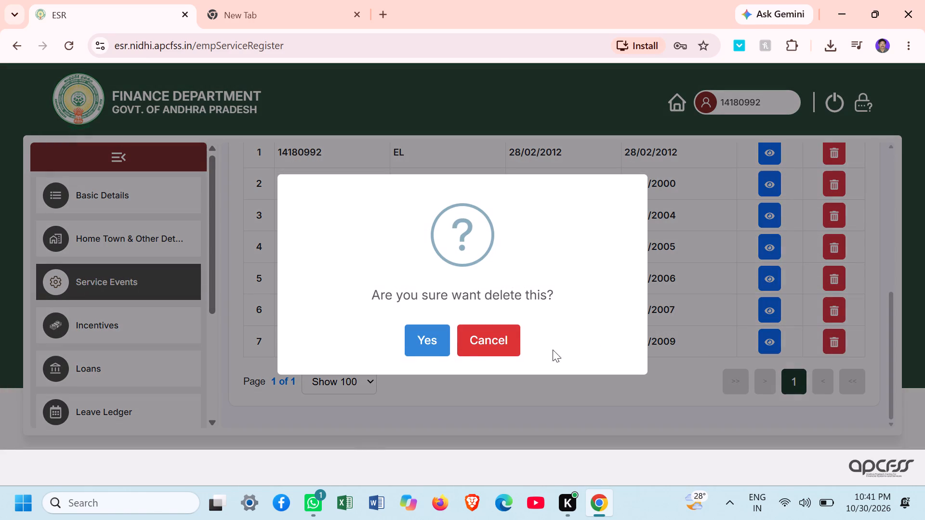
click(434, 347)
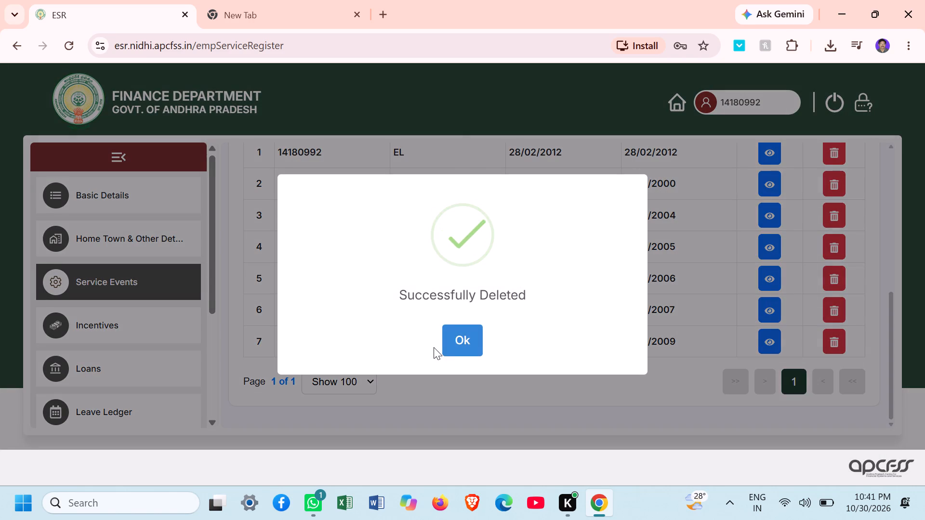
click(458, 348)
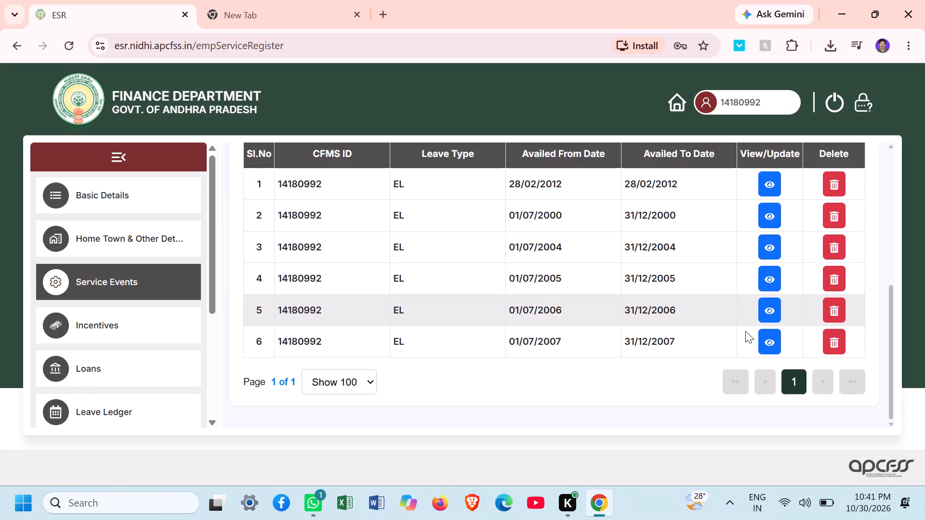
Delete the EL leave record for 01/07/2007 to 31/12/2007 and dismiss the confirmation.
click(832, 342)
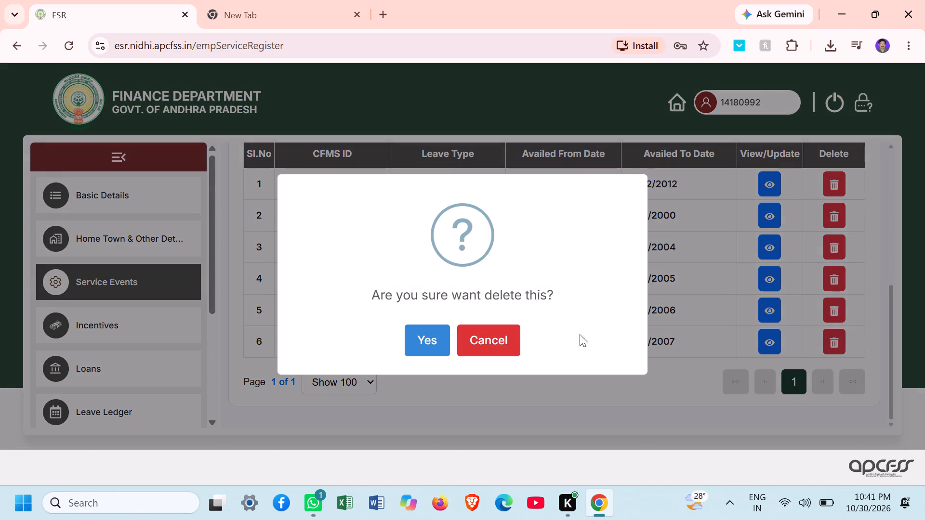
click(424, 339)
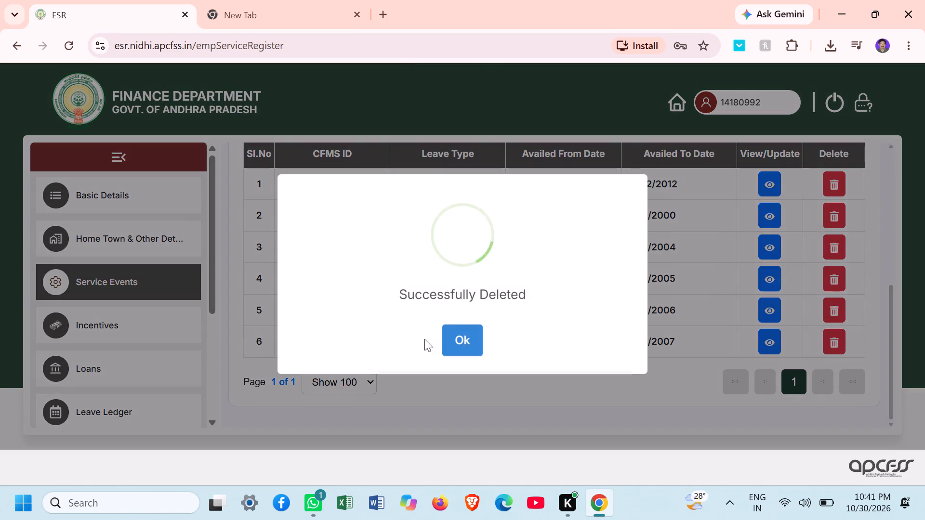
click(472, 335)
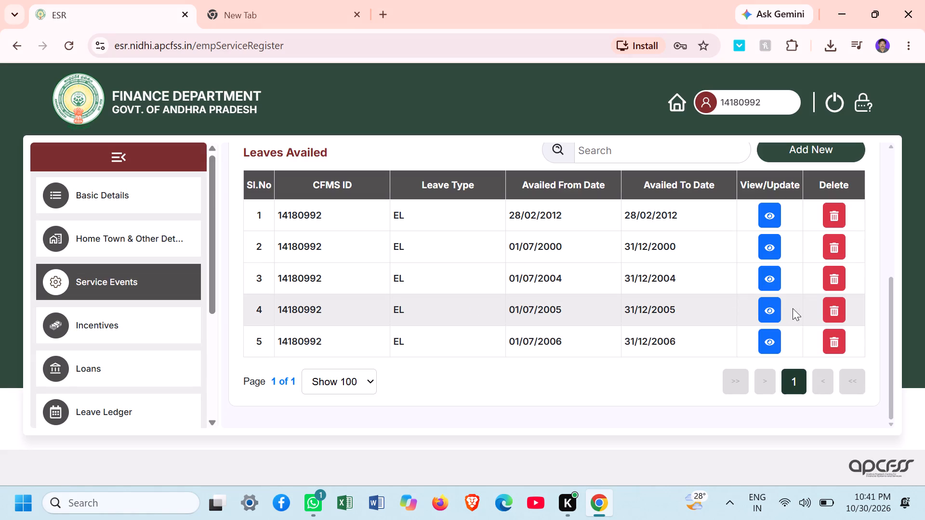
Delete the EL leave record for 01/07/2006 to 31/12/2006 and dismiss the confirmation.
click(833, 340)
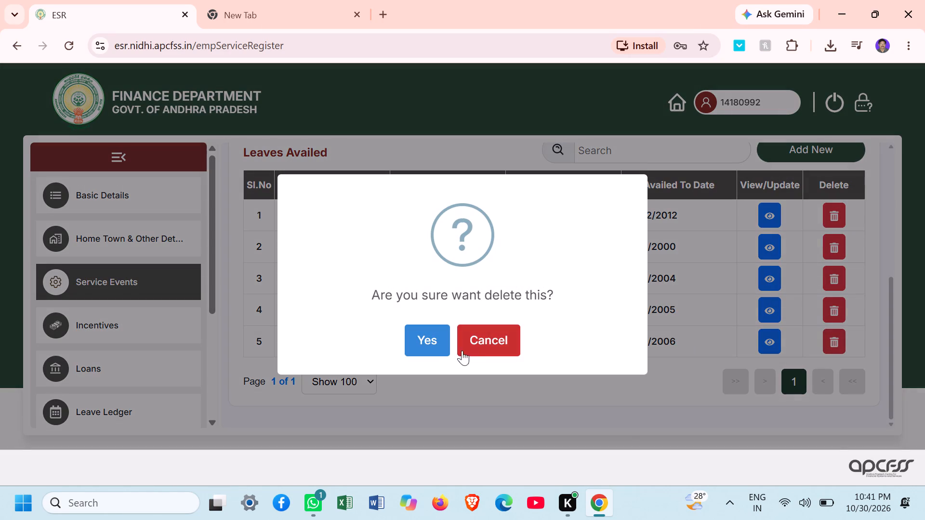
click(436, 344)
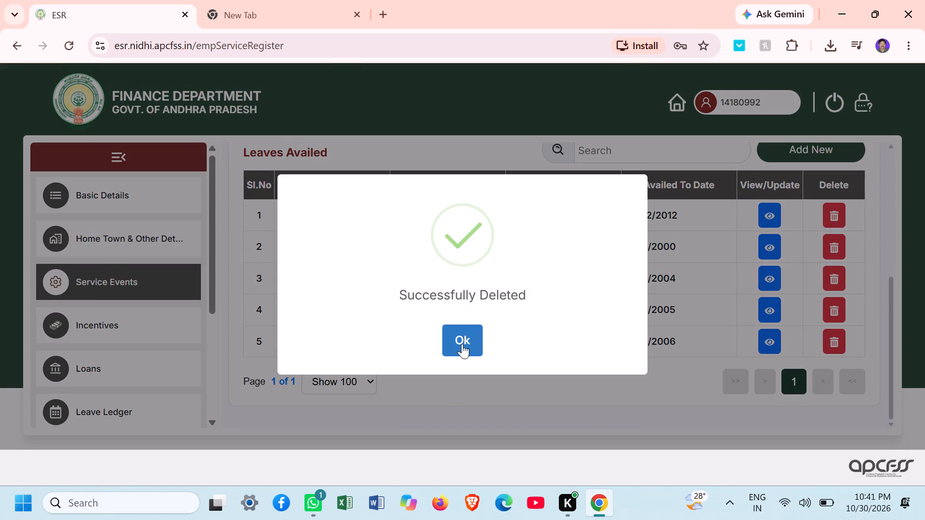
click(462, 344)
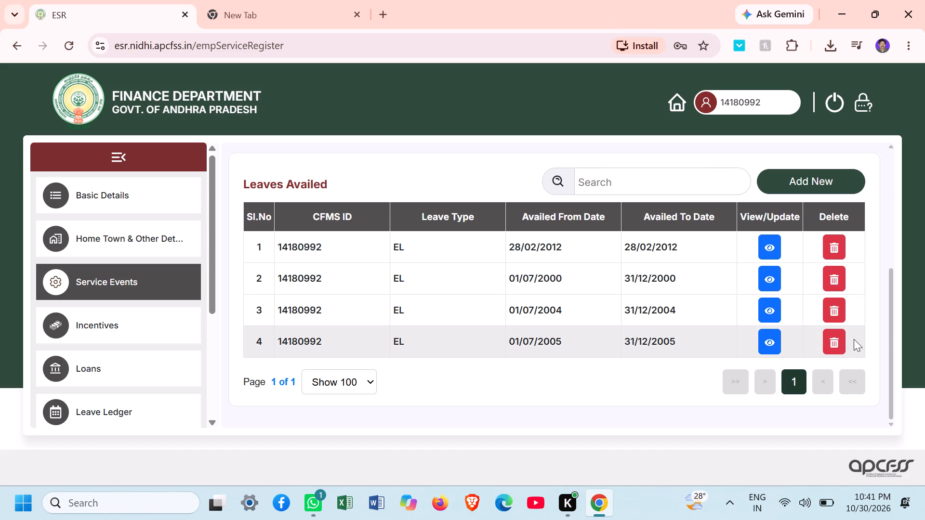
Delete the EL leave record for 01/07/2005 to 31/12/2005 and dismiss the confirmation.
click(834, 341)
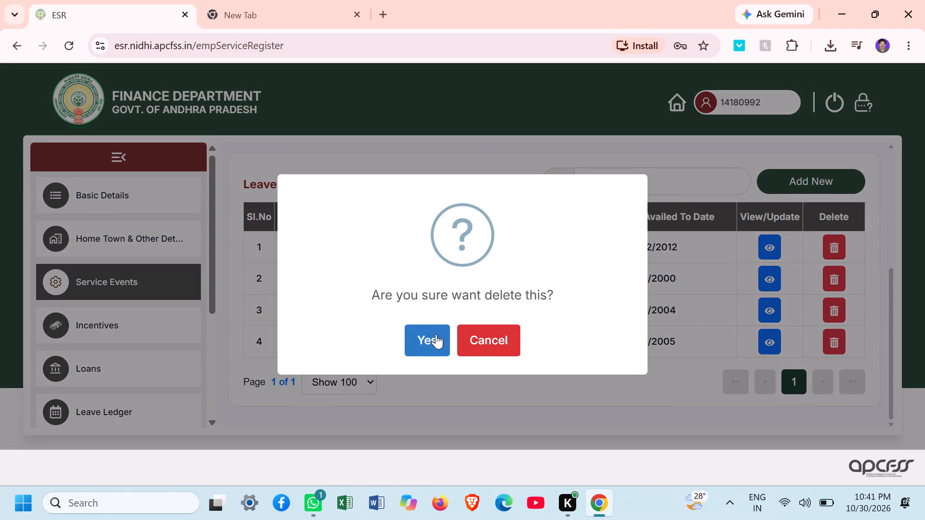
click(436, 334)
click(460, 335)
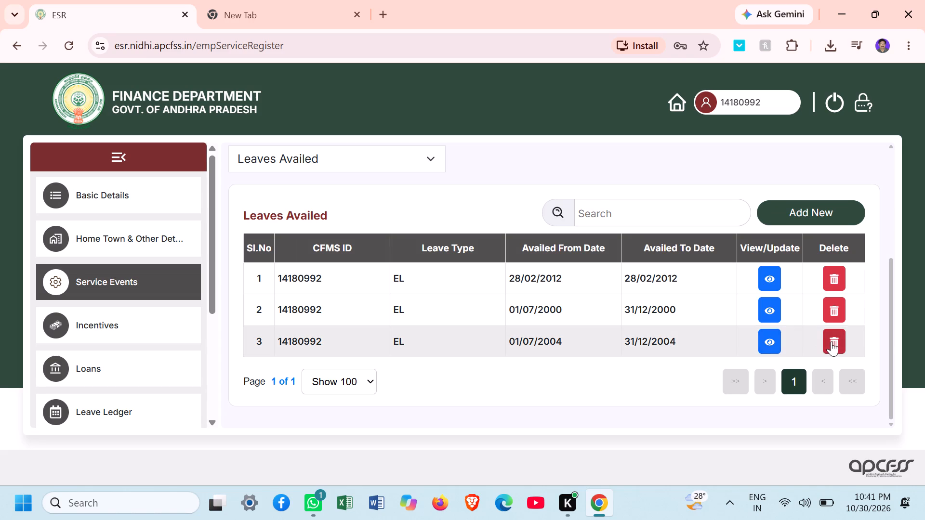
Delete the EL leave record for 01/07/2004 to 31/12/2004 and dismiss the confirmation.
click(831, 341)
click(412, 345)
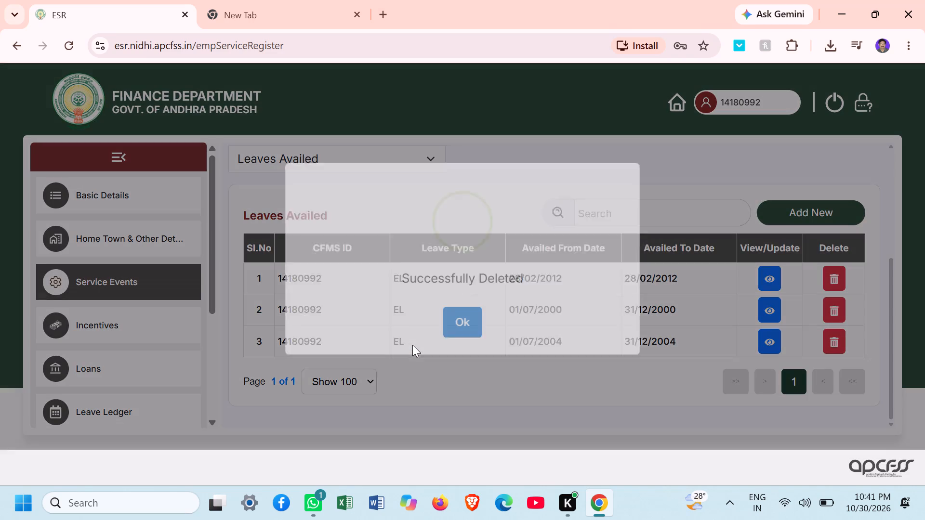
click(456, 340)
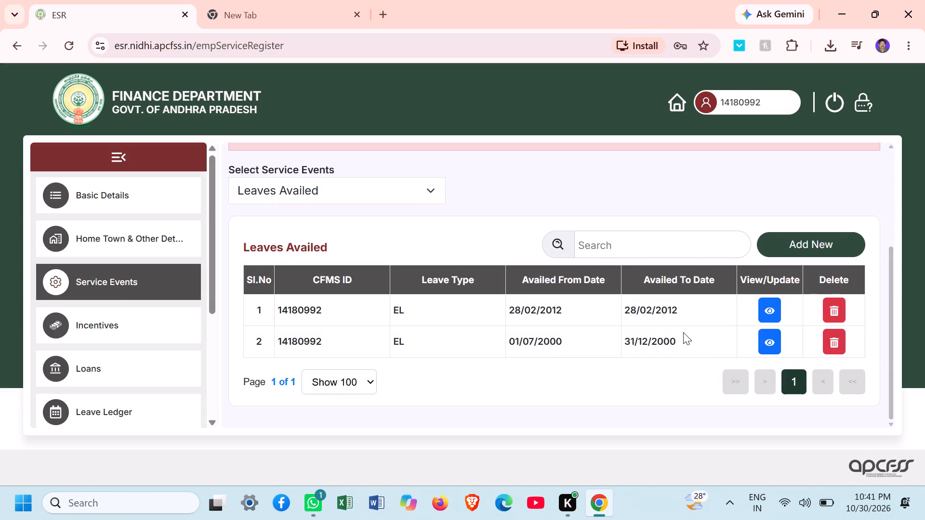
Delete the EL leave record for 01/07/2000 to 31/12/2000 and dismiss the confirmation.
click(837, 340)
click(433, 345)
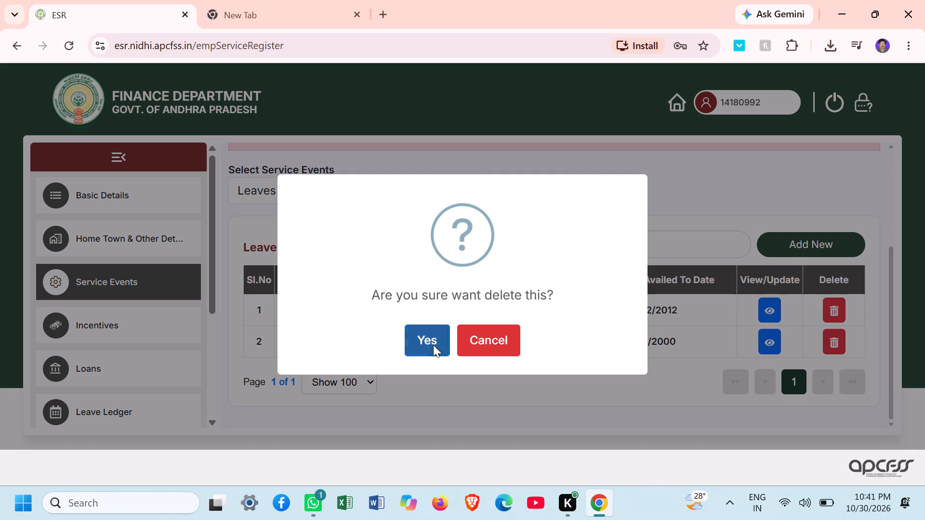
click(453, 348)
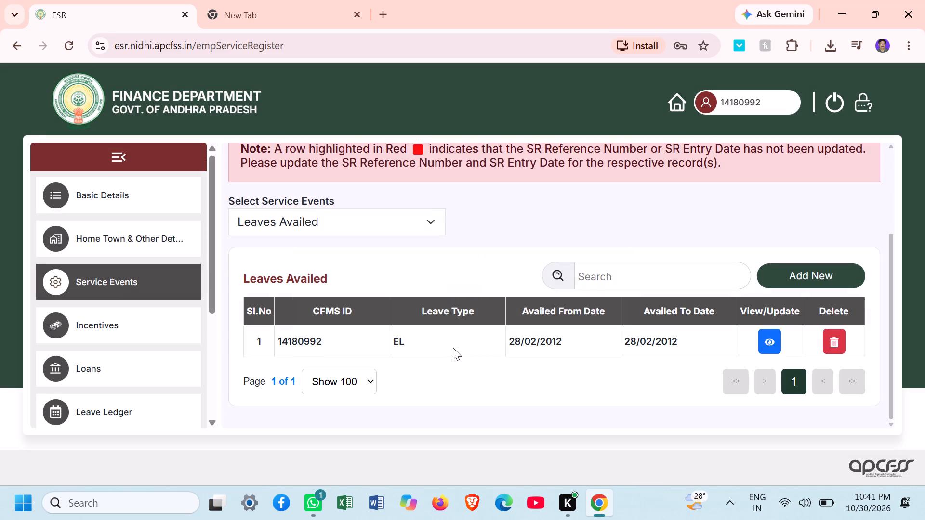
Review the full details and remarks of the EL record dated 28/02/2012, then return to the Leaves Availed list.
click(768, 340)
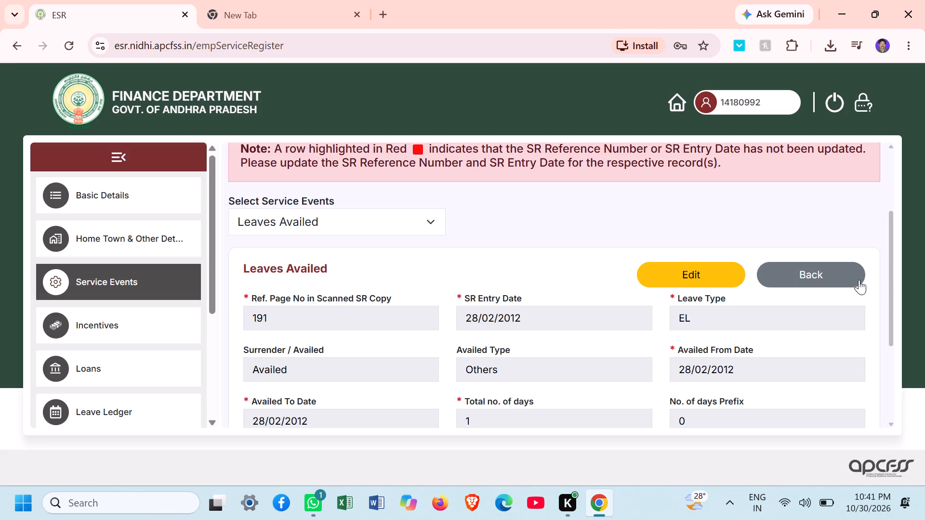
drag(894, 281, 895, 332)
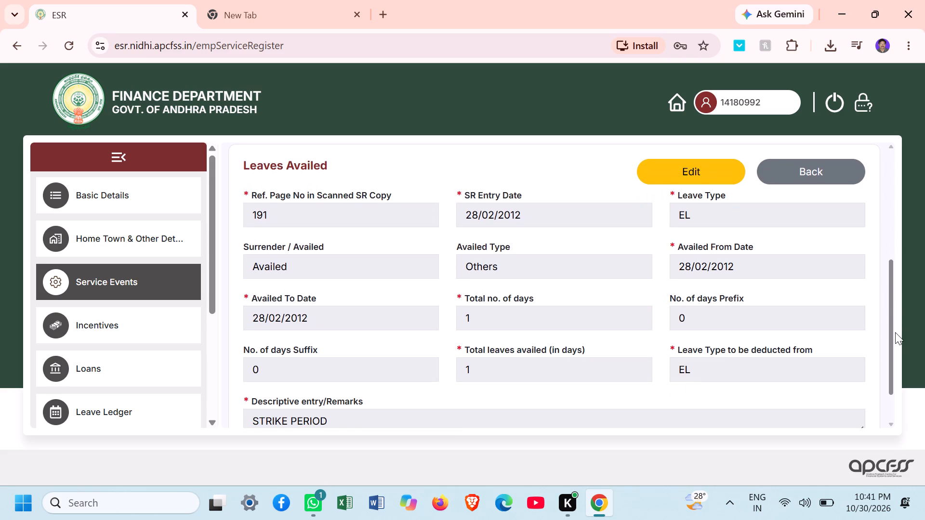
drag(895, 332, 897, 347)
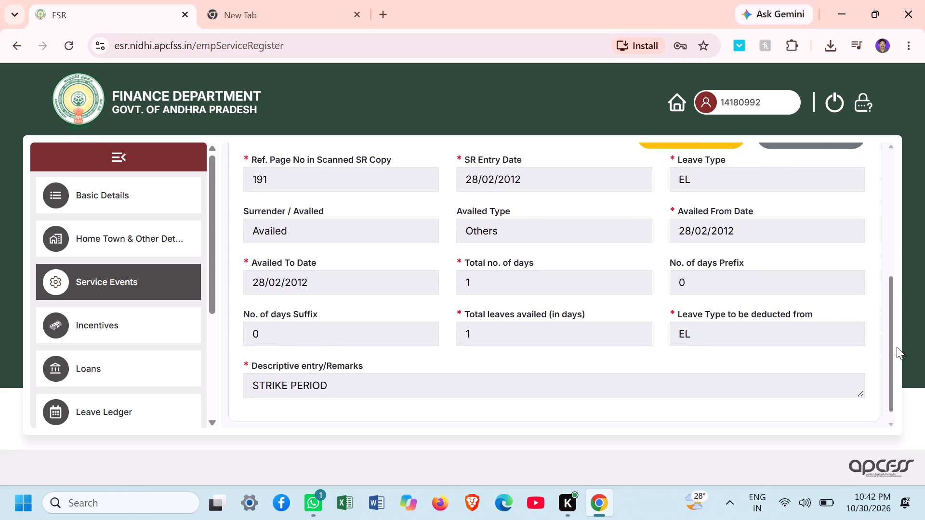
drag(897, 347, 893, 348)
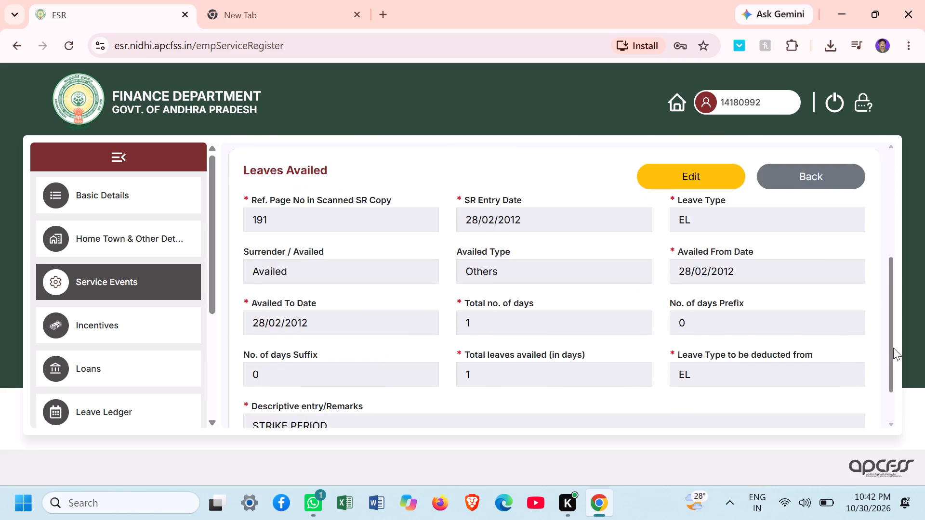
drag(893, 348, 895, 373)
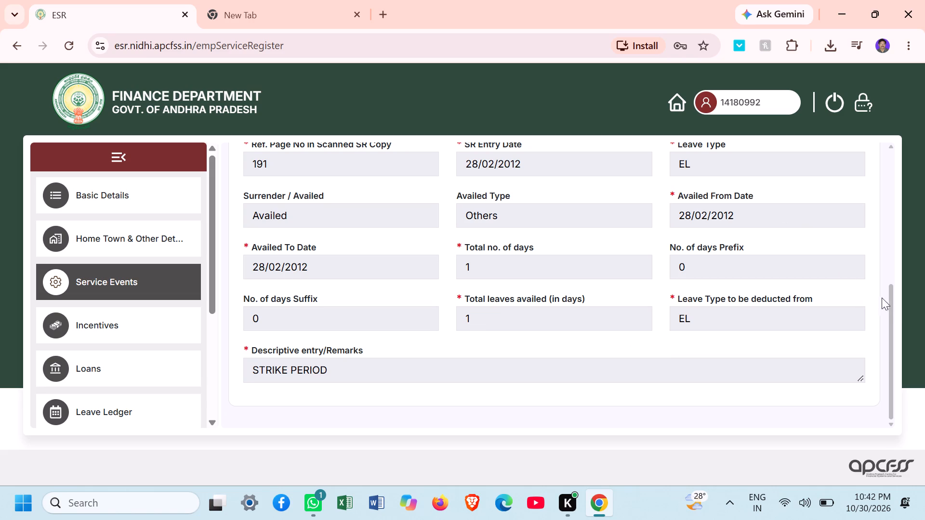
drag(894, 309, 887, 237)
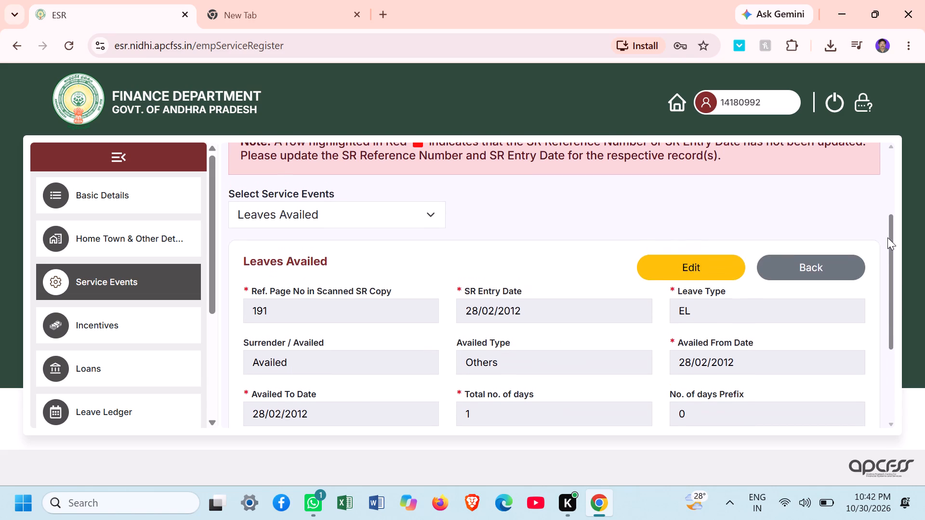
drag(887, 237, 875, 292)
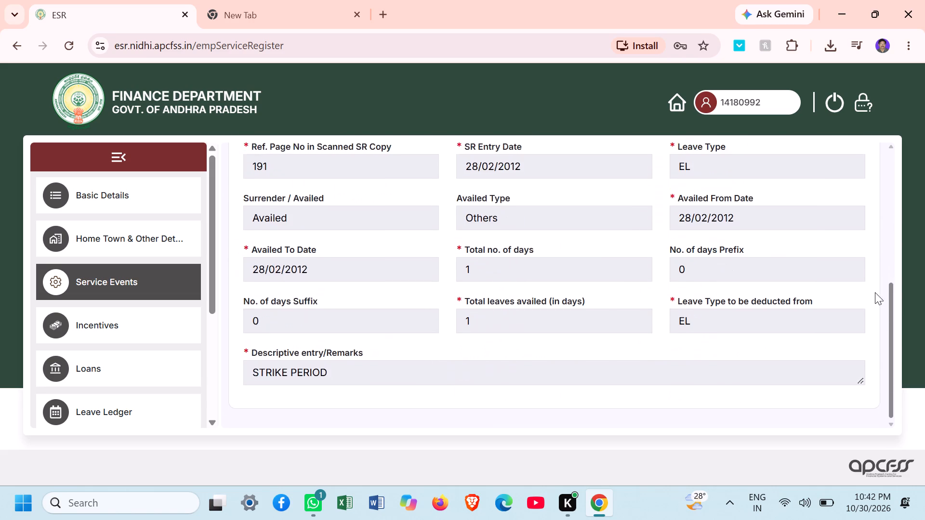
drag(875, 292, 873, 230)
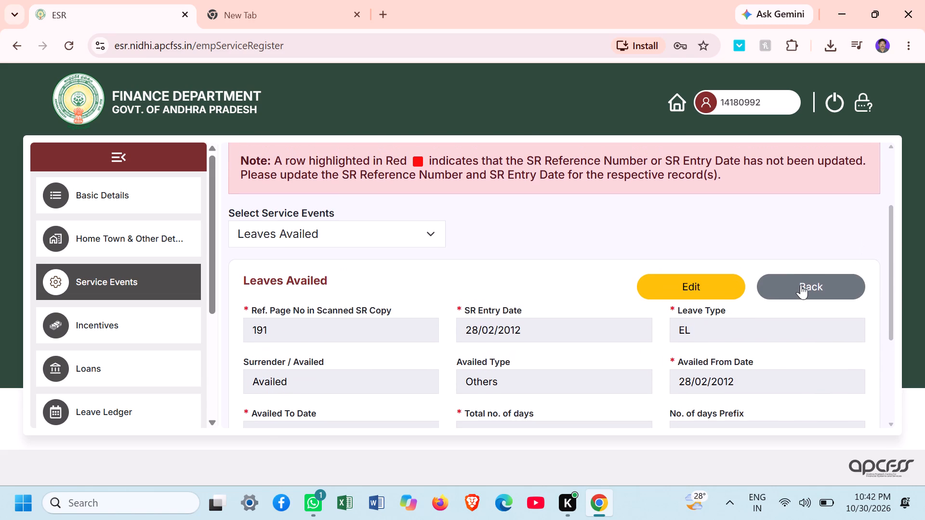
click(801, 285)
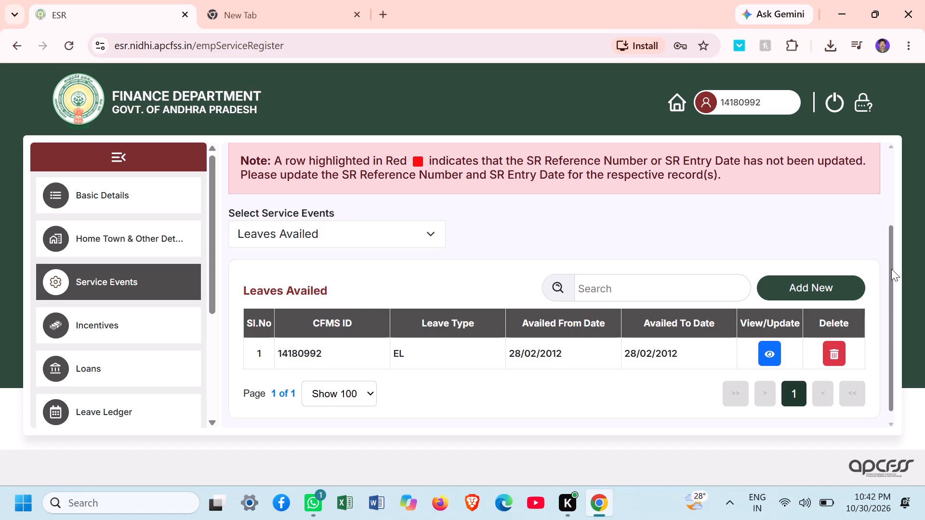
drag(891, 269, 893, 332)
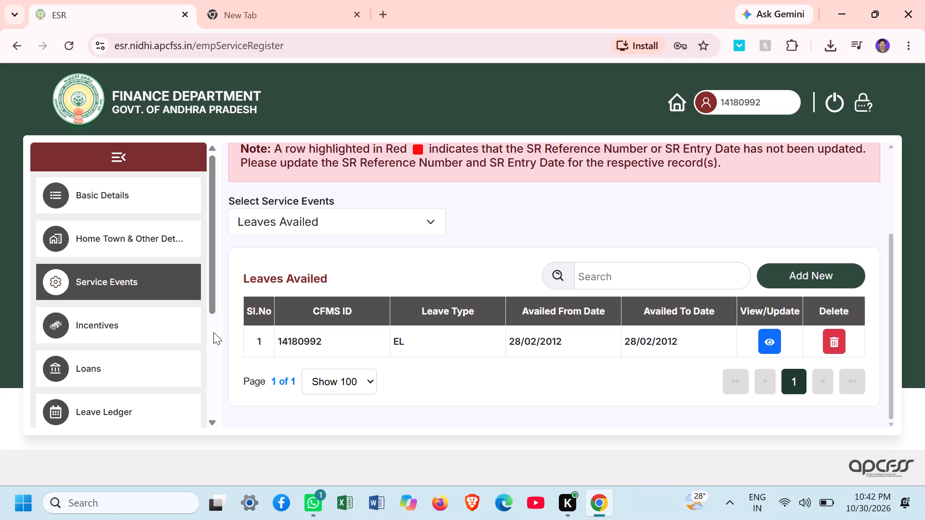
Open the Leave Ledger and display its EL entries.
drag(210, 302, 219, 355)
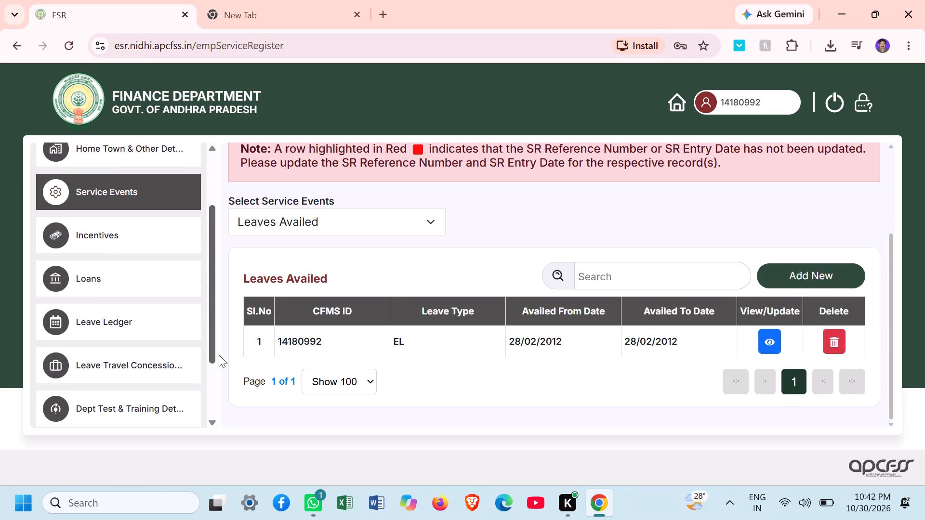
drag(219, 355, 222, 391)
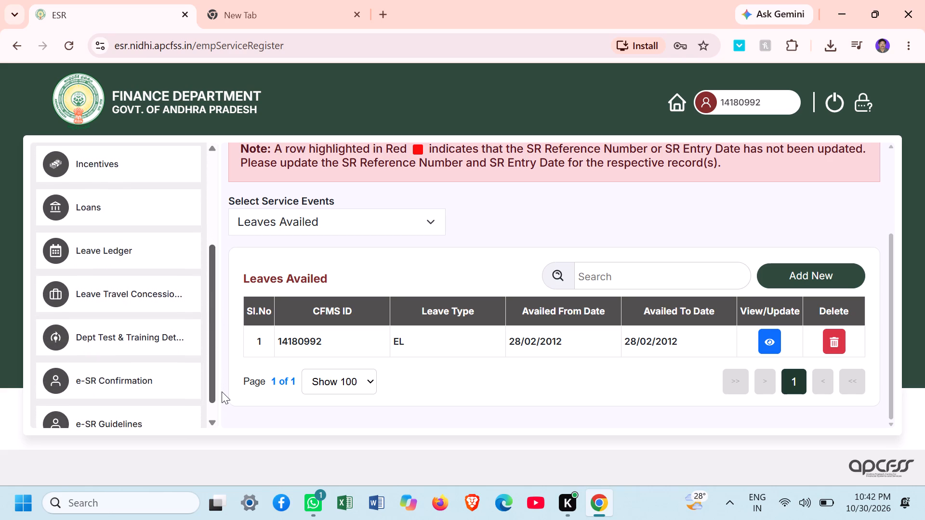
drag(222, 391, 222, 356)
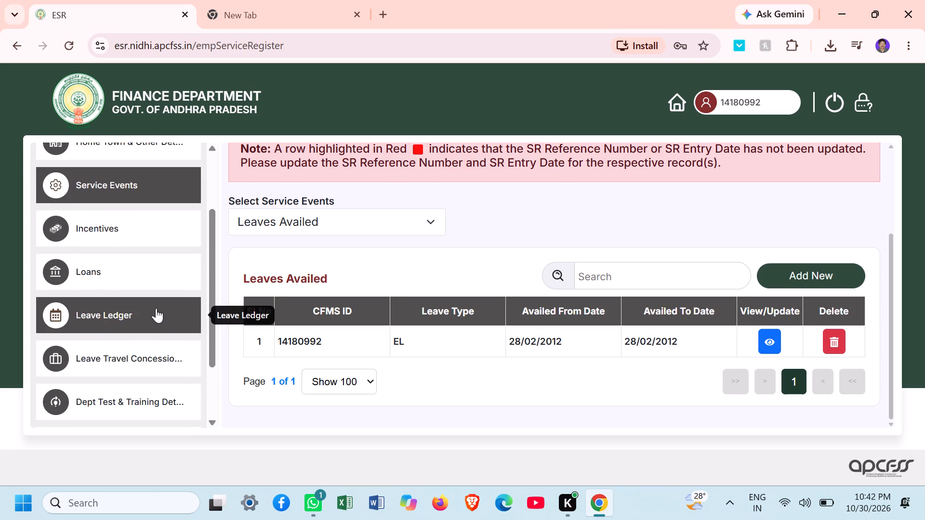
click(156, 308)
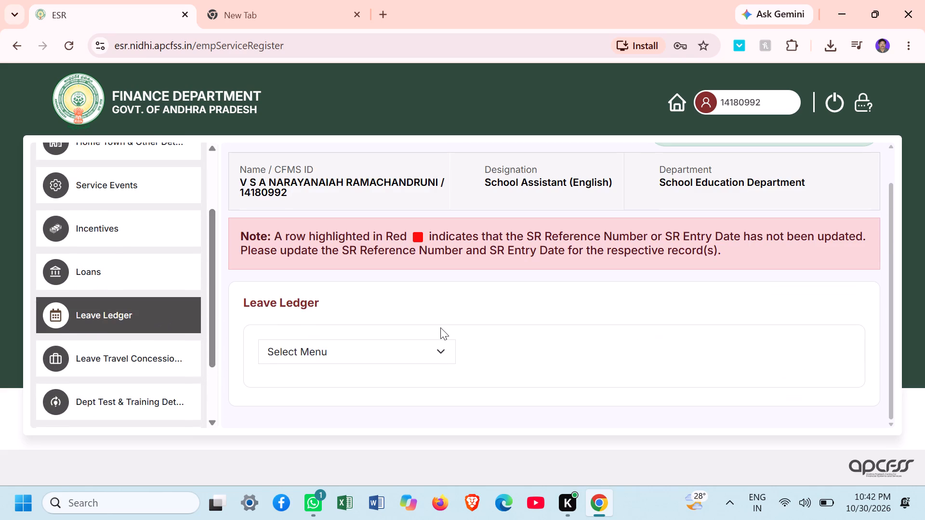
click(443, 351)
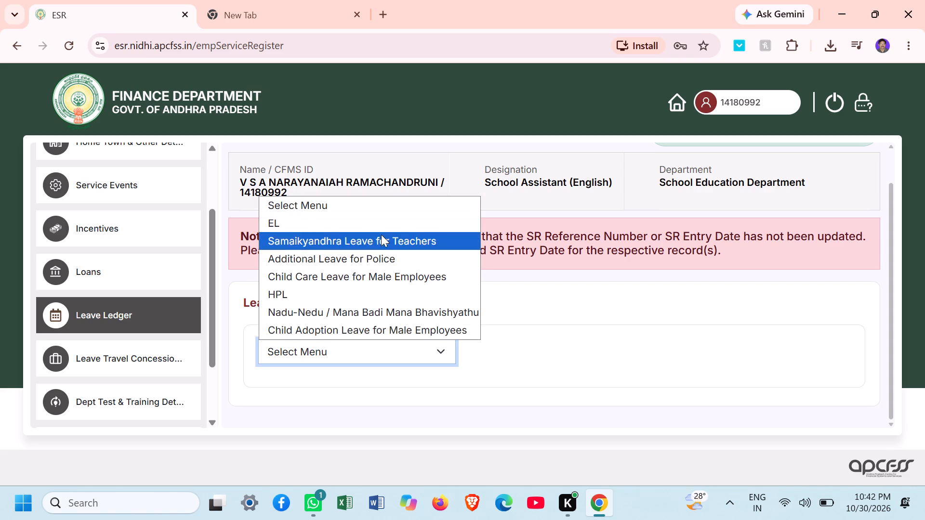
click(377, 223)
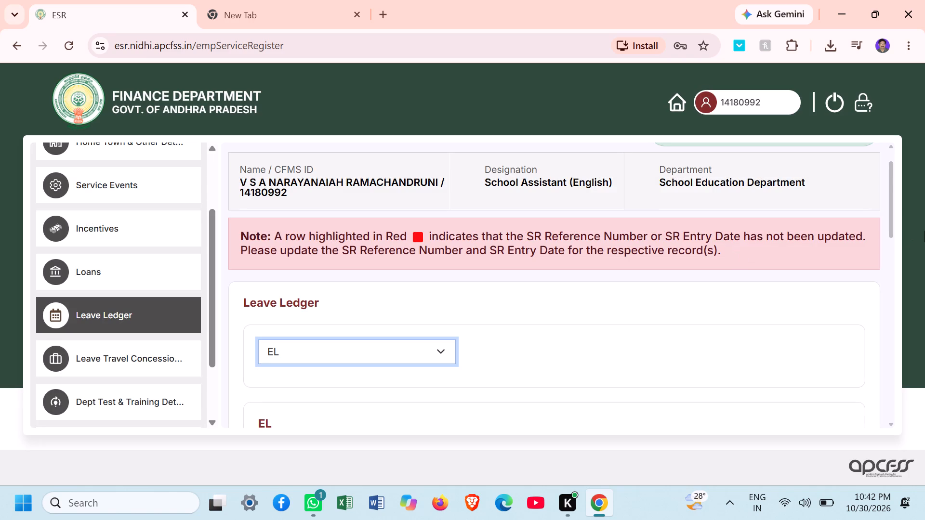
Examine the EL ledger rows across all columns, including leaves at credit, leaves earned, leaves availed and balance.
drag(889, 208, 892, 234)
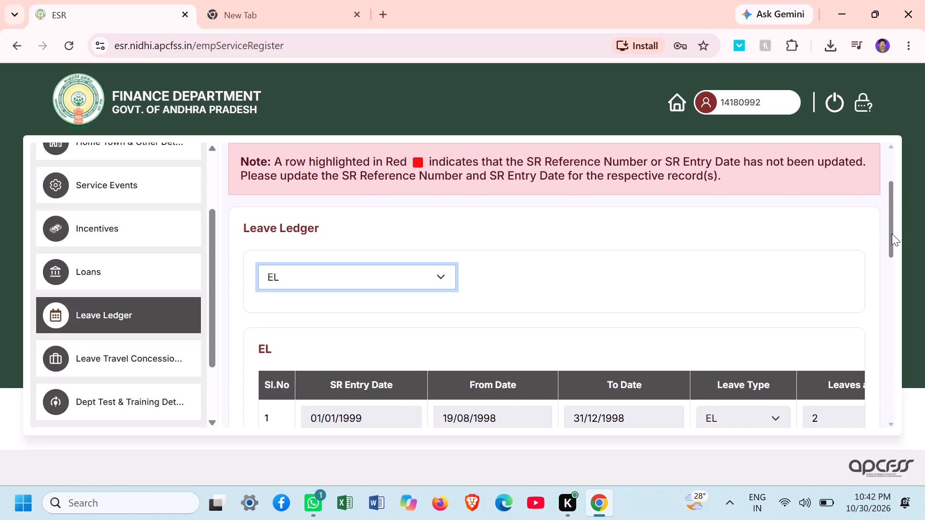
drag(892, 234, 898, 272)
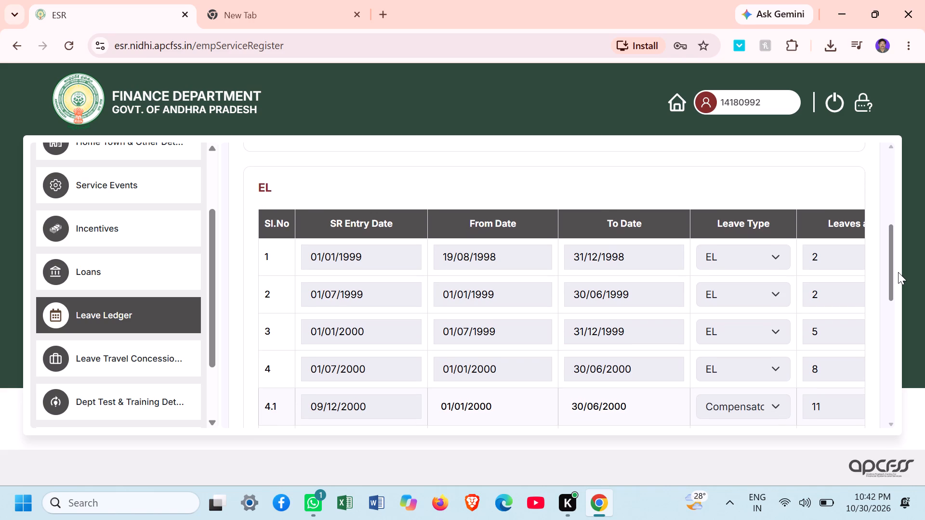
drag(898, 272, 903, 321)
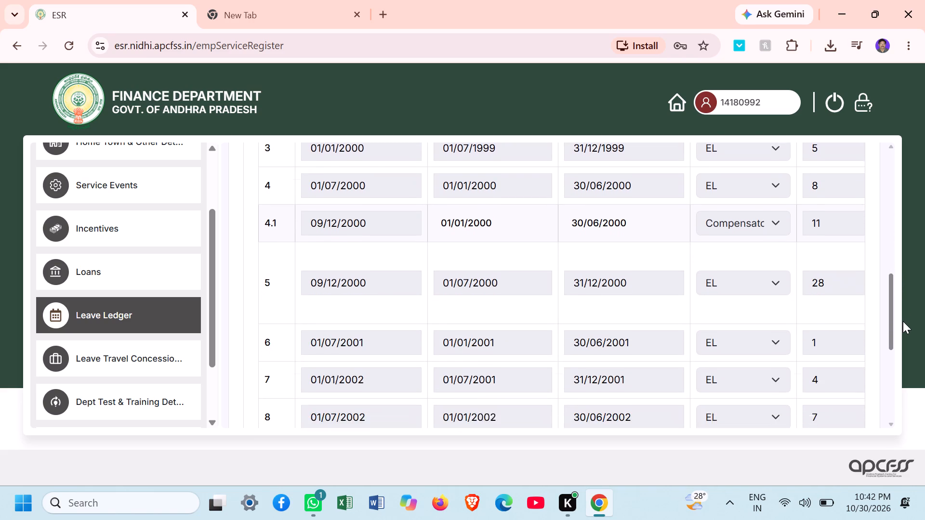
drag(903, 321, 903, 276)
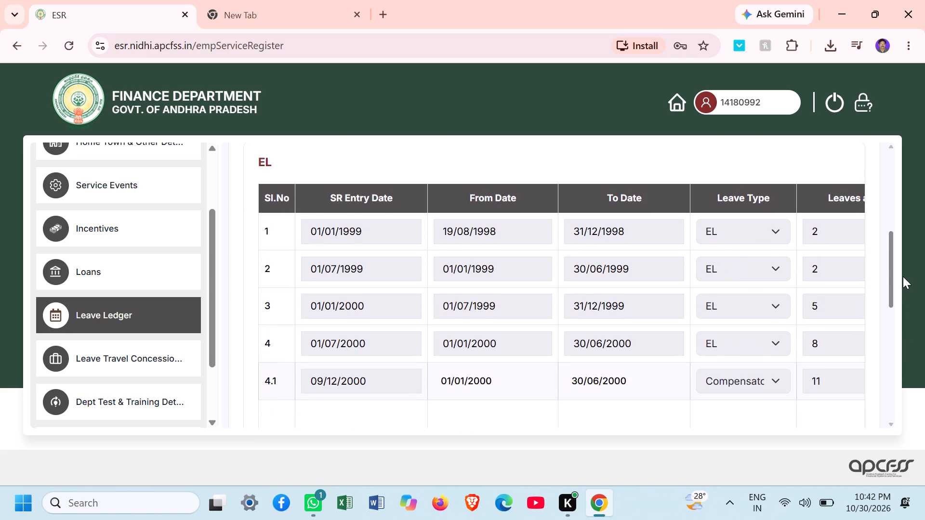
drag(903, 276, 901, 274)
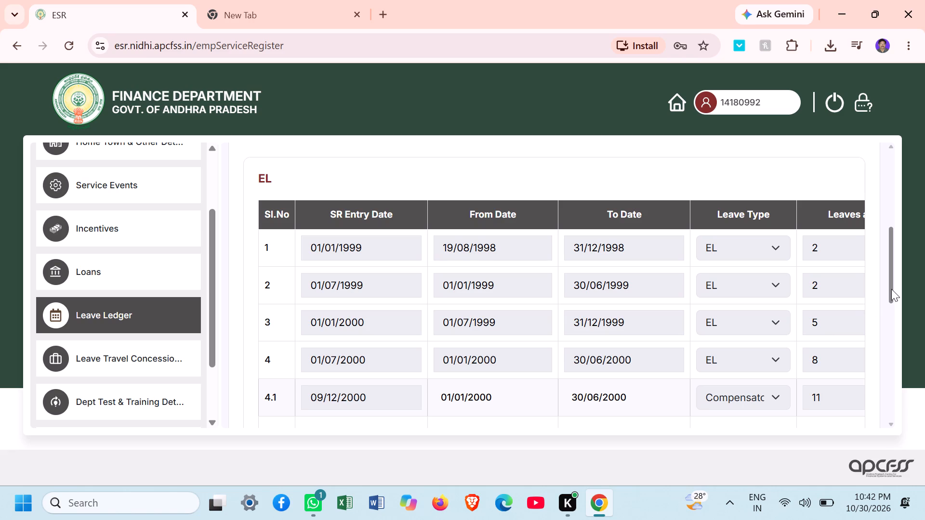
drag(891, 289, 894, 303)
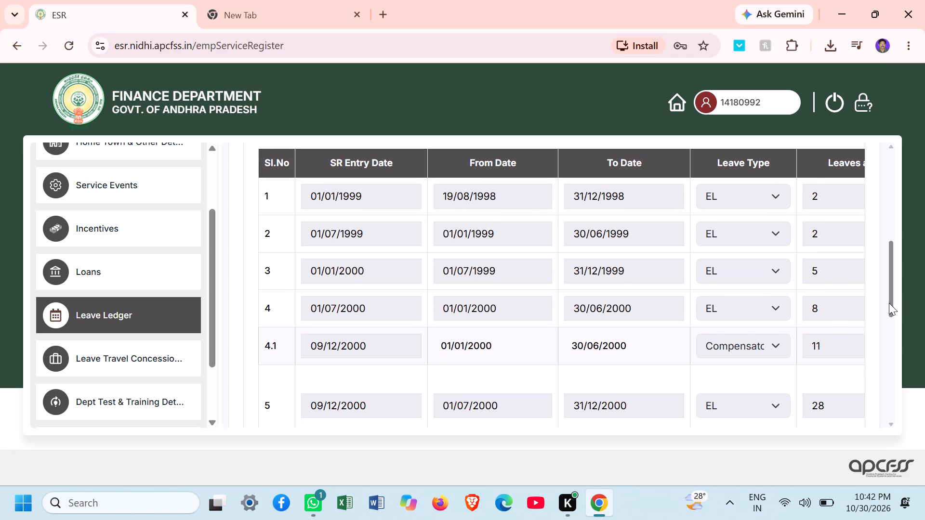
click(539, 191)
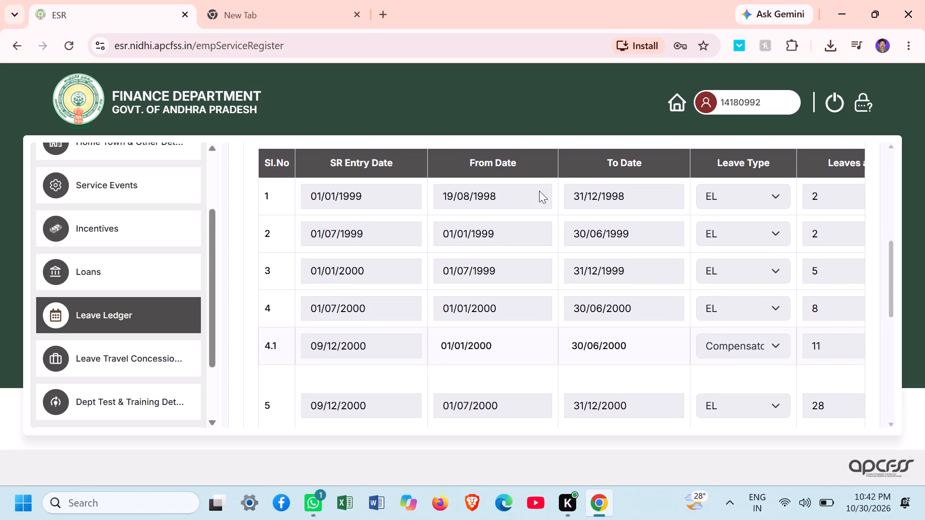
key(Right)
key(Right)
key(Right)
key(Right)
key(Right)
key(Right)
key(Right)
key(Right)
key(Right)
key(Right)
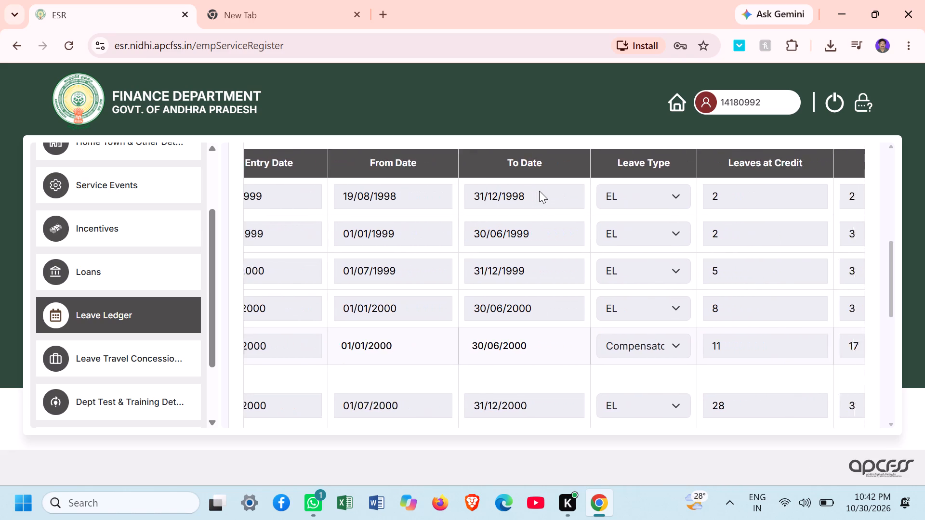
key(Right)
key(Right)
key(Right)
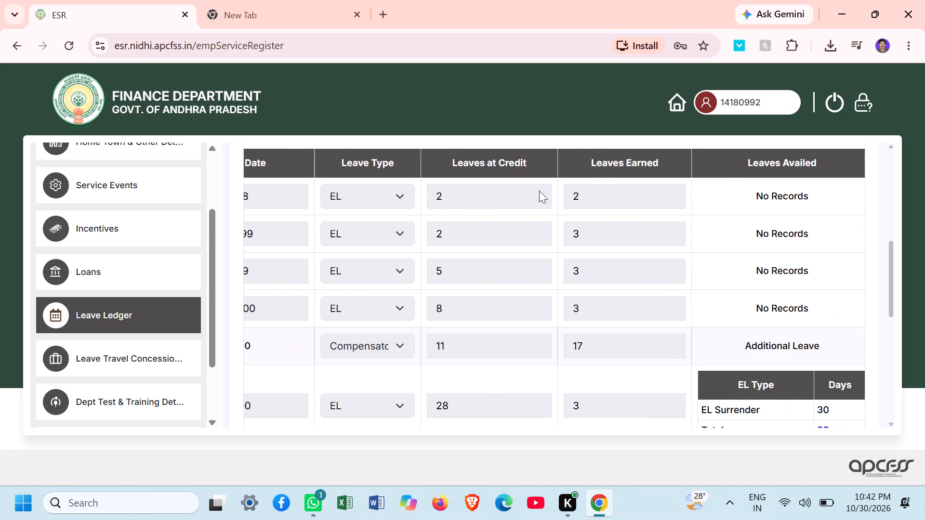
key(Right)
key(Right)
key(Right)
key(Right)
key(Right)
key(Right)
key(Right)
key(Right)
key(Right)
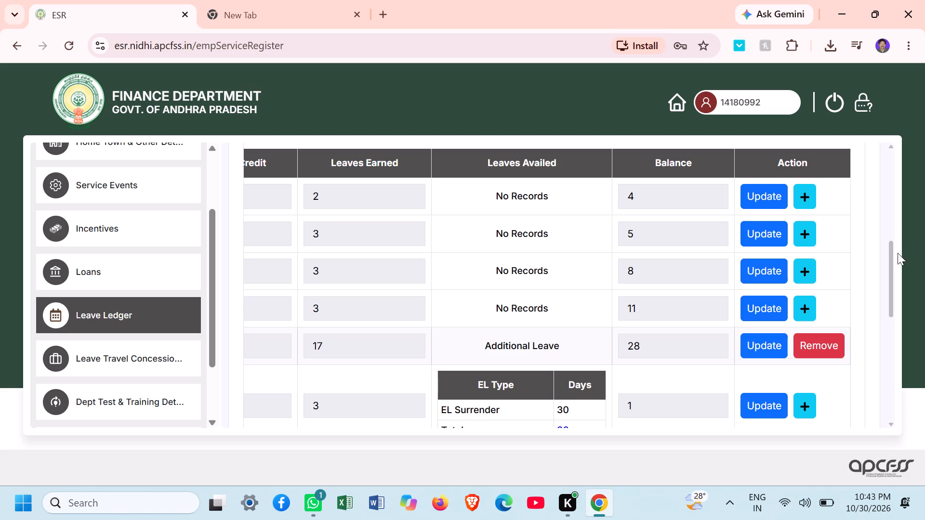
drag(891, 249, 890, 242)
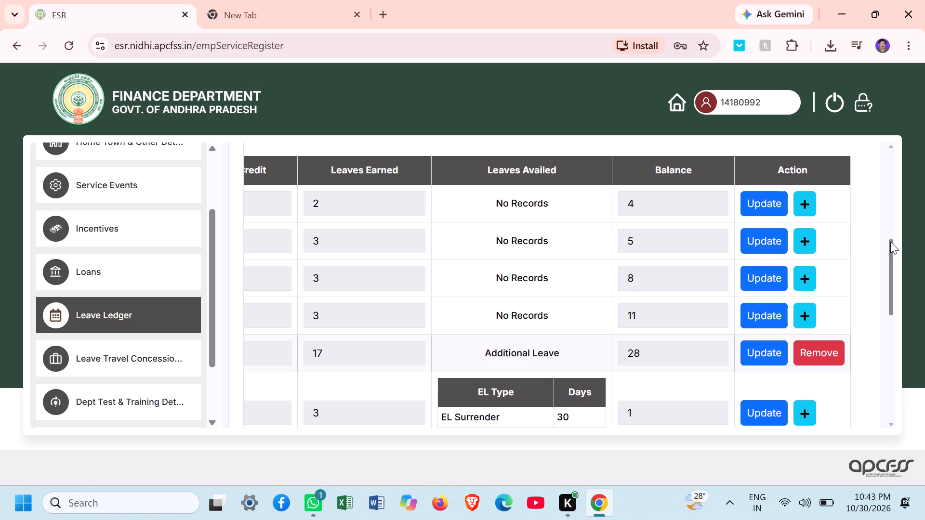
drag(890, 242, 879, 387)
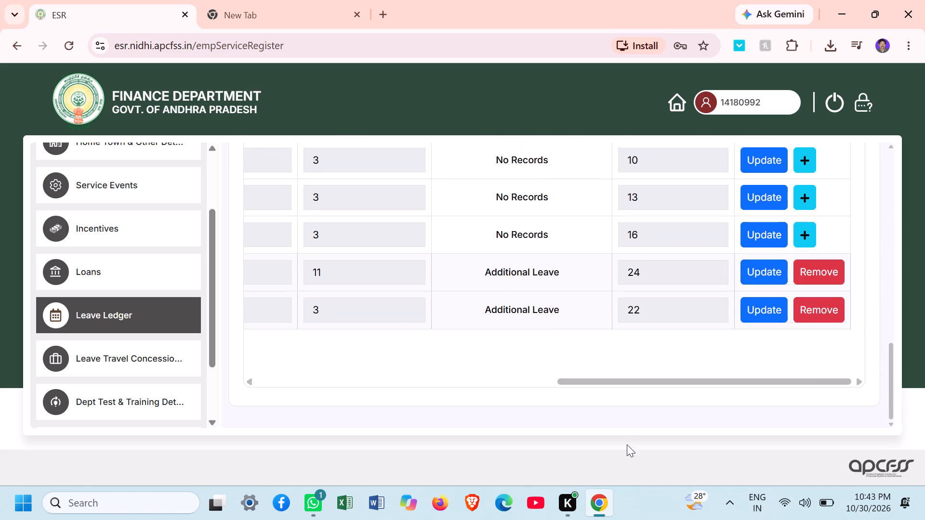
Review the SR entry dates, periods and leave types of the EL ledger rows, from row 10.2 back to row 1.
key(Left)
click(647, 262)
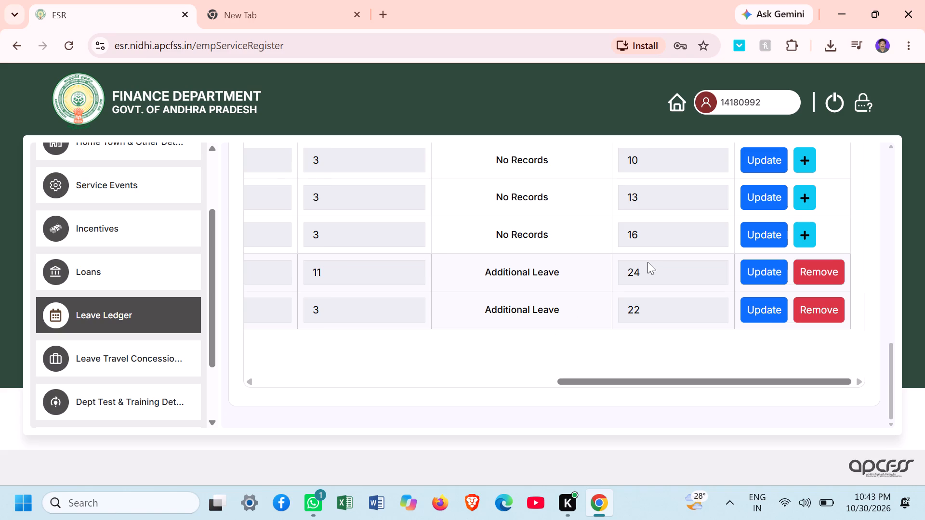
key(Left)
key(Left)
key(Left)
key(Left)
key(Left)
key(Left)
key(Left)
key(Left)
key(Left)
key(Left)
key(Left)
key(Left)
key(Left)
key(Left)
key(Left)
key(Left)
key(Left)
key(Left)
key(Left)
key(Left)
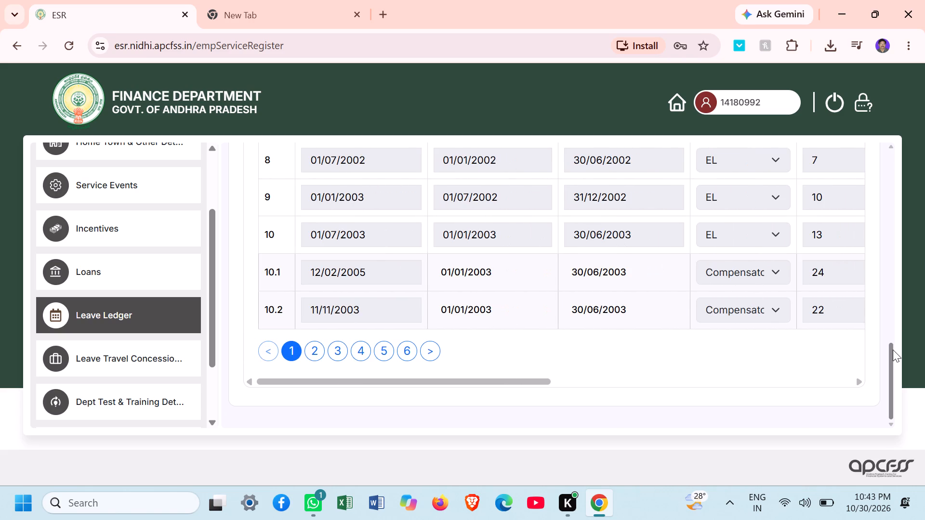
drag(893, 350, 887, 288)
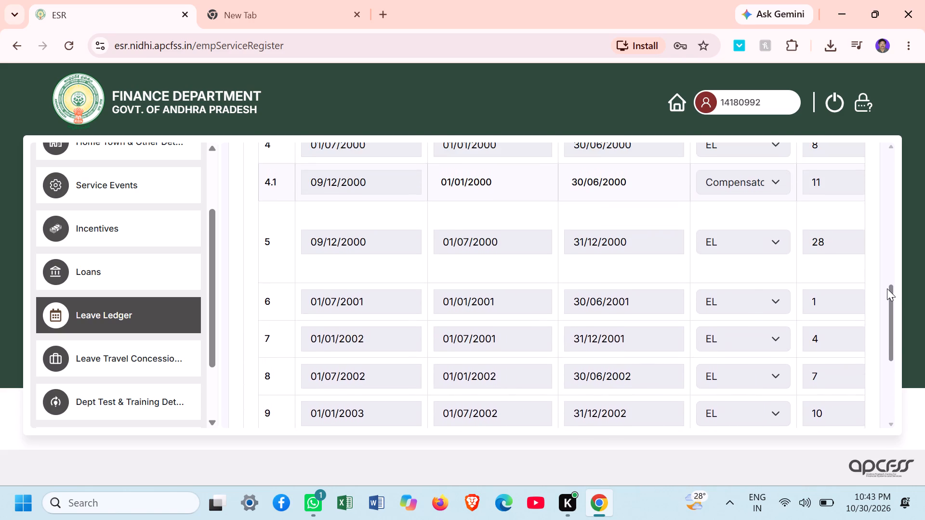
drag(887, 288, 883, 243)
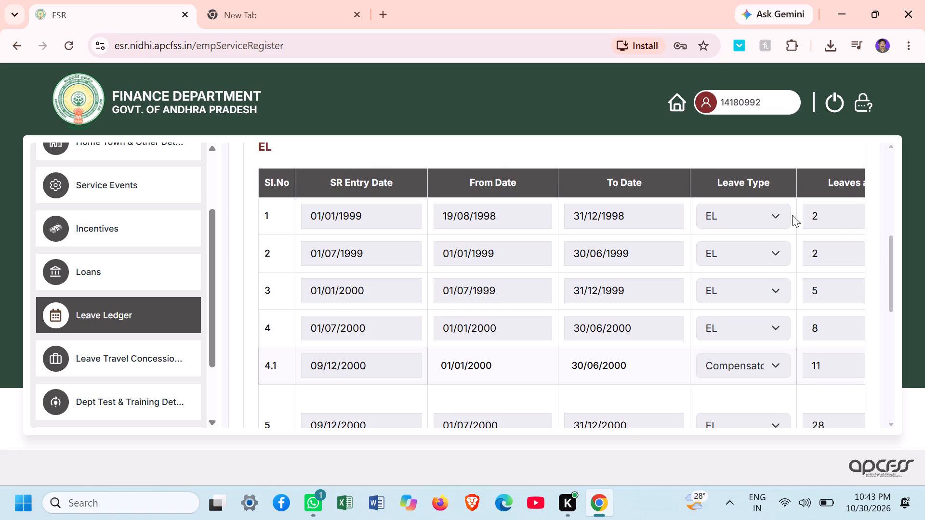
Examine leaves at credit, leaves earned, leaves availed and balance for EL ledger rows 1 to 4.1.
click(743, 251)
key(Right)
key(Right)
key(Right)
key(Right)
key(Right)
key(Right)
key(Right)
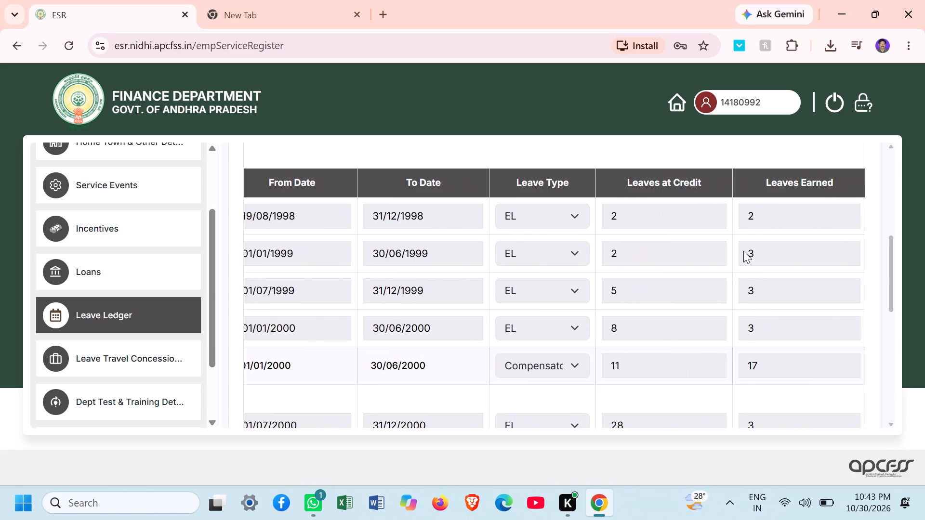
key(Right)
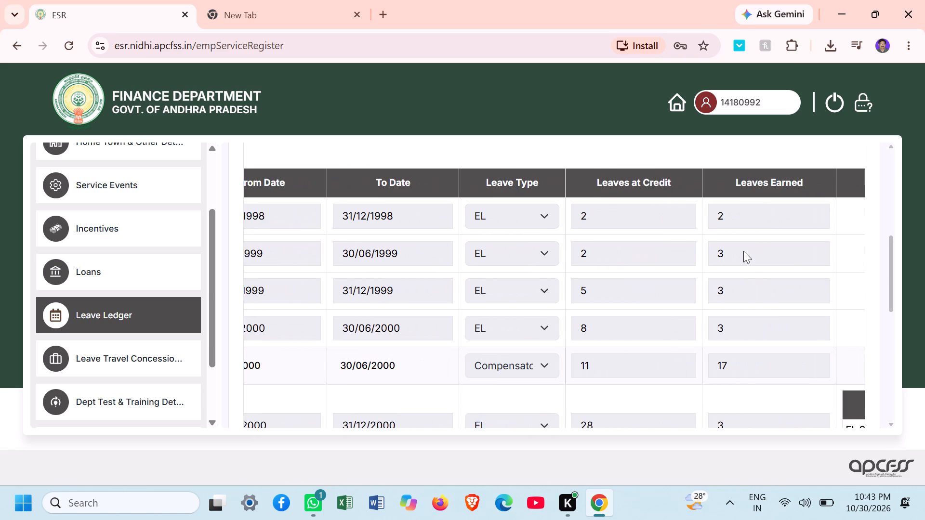
key(Right)
key(Right)
key(Right)
key(Right)
key(Right)
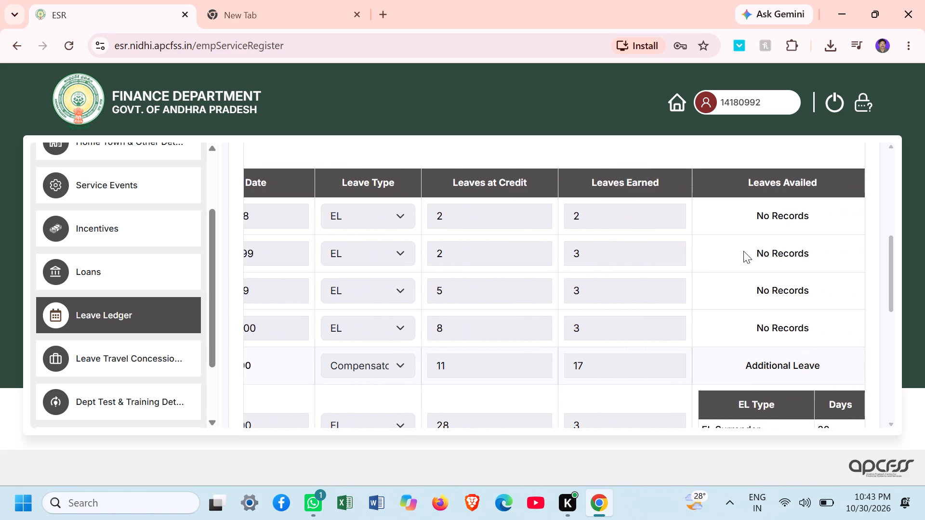
key(Right)
key(Right)
key(Right)
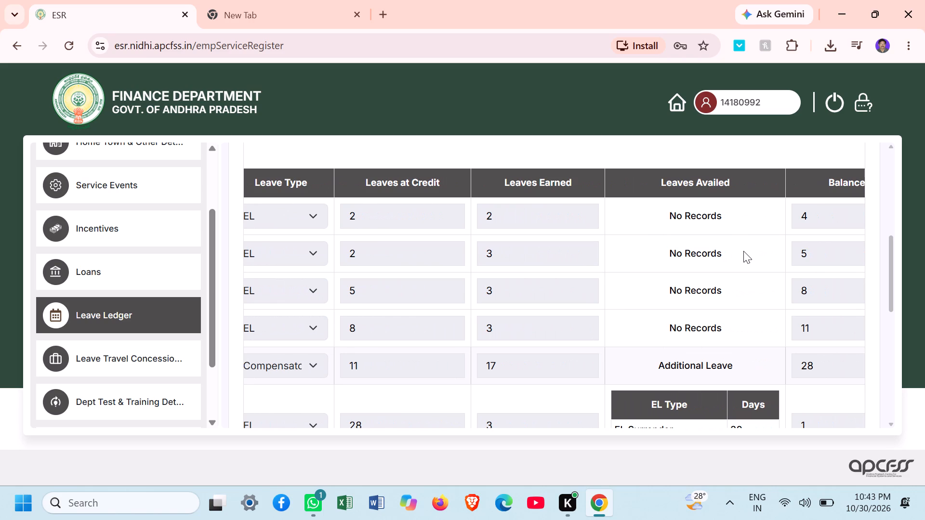
key(Right)
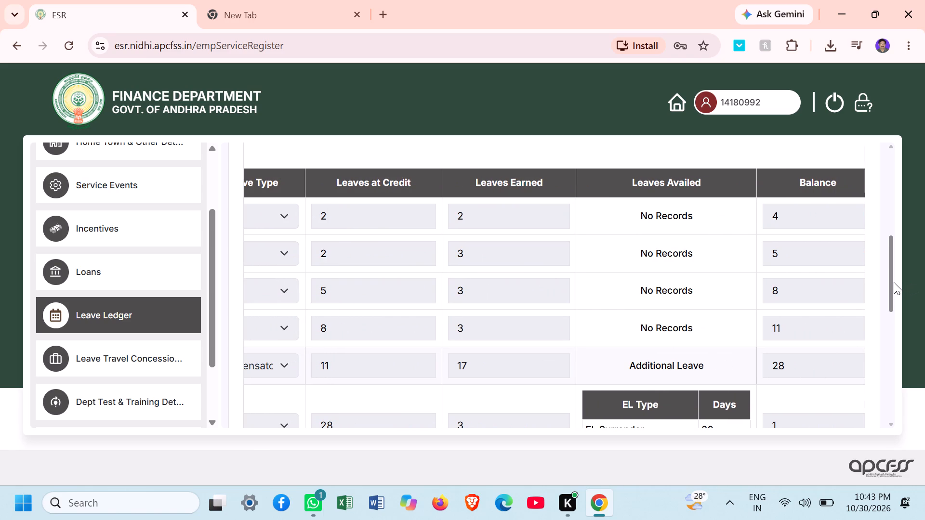
Check credit, earned, availed and balance figures from the EL Surrender row down to the final Additional Leave rows.
drag(894, 282, 890, 316)
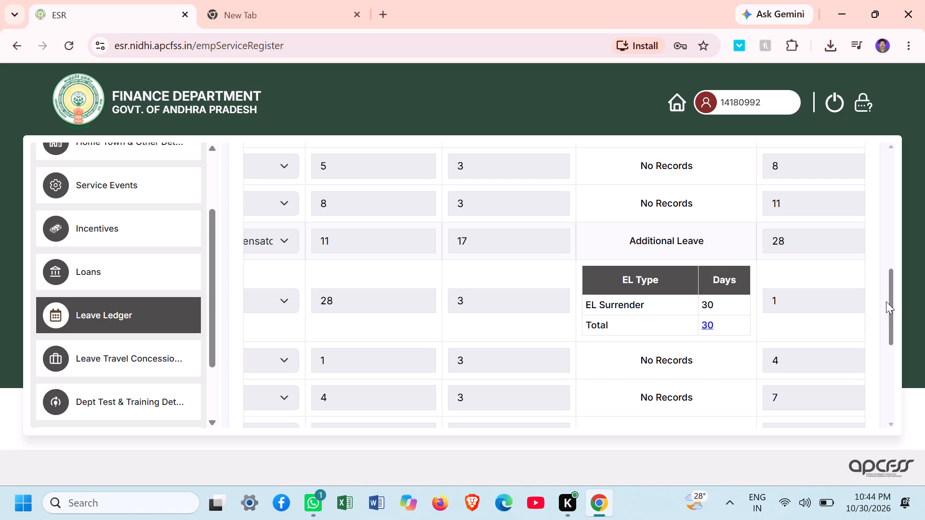
drag(889, 305, 891, 326)
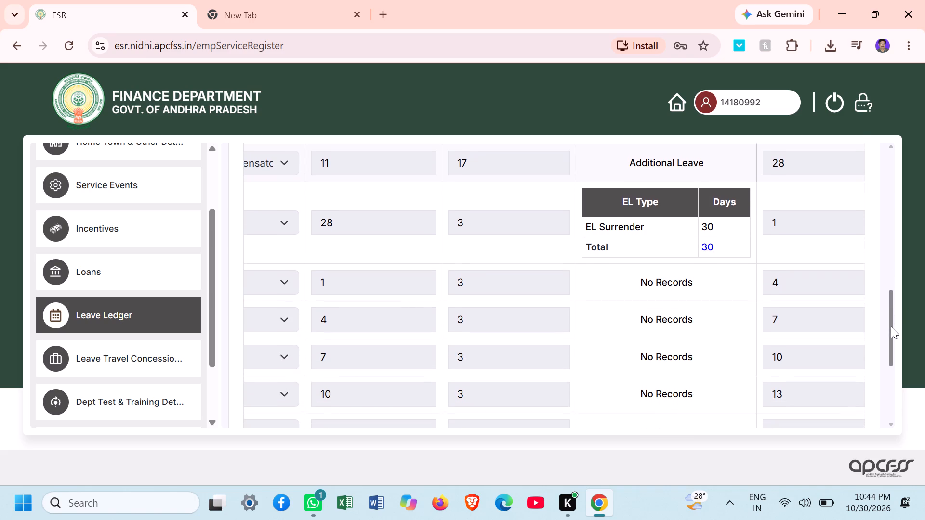
drag(891, 326, 890, 326)
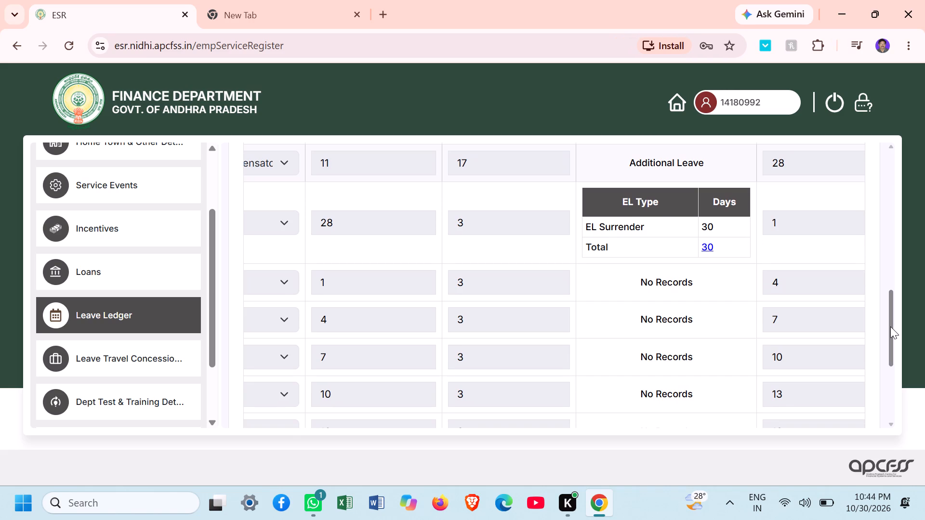
drag(890, 326, 890, 340)
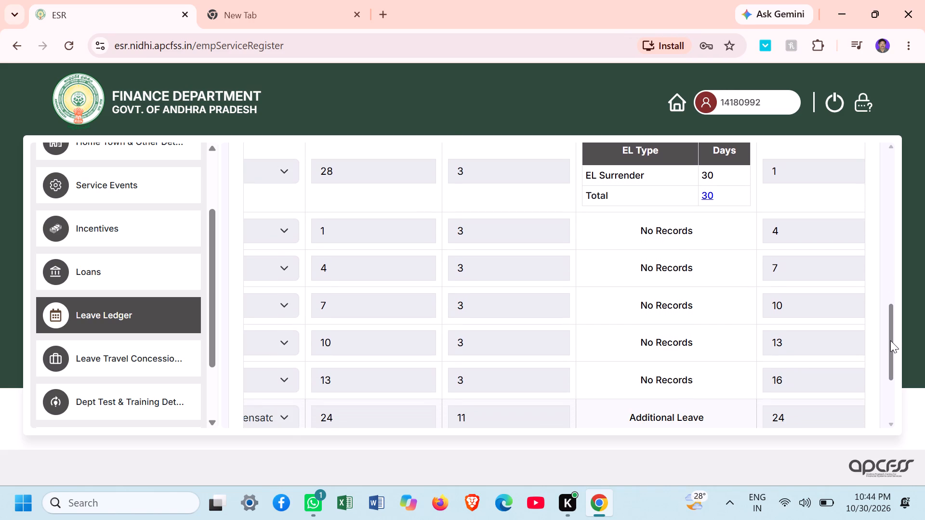
drag(890, 340, 889, 362)
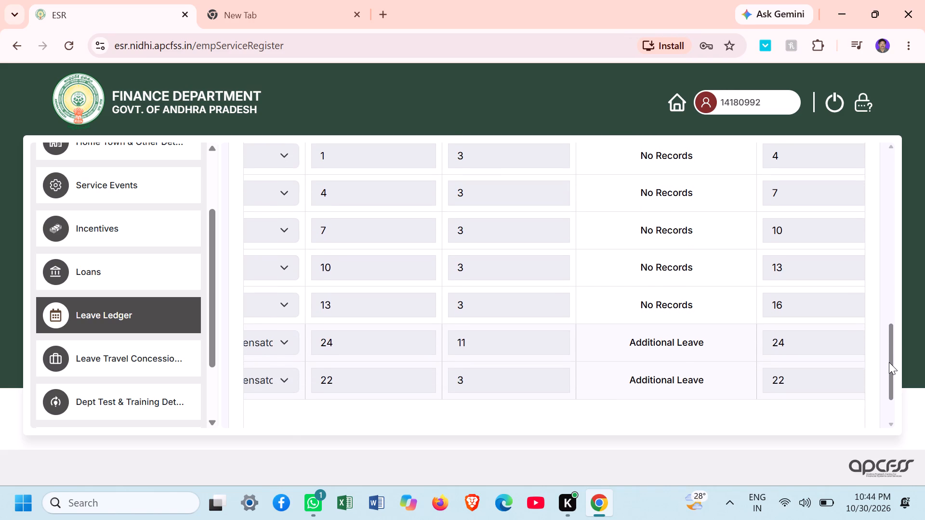
drag(889, 362, 889, 364)
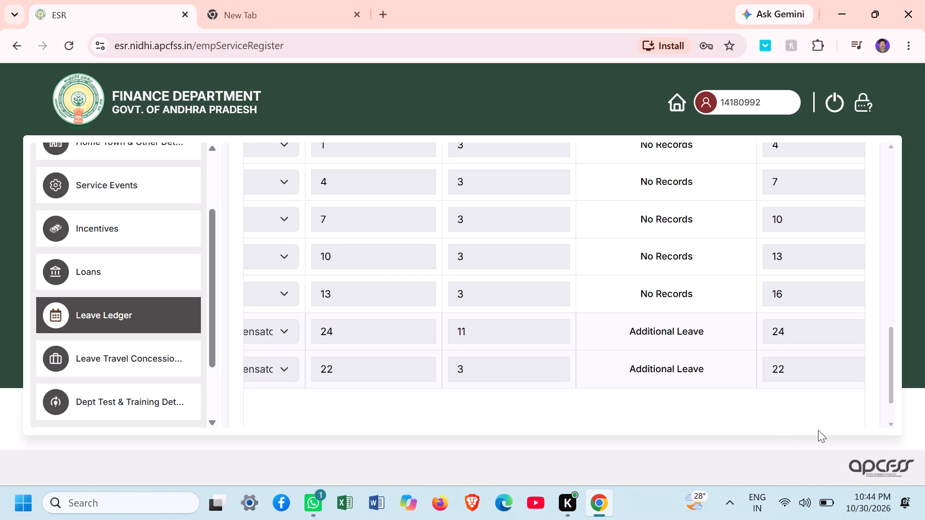
Compare the SR entry dates and periods of rows 10, 10.1 and 10.2 with their leaves at credit and earned.
click(517, 293)
key(Left)
key(Left)
key(Left)
key(Left)
key(Left)
key(Left)
key(Left)
key(Left)
key(Left)
key(Left)
key(Left)
key(Left)
key(Left)
key(Left)
key(Left)
key(Left)
key(Left)
key(Left)
key(Left)
key(Left)
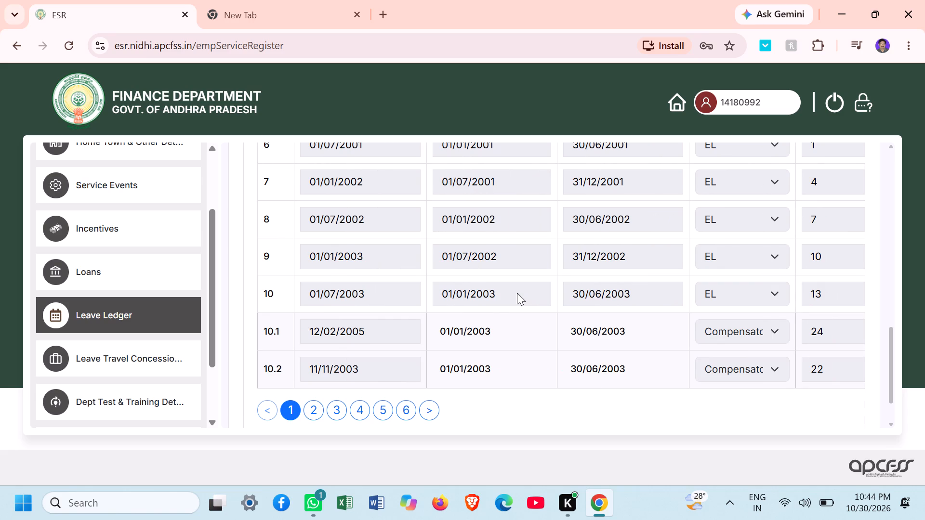
key(Right)
key(Right)
key(Right)
key(Right)
key(Right)
key(Right)
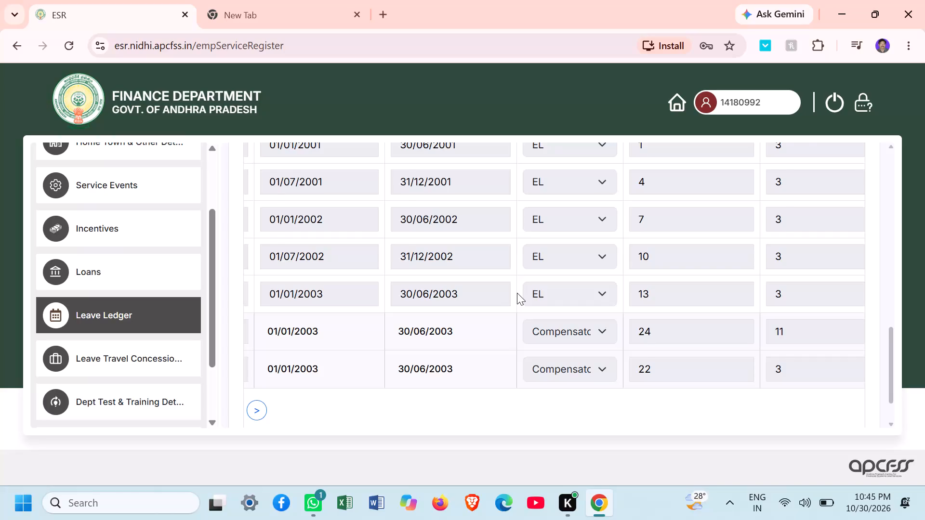
key(Left)
key(Left)
key(Left)
key(Left)
key(Left)
key(Left)
key(Left)
key(Left)
key(Left)
key(Left)
key(Left)
key(Left)
key(Left)
key(Left)
key(Left)
key(Left)
key(Left)
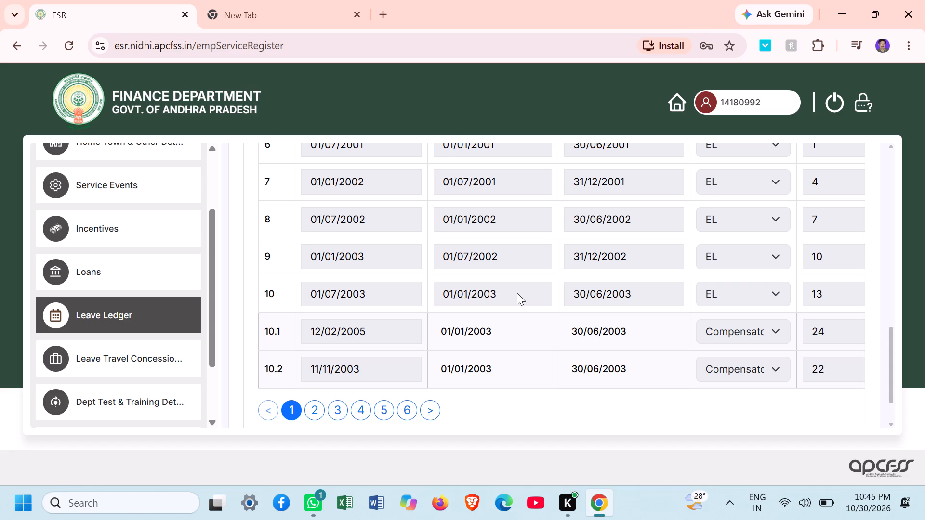
Recheck the dates, leave types, credit and earned values of the compensatory leave rows 10.1 and 10.2.
key(Right)
key(Right)
key(Right)
key(Right)
key(Right)
key(Right)
key(Right)
key(Right)
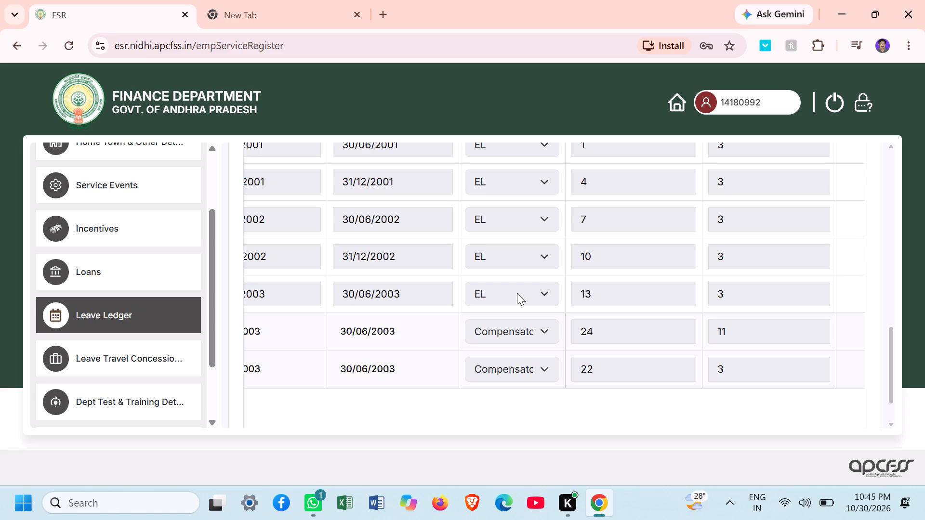
key(Left)
key(Left)
key(Left)
key(Left)
key(Left)
key(Left)
key(Left)
key(Left)
key(Left)
key(Left)
key(Left)
key(Left)
key(Left)
key(Left)
key(Left)
key(Left)
key(Left)
key(Left)
key(Left)
key(Left)
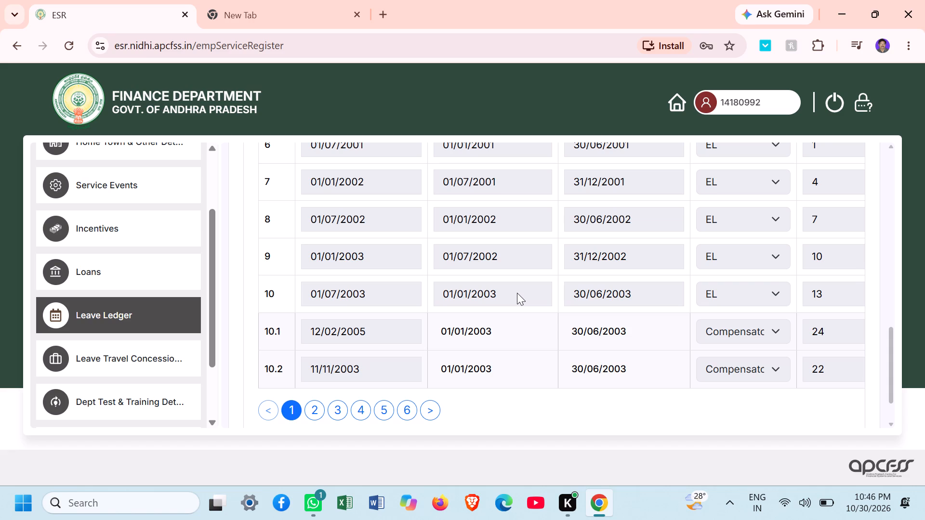
key(Right)
key(Right)
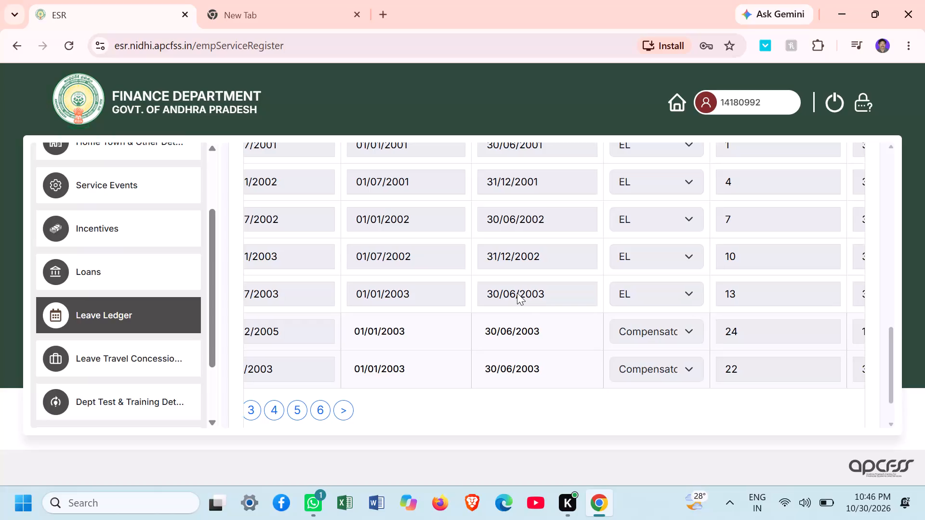
key(Right)
key(Right)
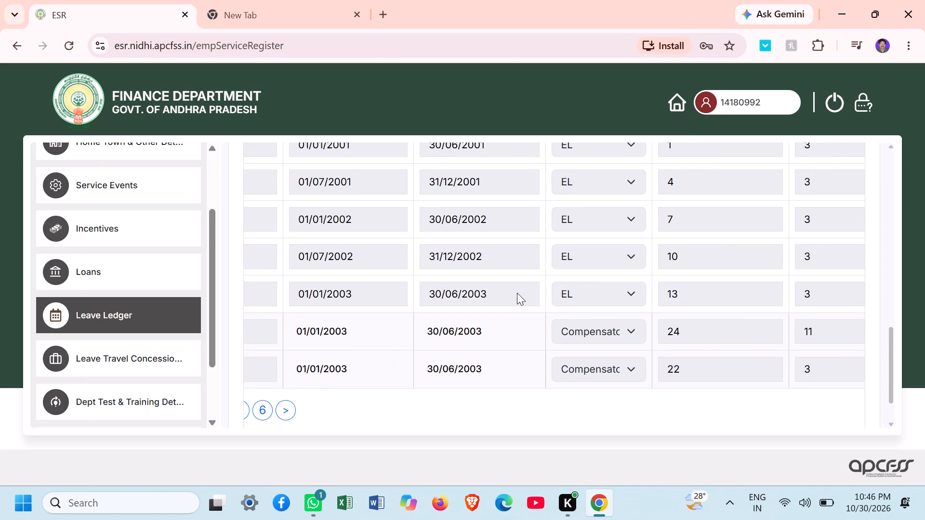
key(Left)
key(Left)
key(Left)
key(Left)
key(Left)
key(Left)
key(Left)
key(Left)
key(Left)
key(Left)
key(Left)
key(Left)
key(Left)
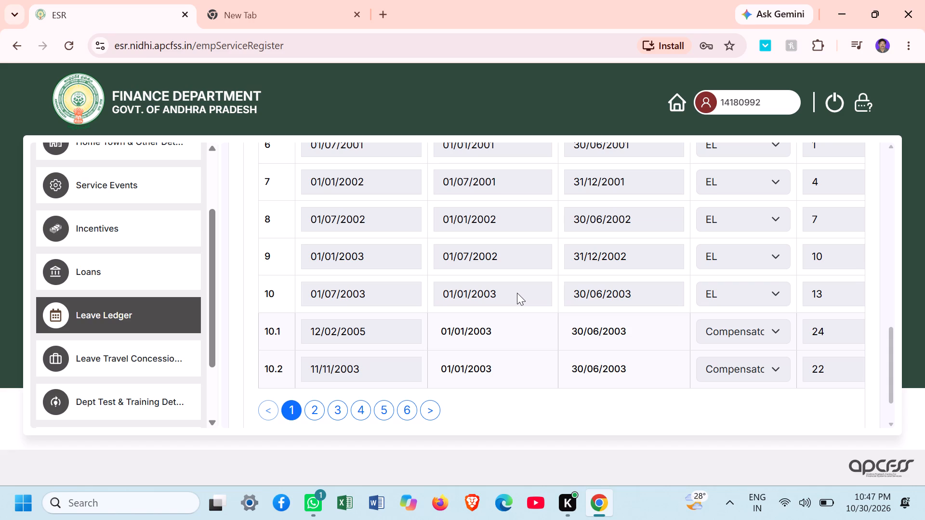
Examine rows 6 to 10.2 across all columns through to the balance and the available row actions.
key(Right)
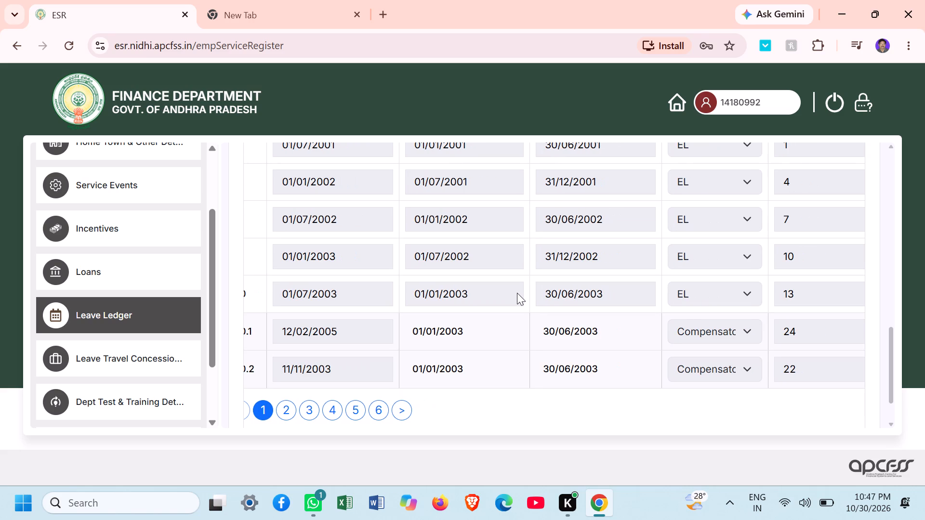
key(Right)
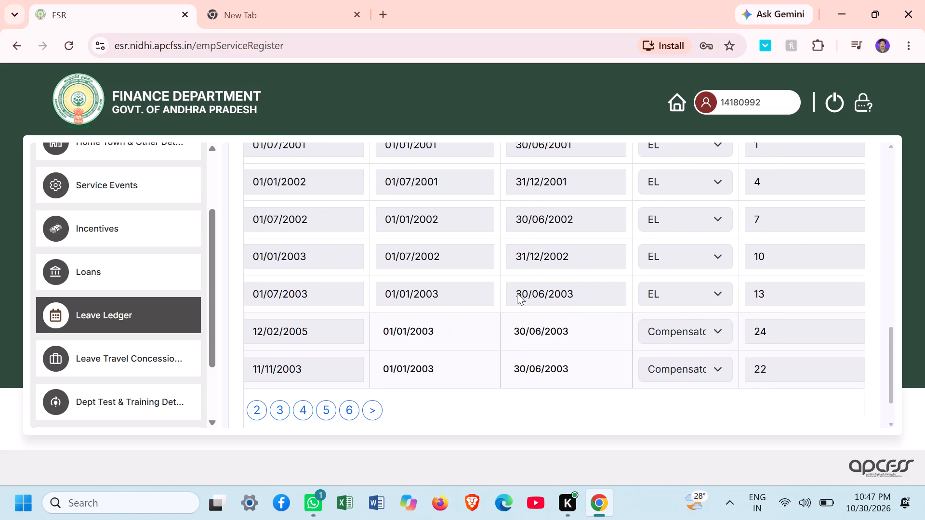
key(Right)
key(Right)
key(Right)
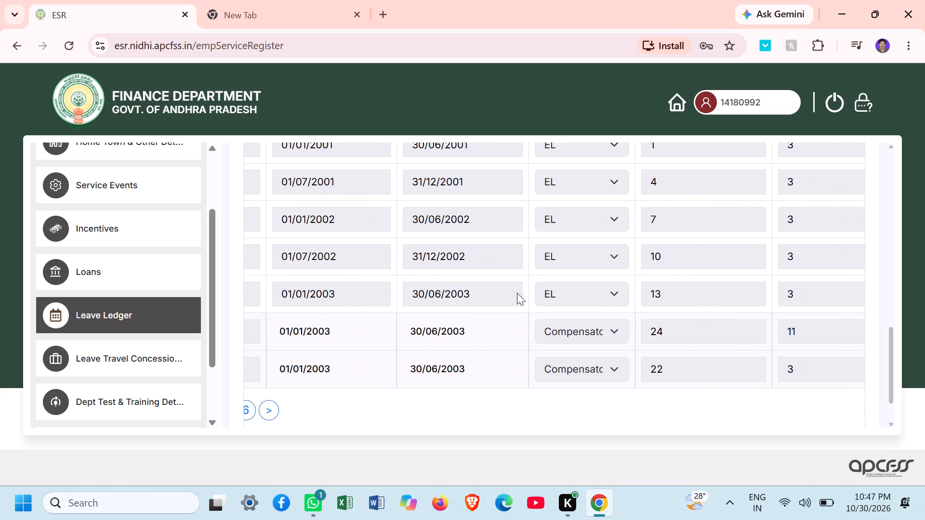
key(Right)
key(Right)
key(Right)
key(Right)
key(Right)
key(Right)
key(Right)
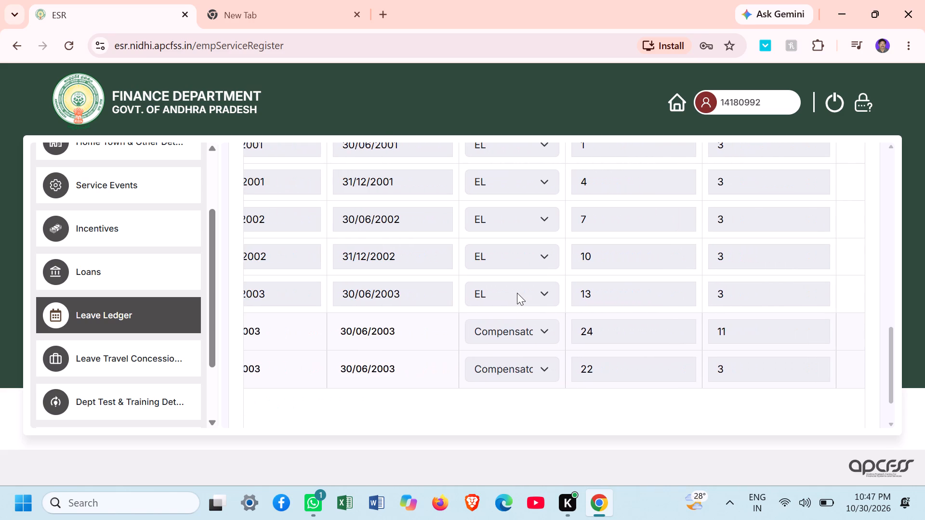
key(Right)
key(Right)
key(Right)
key(Right)
key(Right)
key(Right)
key(Right)
key(Right)
key(Right)
key(Right)
key(Right)
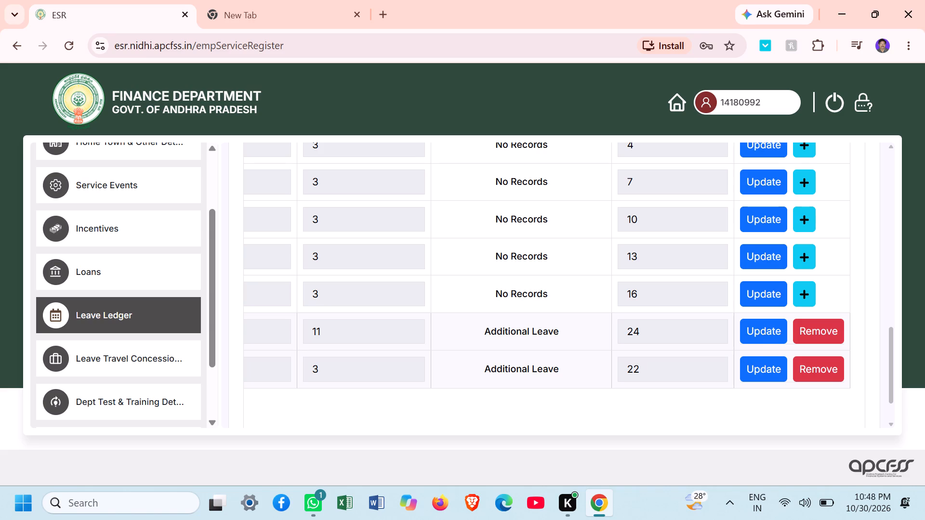
Check the last ledger rows down to 10.2, from their balance figures back to their SR entry dates and periods.
key(Down)
key(Down)
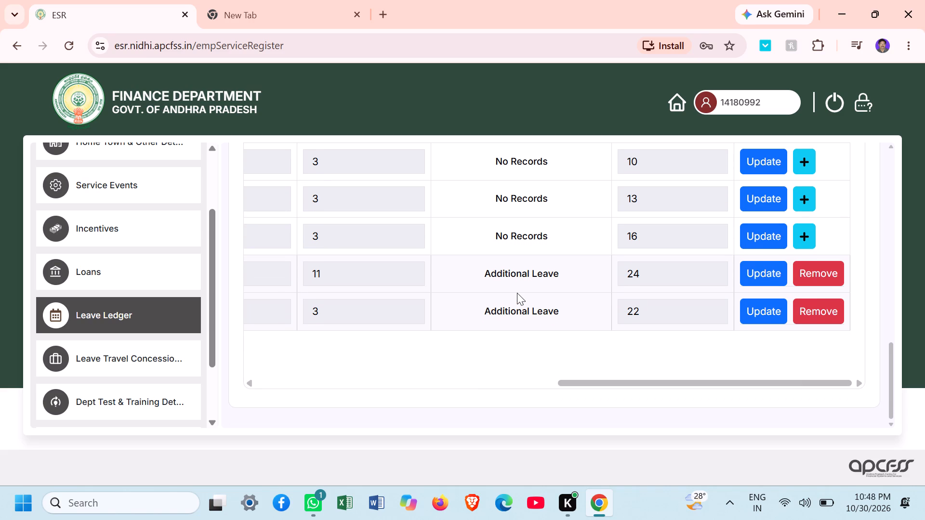
key(Left)
key(Left)
key(Left)
key(Left)
key(Left)
key(Left)
key(Left)
key(Left)
key(Left)
key(Left)
key(Left)
key(Left)
key(Left)
key(Left)
key(Left)
key(Left)
key(Left)
key(Left)
key(Left)
key(Left)
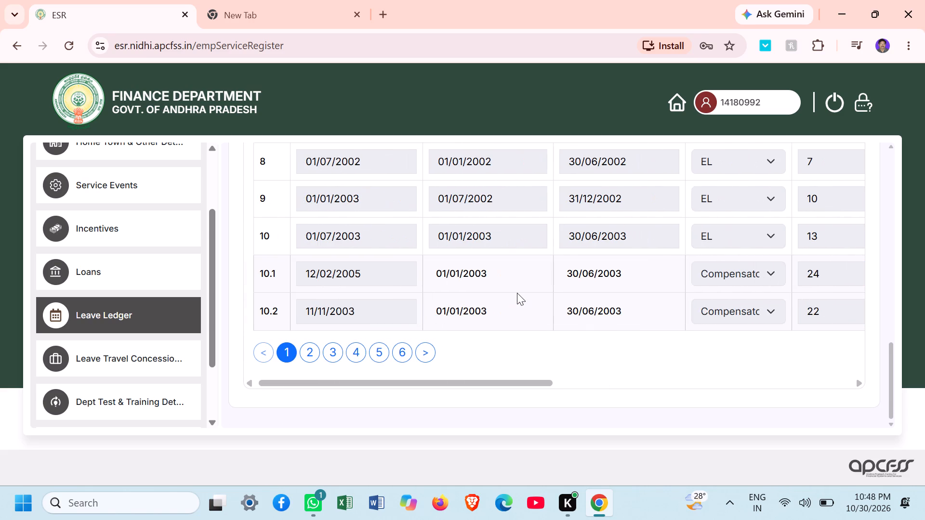
Open page 2 of the EL ledger and review its EL and compensatory leave rows from 16 down to 20.2.
click(312, 358)
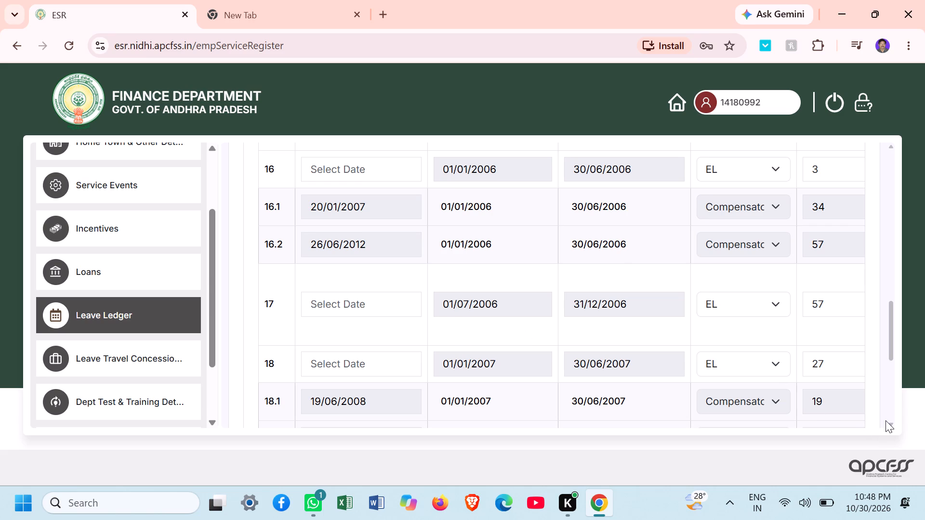
drag(896, 423, 701, 361)
key(Down)
click(508, 304)
key(Down)
key(Down)
key(Down)
key(Down)
key(Down)
key(Down)
key(Down)
key(Down)
key(Down)
key(Down)
key(Down)
key(Down)
key(Down)
key(Down)
key(Down)
key(Down)
key(Down)
key(Down)
key(Down)
key(Down)
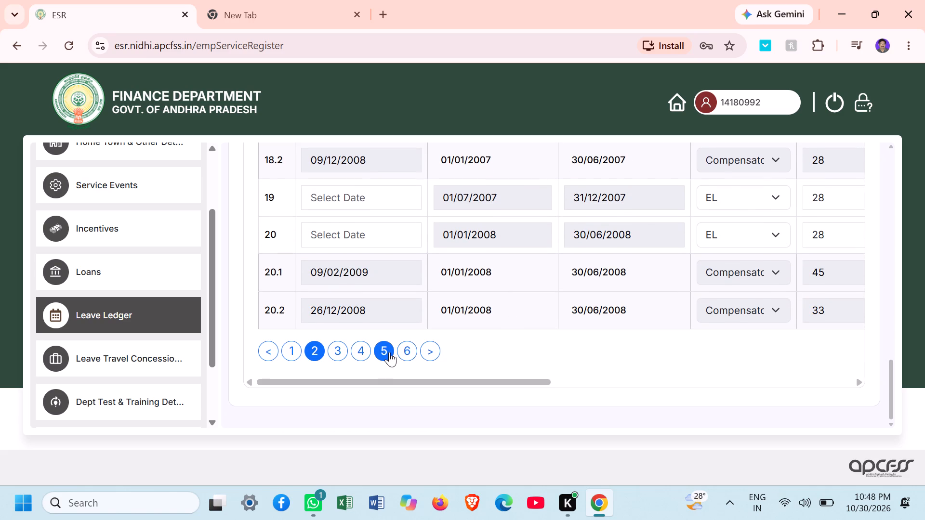
Open page 5 of the EL ledger to view the EL rows up to row 50.
click(389, 352)
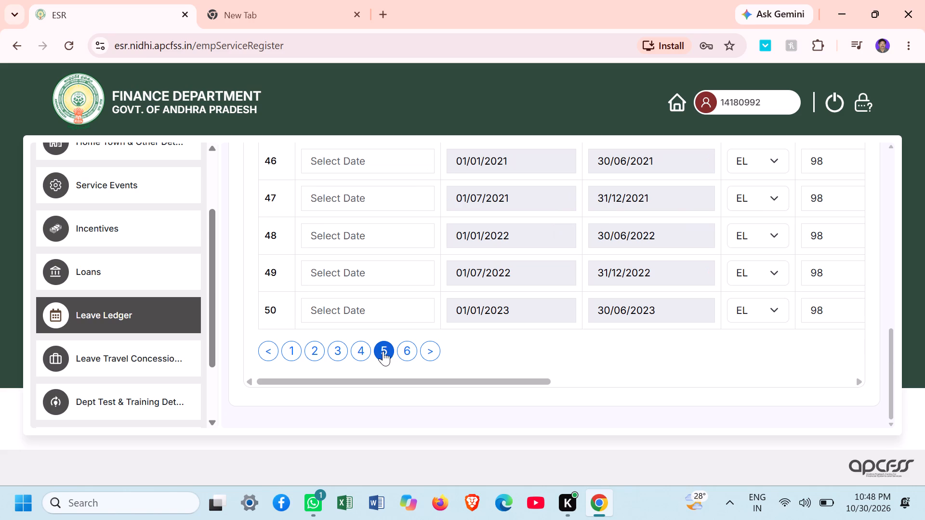
Open page 3 of the EL ledger and review its EL and compensatory leave rows from the start of the page to row 30.
click(338, 348)
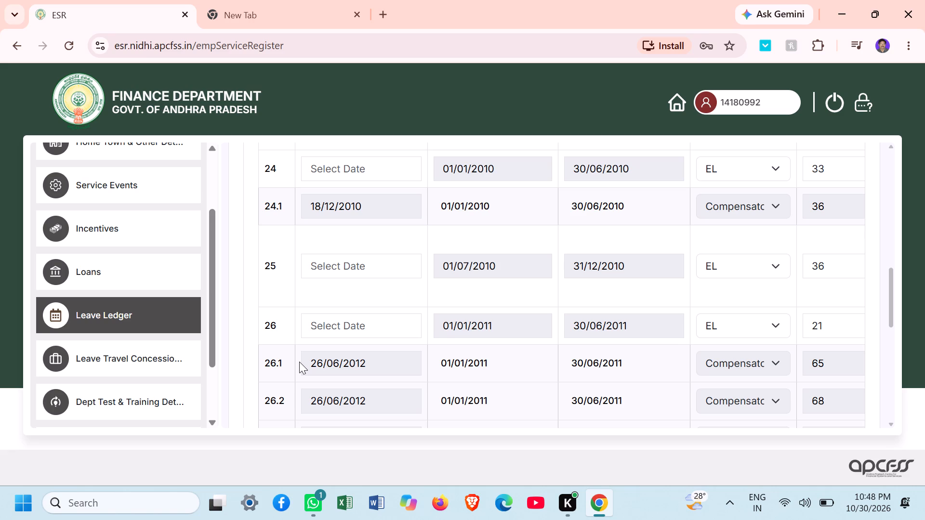
key(Up)
key(Up)
key(Up)
key(Up)
key(Up)
key(Up)
key(Up)
key(Up)
key(Up)
key(Up)
key(Up)
key(Up)
key(Up)
key(Up)
key(Up)
key(Up)
key(Up)
key(Up)
key(Up)
key(Up)
key(Up)
key(Up)
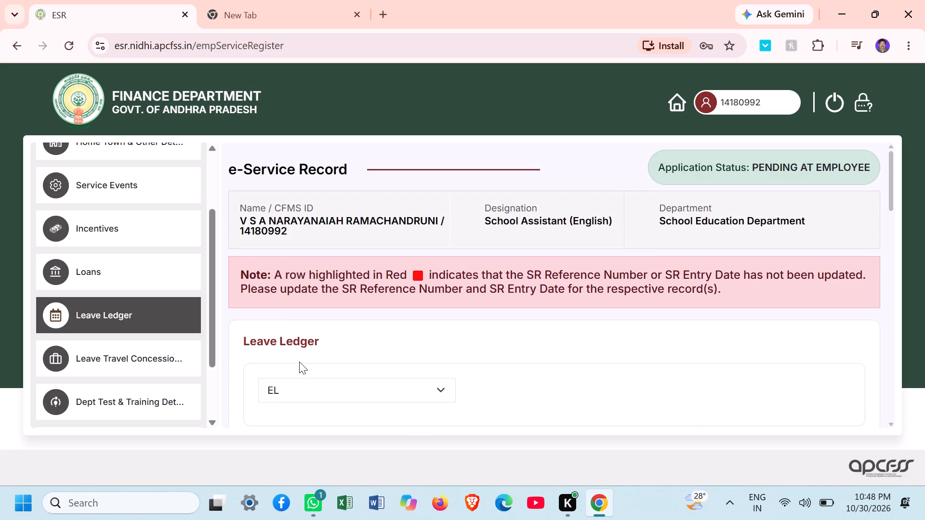
key(Down)
key(Down)
key(Down)
key(Down)
key(Down)
key(Down)
key(Down)
key(Down)
key(Down)
key(Down)
key(Down)
key(Down)
key(Down)
key(Down)
key(Down)
key(Down)
key(Down)
key(Down)
key(Down)
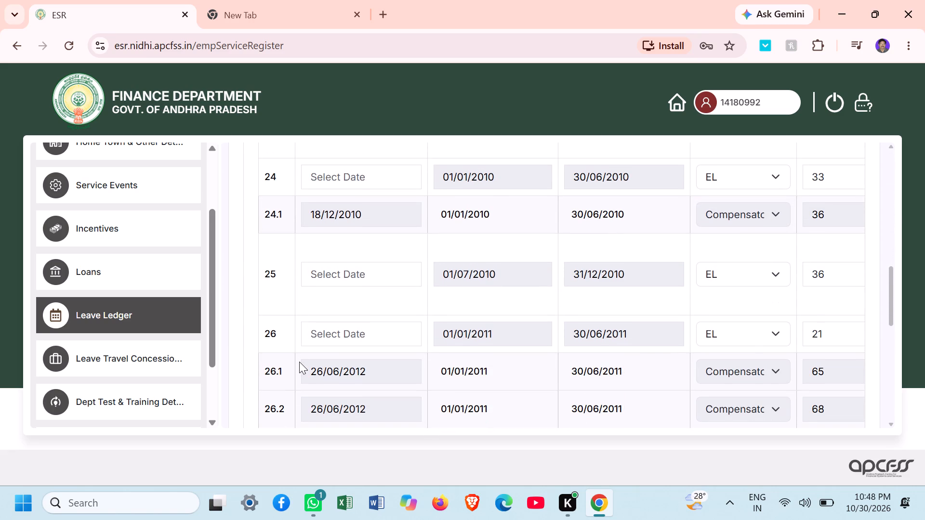
key(Down)
key(Down)
key(Down)
key(Down)
key(Down)
key(Down)
key(Down)
key(Down)
key(Down)
key(Down)
key(Down)
key(Down)
key(Down)
key(Down)
key(Down)
key(Down)
key(Down)
key(Down)
key(Down)
key(Down)
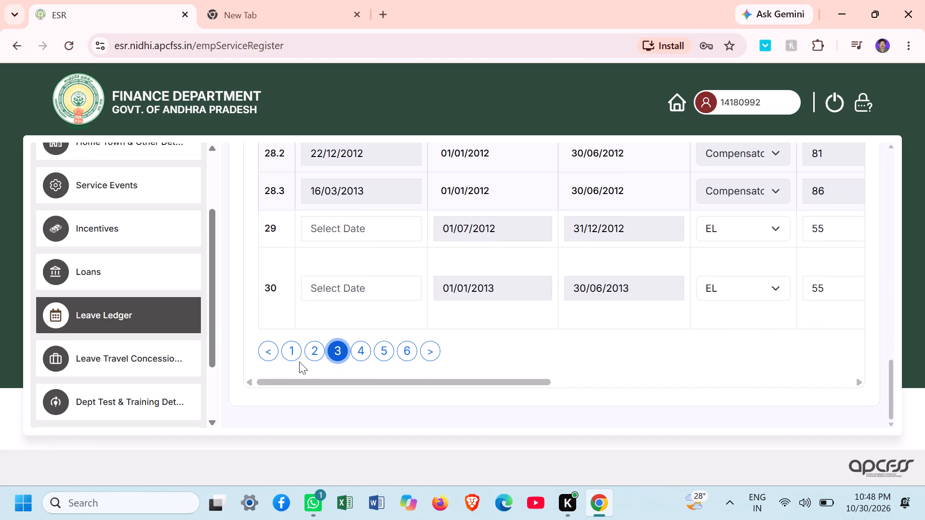
Return to page 1 of the EL ledger and examine rows 8 to 10.2 across to the balance and row actions.
click(294, 355)
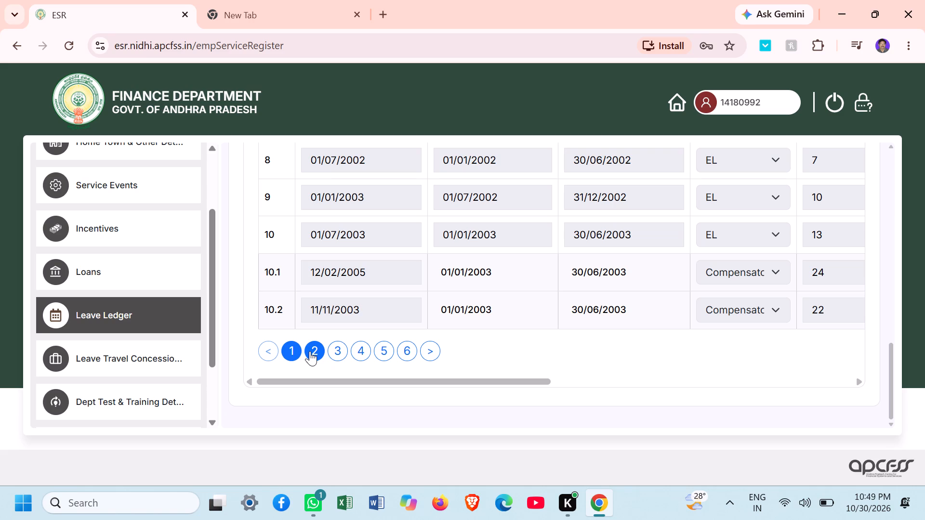
key(Right)
key(Right)
key(Right)
key(Right)
key(Right)
key(Right)
key(Right)
key(Right)
key(Right)
key(Right)
key(Right)
key(Right)
key(Right)
key(Right)
key(Right)
key(Right)
key(Right)
key(Right)
key(Right)
key(Right)
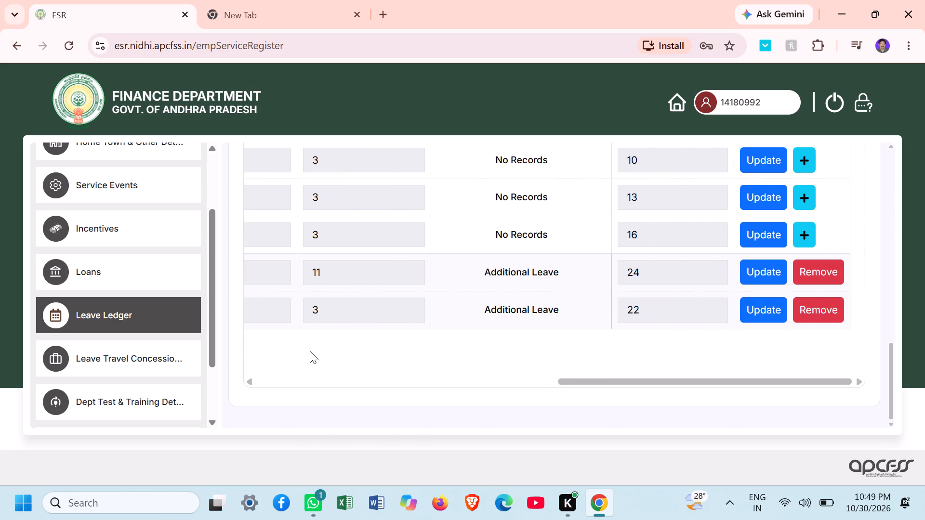
Recheck rows 8 to 10.2 from the earned and credit values back to the leave types, periods and SR entry dates.
key(Left)
key(Left)
key(Left)
key(Left)
key(Left)
key(Left)
key(Left)
key(Left)
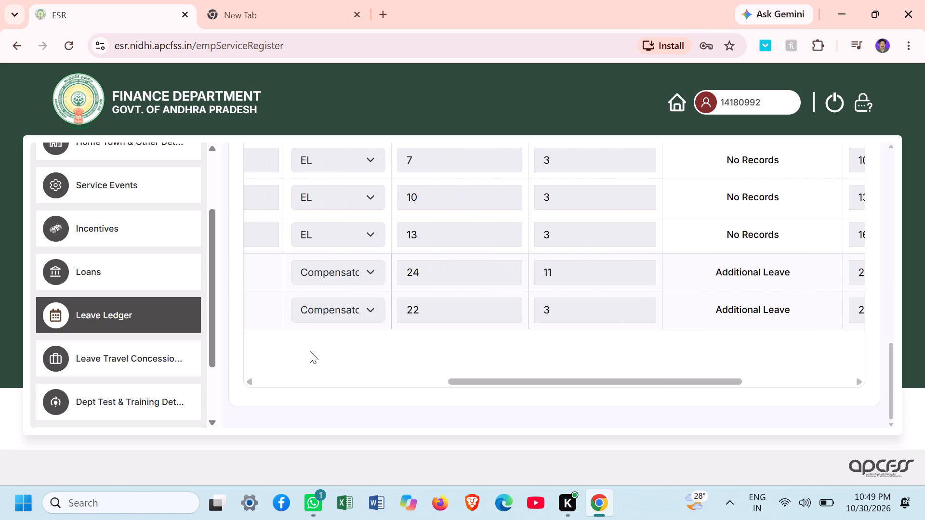
key(Left)
key(Left)
key(Left)
key(Left)
key(Left)
key(Left)
key(Left)
key(Left)
key(Left)
key(Left)
key(Left)
key(Left)
key(Left)
key(Left)
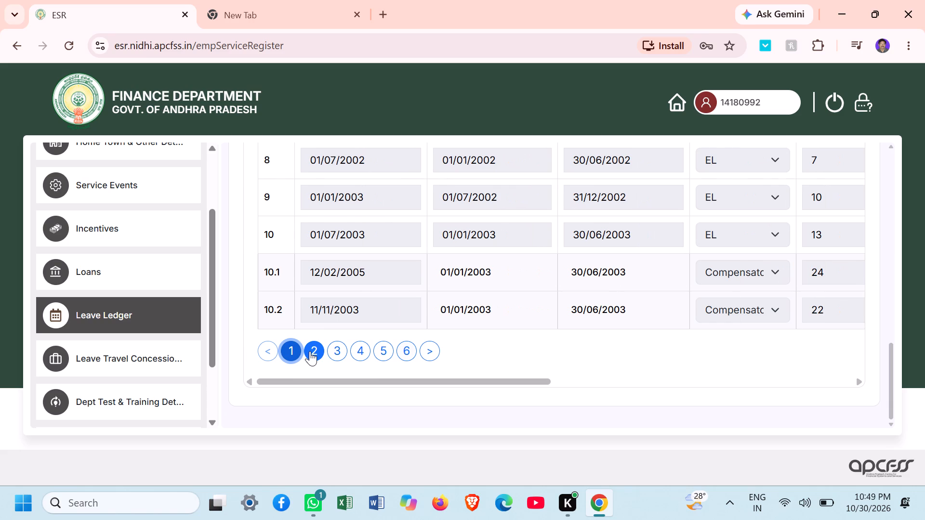
Examine rows 8 to 10.2 on page 1 of the EL ledger across to the balance and row actions.
key(Right)
key(Right)
key(Right)
key(Right)
key(Right)
key(Right)
key(Right)
key(Right)
key(Right)
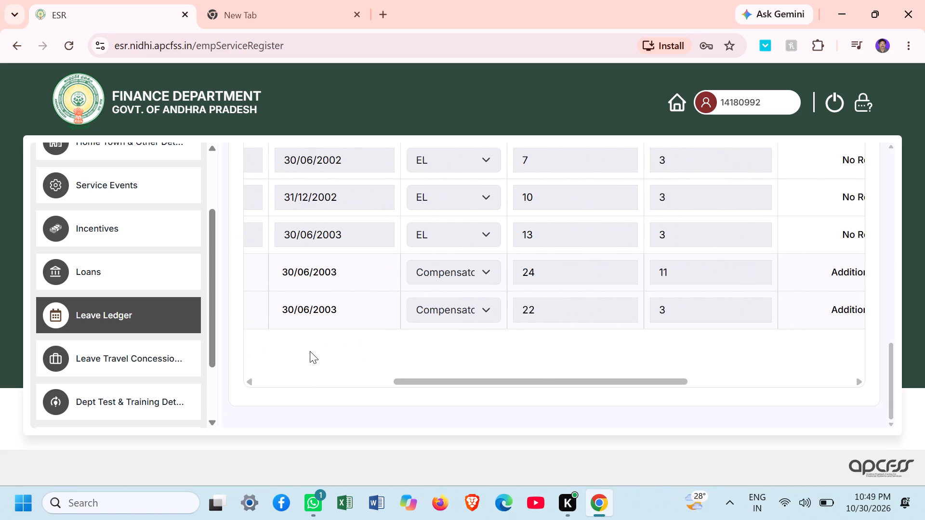
key(Right)
key(Right)
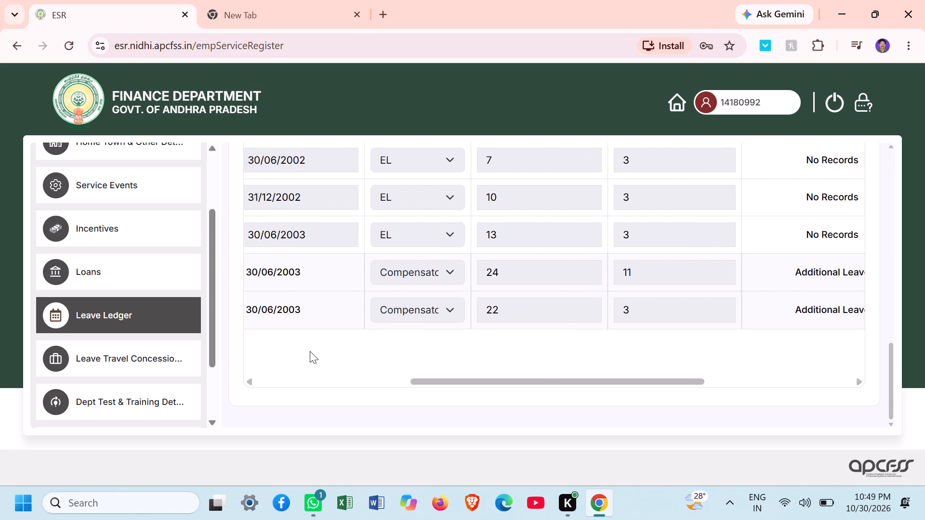
key(Right)
key(Right)
key(Right)
key(Right)
key(Right)
key(Right)
key(Right)
key(Right)
key(Right)
key(Right)
key(Right)
key(Right)
key(Right)
key(Right)
key(Right)
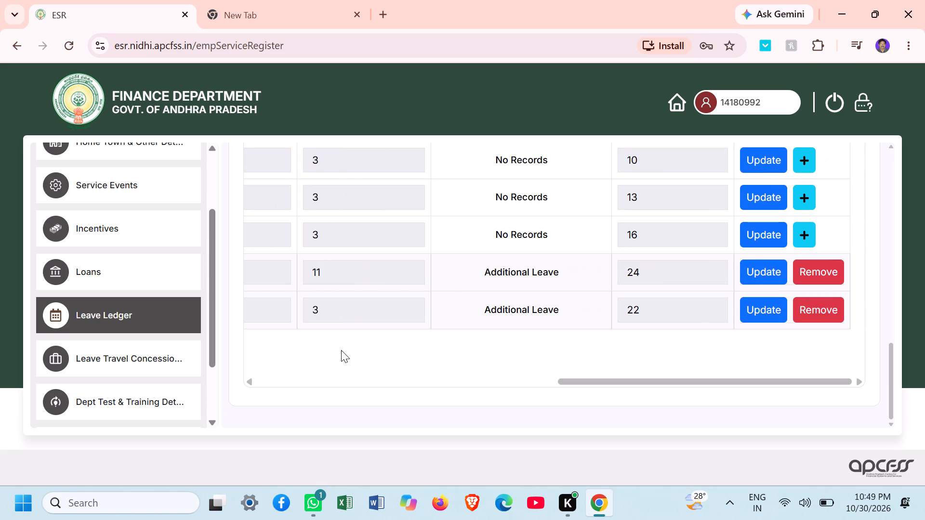
Open page 2 of the EL ledger and go up to its first rows, starting at row 11.
key(Left)
key(Left)
key(Left)
key(Left)
key(Left)
key(Left)
key(Left)
key(Left)
key(Left)
key(Left)
key(Left)
key(Left)
key(Left)
key(Left)
key(Left)
key(Left)
key(Left)
key(Left)
key(Left)
key(Left)
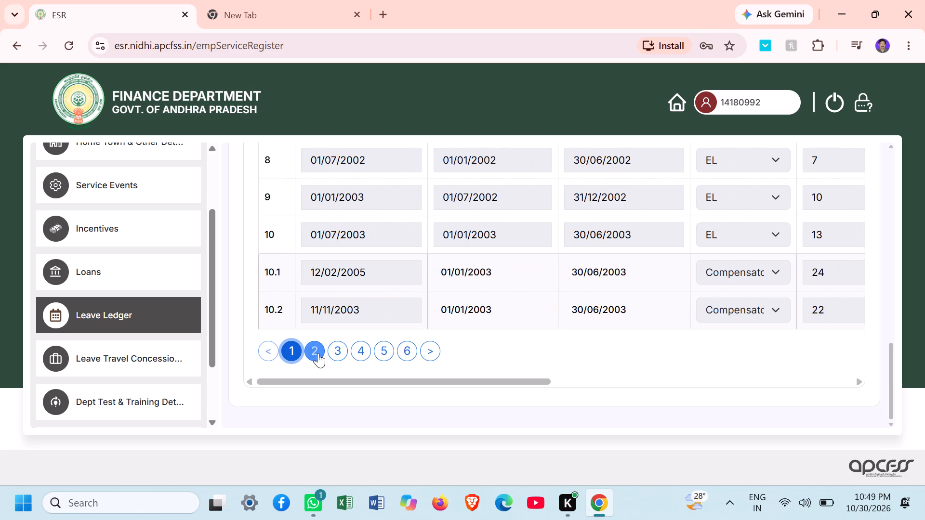
click(317, 352)
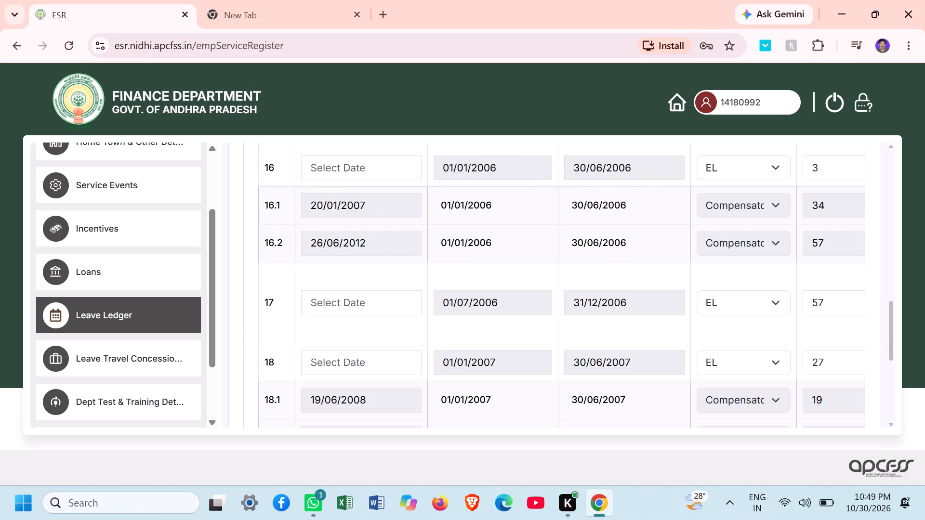
key(Up)
key(Up)
key(Up)
key(Up)
key(Up)
key(Up)
key(Up)
key(Up)
key(Up)
key(Up)
key(Up)
key(Up)
key(Up)
key(Up)
key(Up)
key(Up)
key(Up)
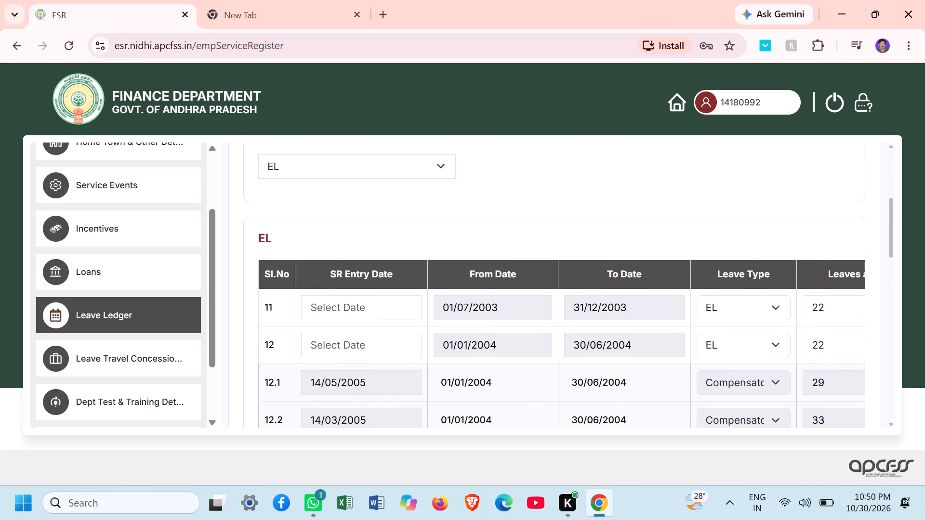
Set the SR entry date of EL row 11 to 31/12/2003.
key(Down)
key(Down)
key(Down)
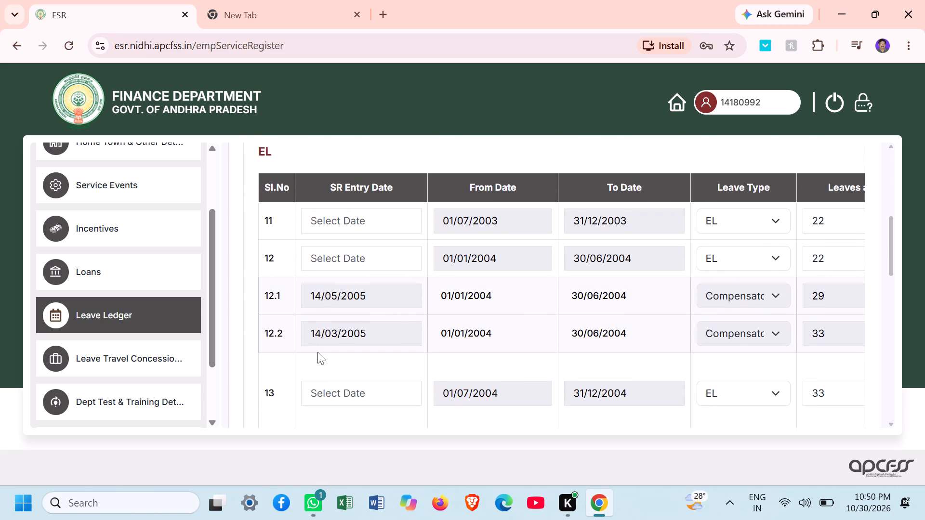
click(386, 224)
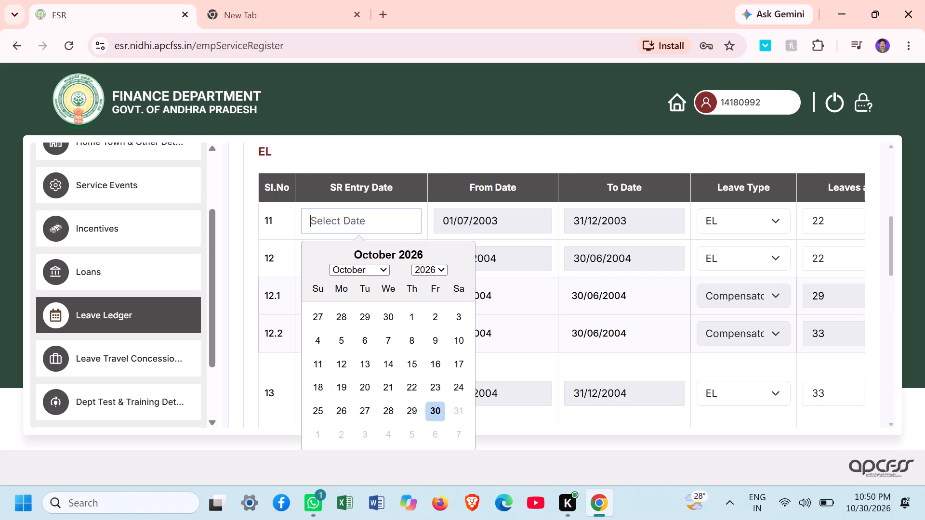
click(443, 273)
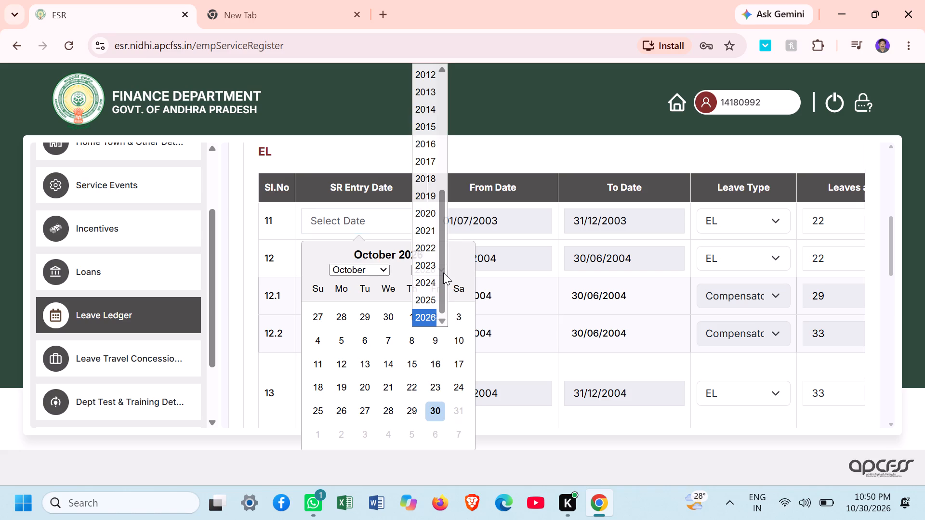
drag(448, 90, 441, 74)
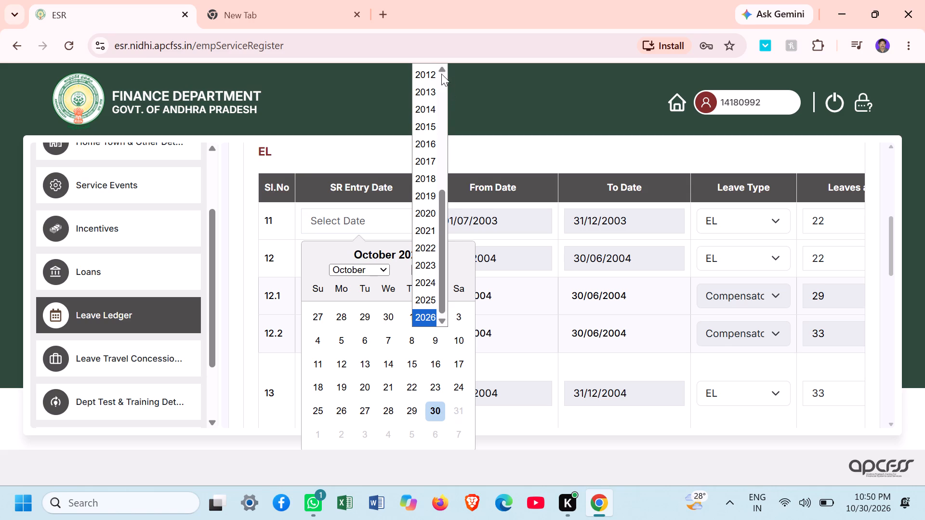
drag(441, 74, 441, 71)
double_click(441, 71)
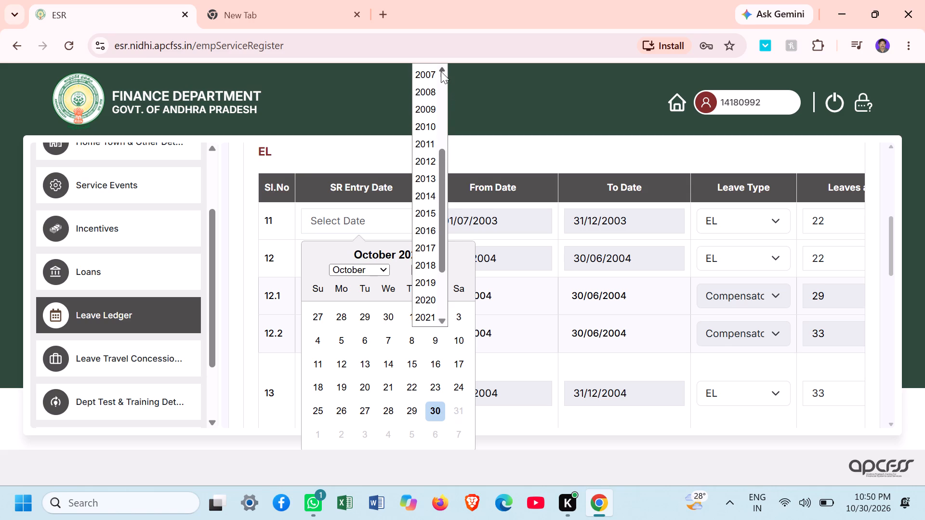
click(441, 71)
click(441, 71)
click(441, 71)
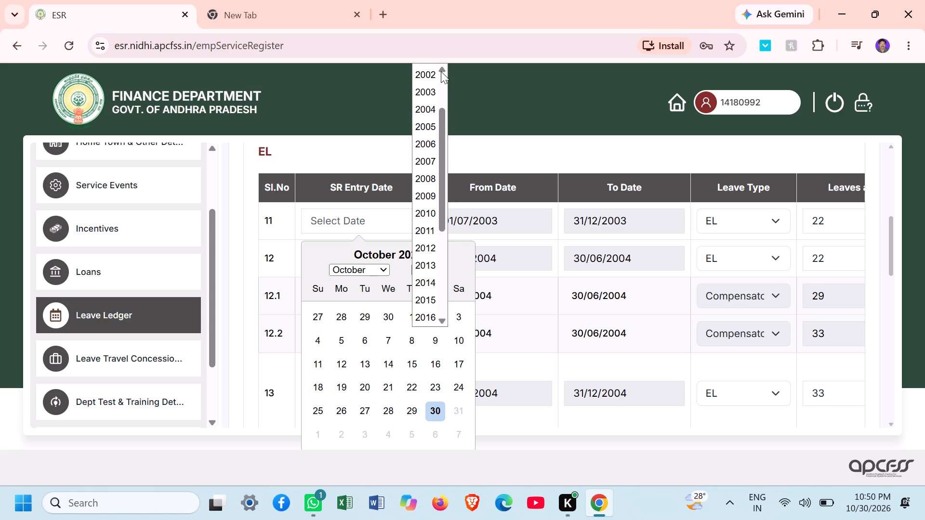
click(425, 92)
click(382, 270)
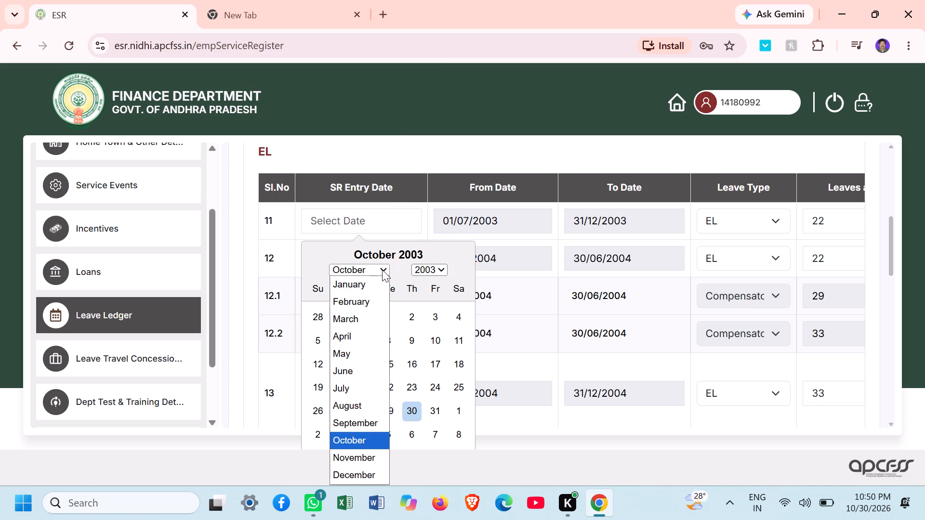
click(345, 473)
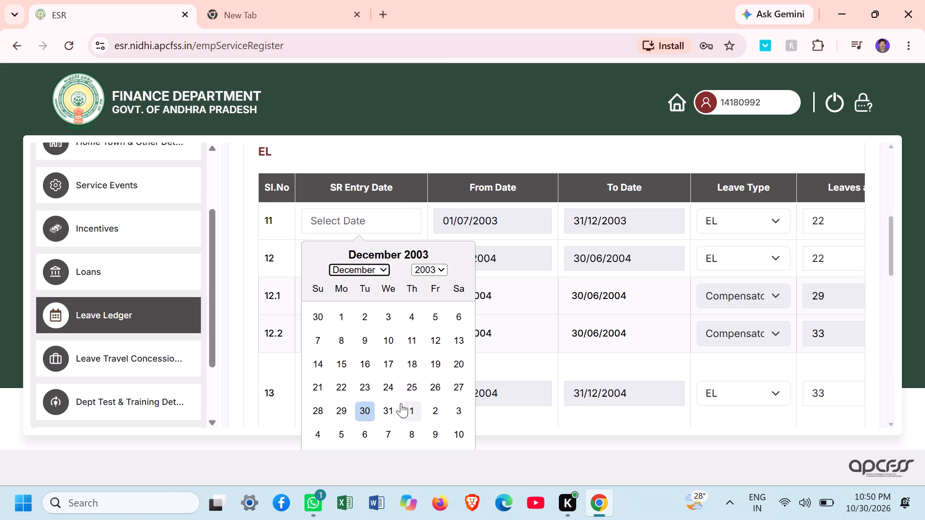
click(383, 409)
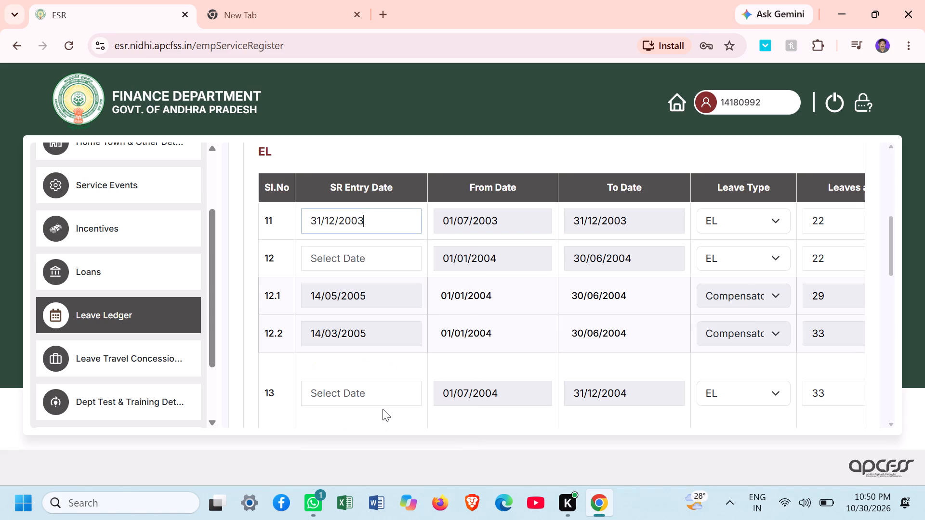
Enter 03 as the leaves earned in EL row 11 for the period 01/07/2003 to 31/12/2003.
key(Right)
key(Right)
key(Right)
click(536, 226)
key(Right)
key(Right)
key(Right)
key(Right)
key(Right)
key(Right)
key(Right)
key(Right)
key(Right)
key(Right)
key(Right)
key(Right)
key(Right)
key(Right)
key(Right)
key(Right)
key(Right)
key(Right)
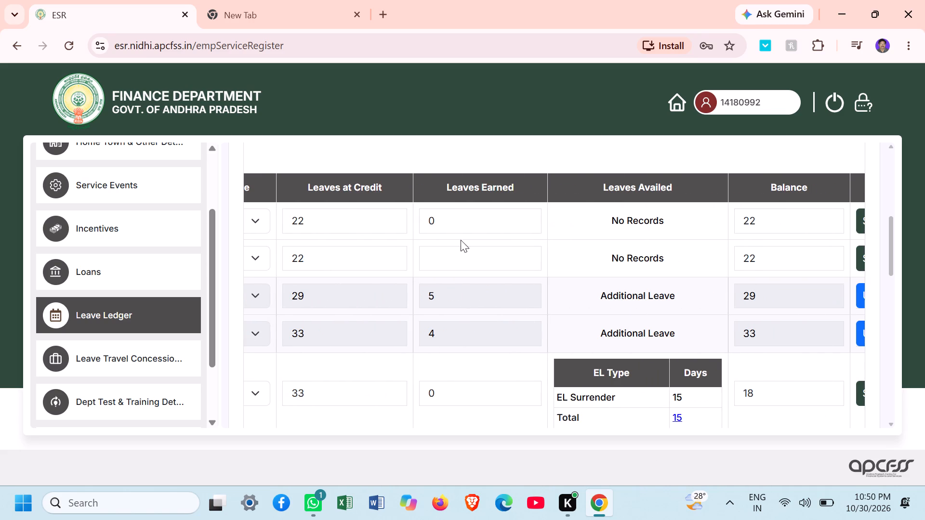
click(451, 223)
key(3)
click(683, 218)
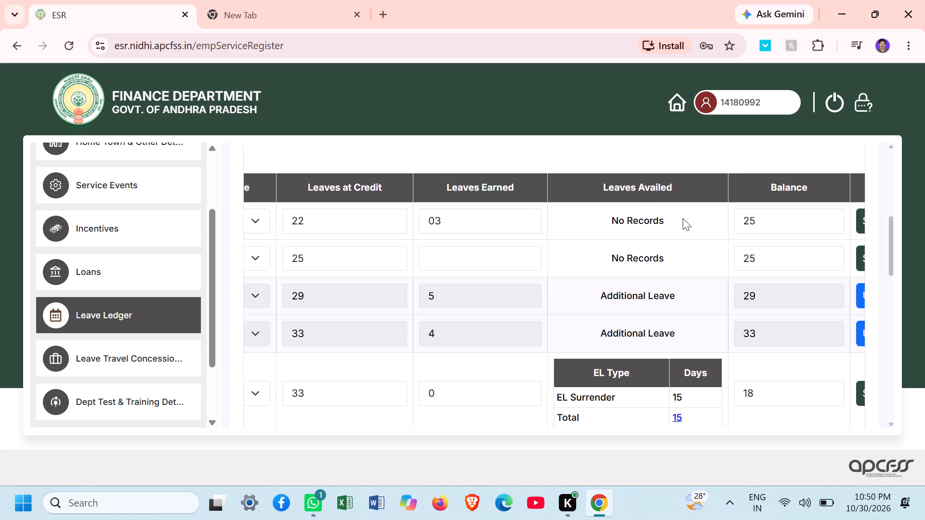
Save the earned leave entry in row 11 of the EL ledger.
key(Left)
key(Left)
key(Left)
key(Left)
key(Left)
key(Left)
key(Left)
key(Left)
key(Left)
key(Left)
key(Left)
key(Left)
key(Left)
key(Left)
key(Left)
key(Left)
key(Left)
key(Left)
key(Left)
key(Left)
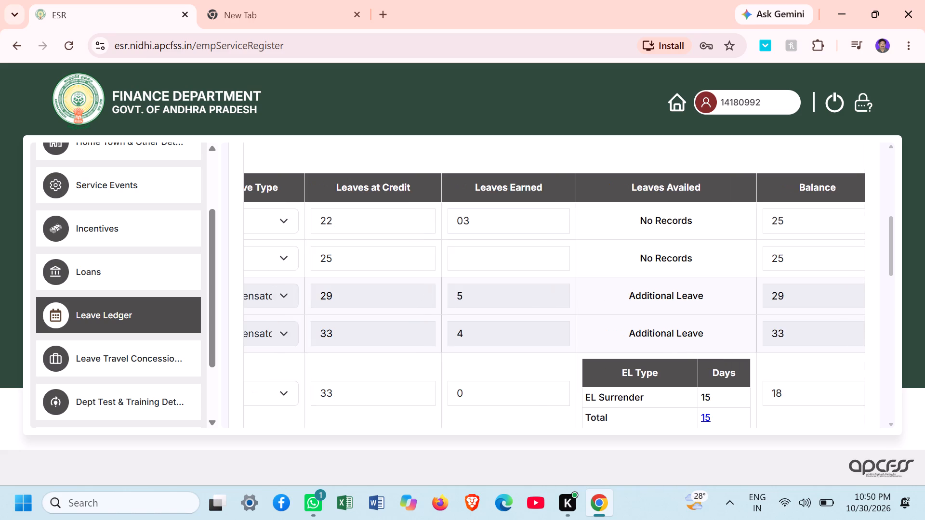
key(Right)
key(Right)
key(Right)
key(Right)
key(Right)
key(Right)
key(Right)
key(Right)
key(Right)
key(Right)
key(Right)
key(Right)
key(Right)
key(Right)
key(Right)
key(Right)
key(Right)
key(Right)
key(Right)
key(Right)
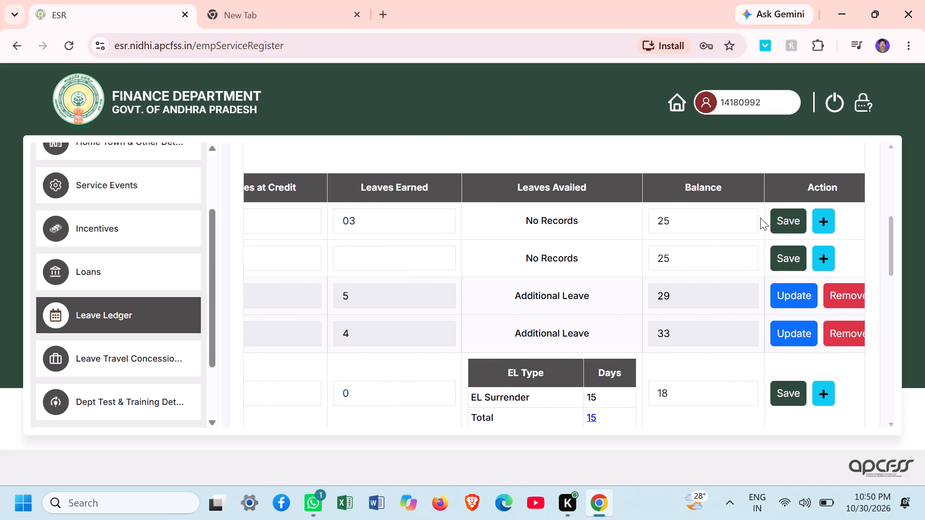
click(787, 225)
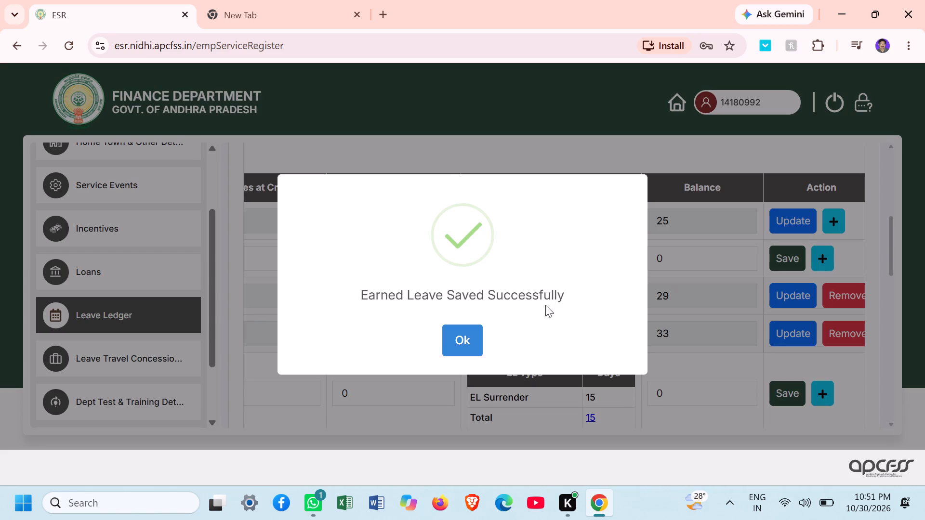
click(474, 331)
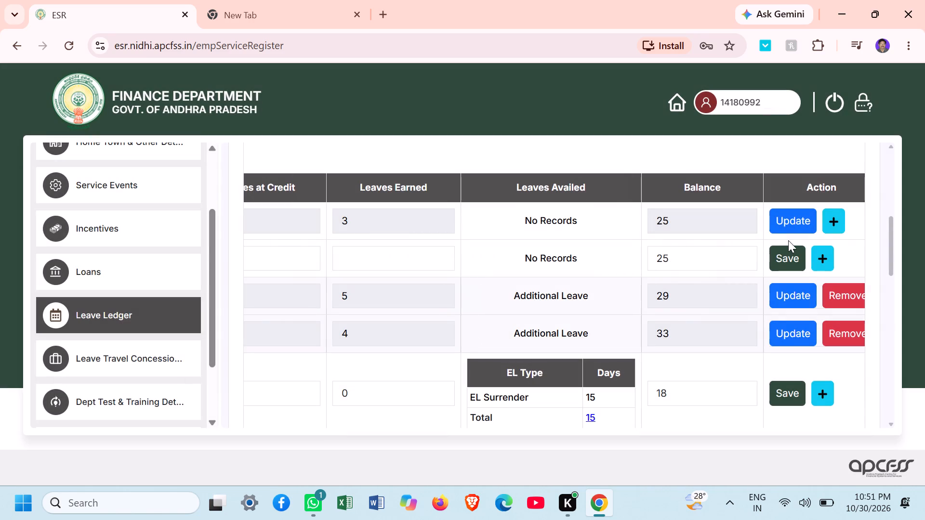
Set the SR entry date of EL row 12 to 30/06/2004.
key(Left)
key(Left)
key(Left)
key(Left)
key(Left)
click(422, 256)
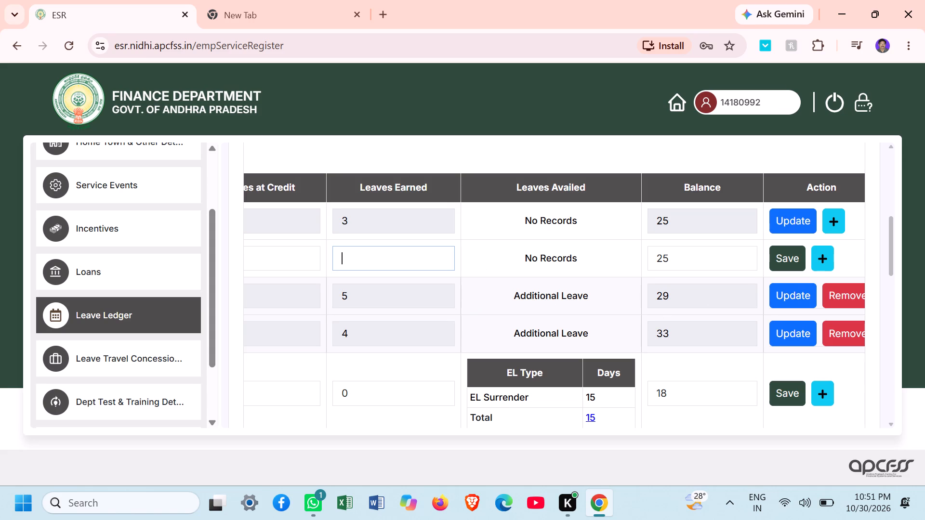
key(Left)
key(Left)
key(Left)
key(Left)
click(491, 260)
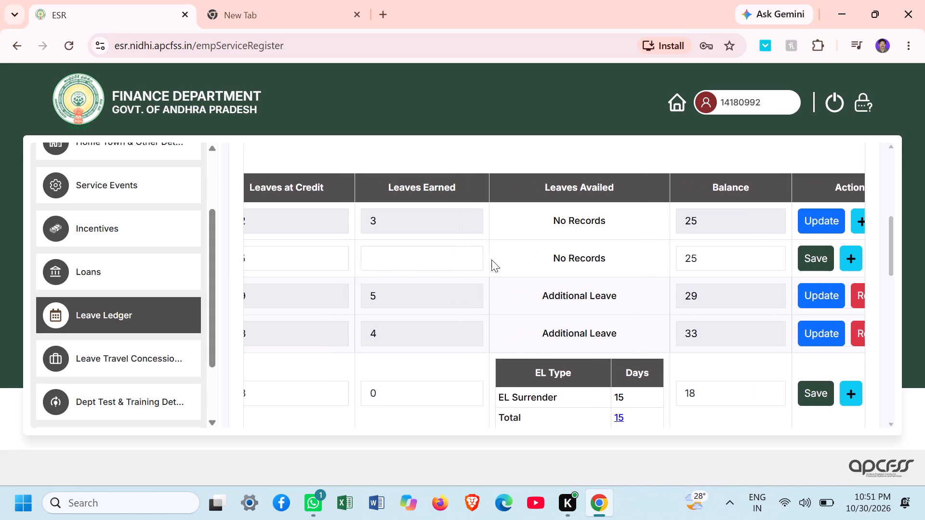
key(Left)
key(Left)
key(Left)
key(Left)
key(Left)
key(Left)
key(Left)
key(Left)
key(Left)
key(Left)
key(Left)
key(Left)
key(Left)
key(Left)
key(Left)
key(Left)
key(Left)
key(Left)
key(Left)
key(Left)
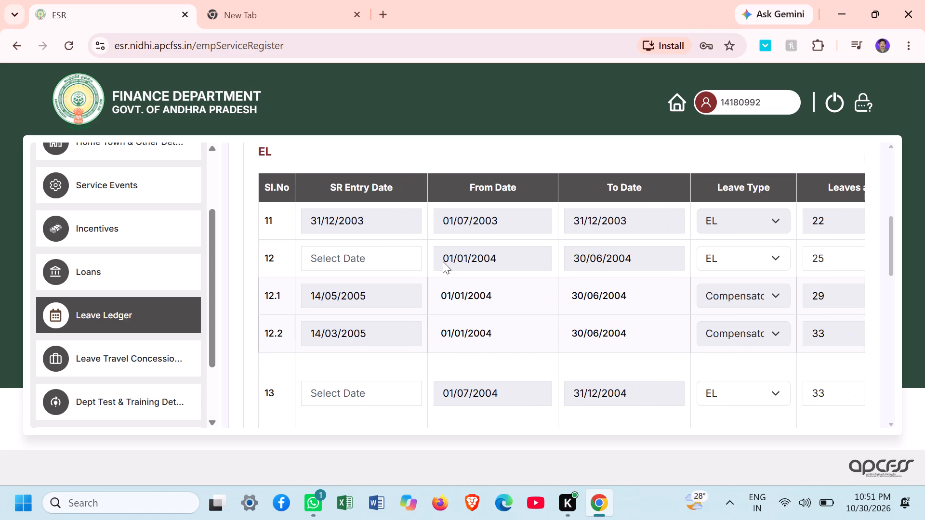
click(401, 261)
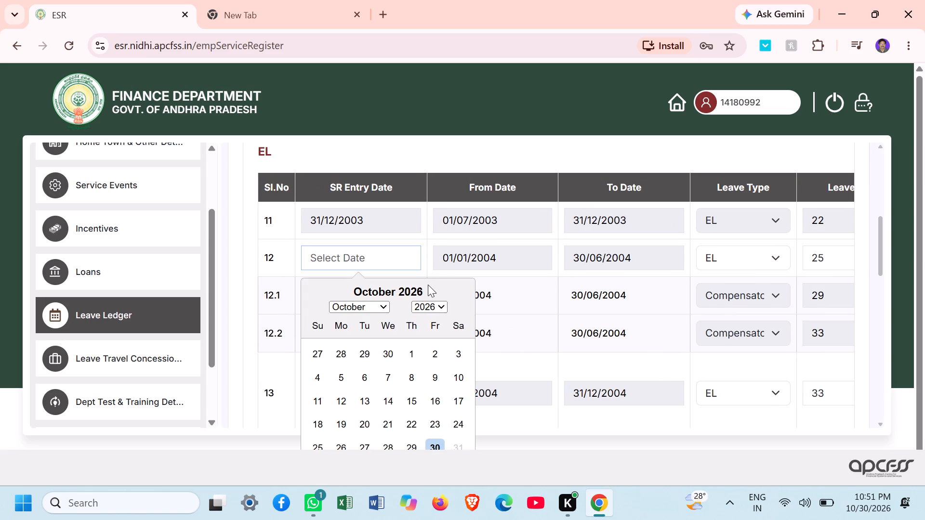
click(441, 310)
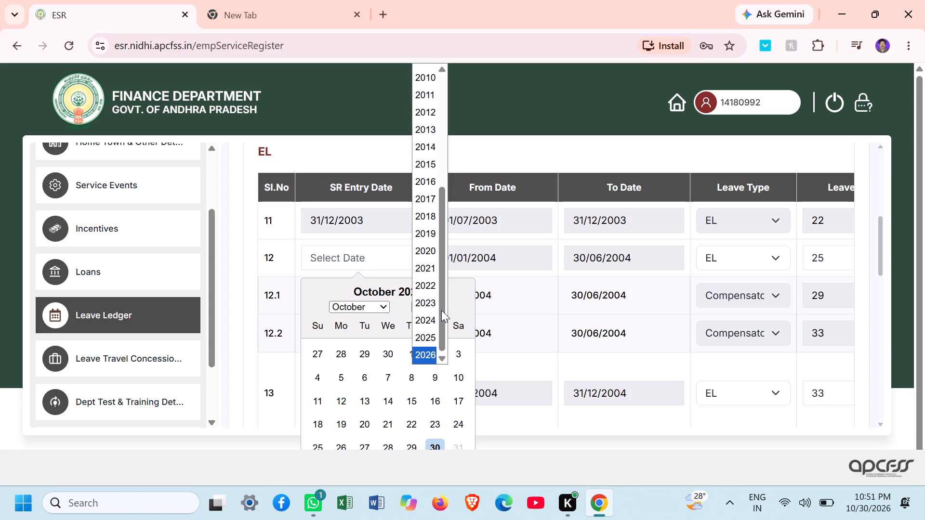
click(439, 68)
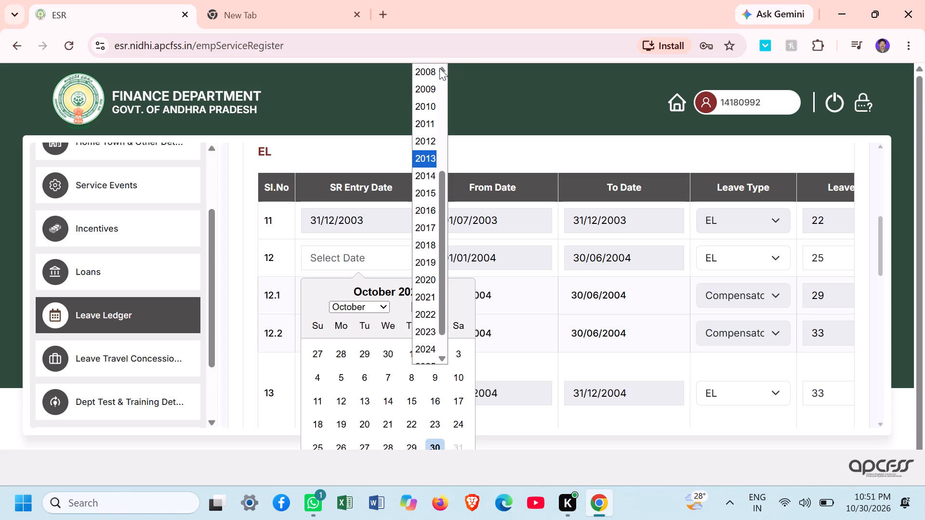
click(439, 68)
click(439, 68)
click(439, 68)
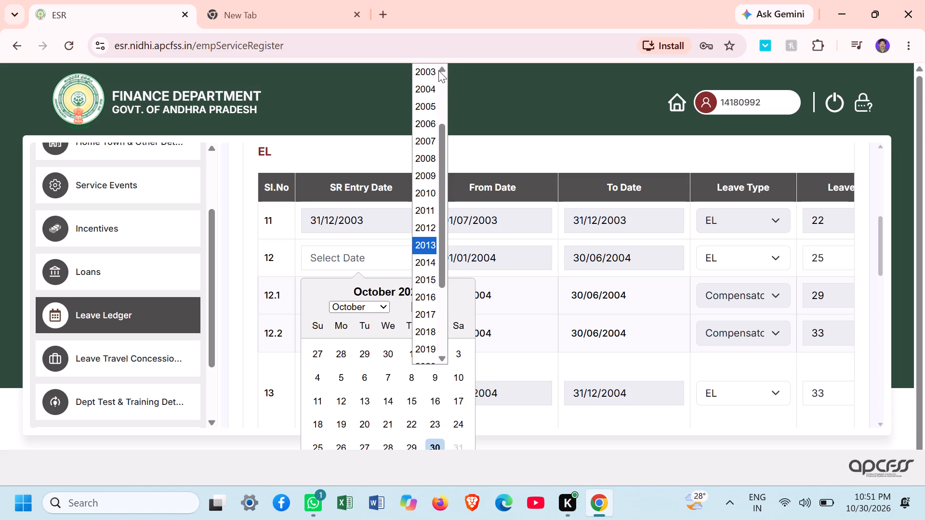
click(432, 85)
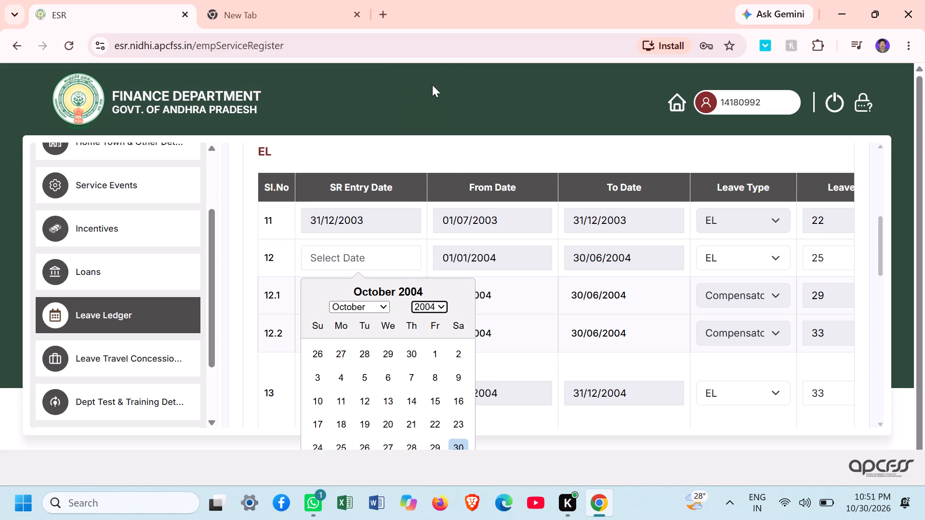
click(381, 310)
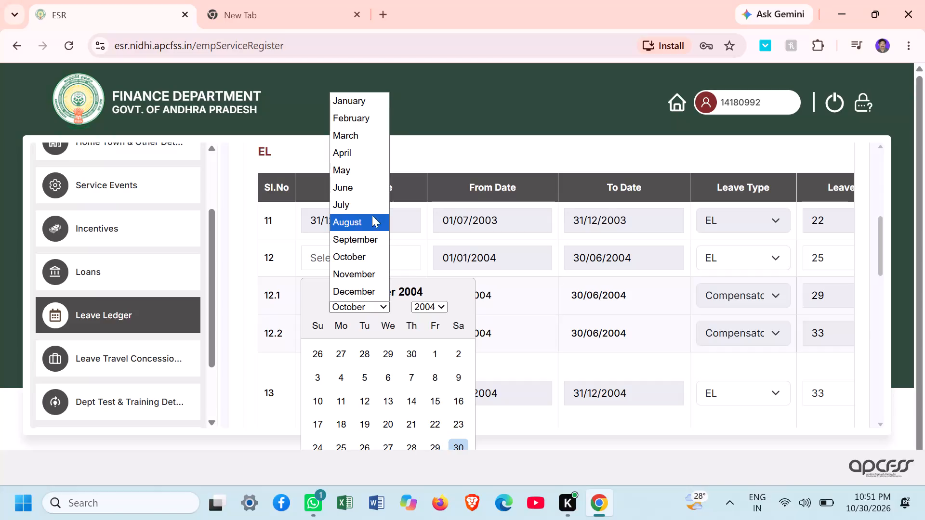
click(362, 186)
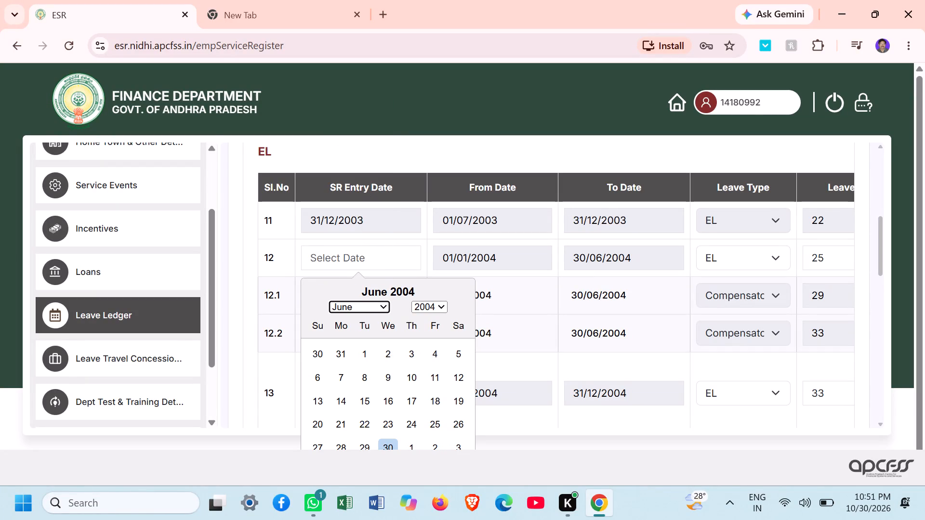
click(393, 444)
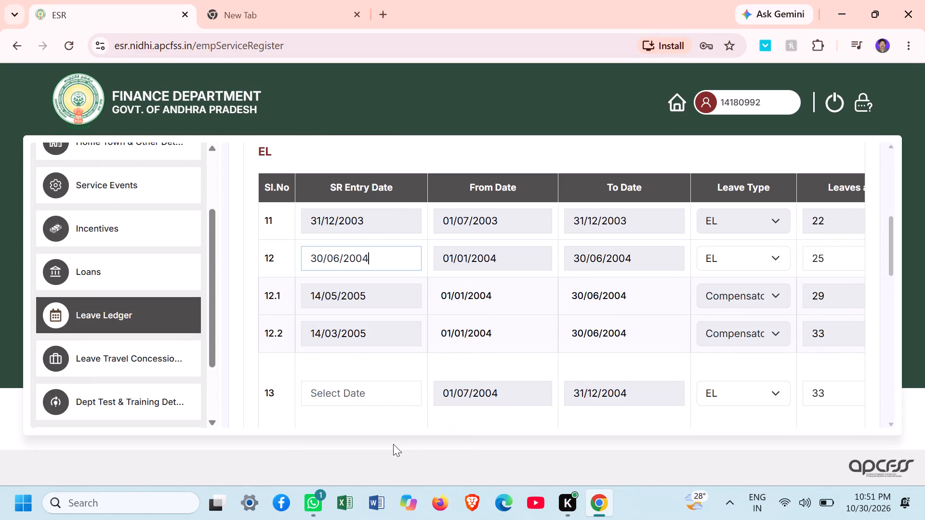
Enter 3 as the leaves earned in EL row 12 for the period 01/01/2004 to 30/06/2004.
click(528, 262)
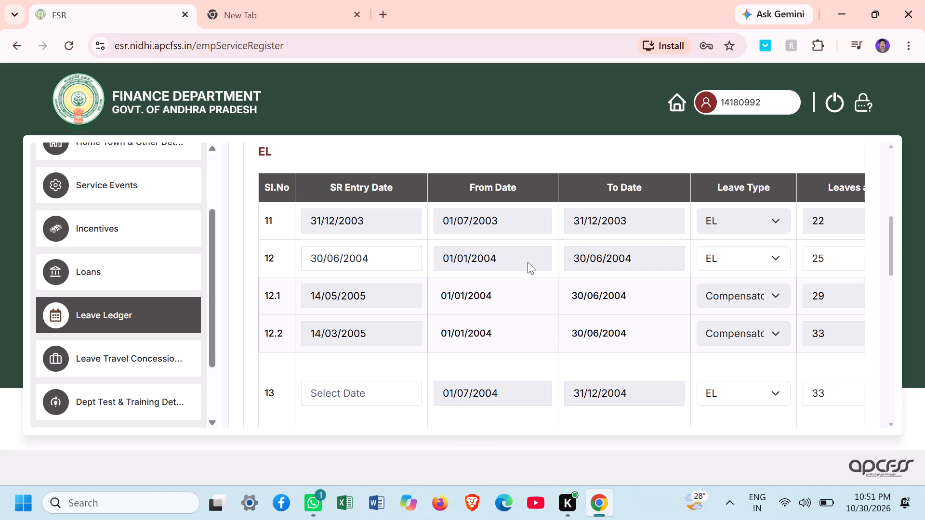
key(Right)
key(Right)
key(Right)
key(Right)
key(Right)
key(Right)
key(Right)
key(Right)
key(Right)
key(Right)
key(Right)
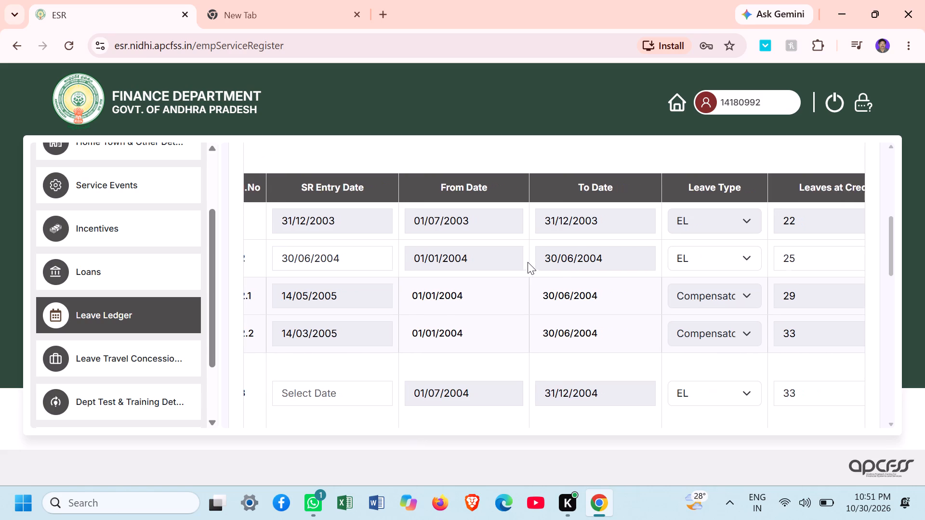
key(Right)
key(Right)
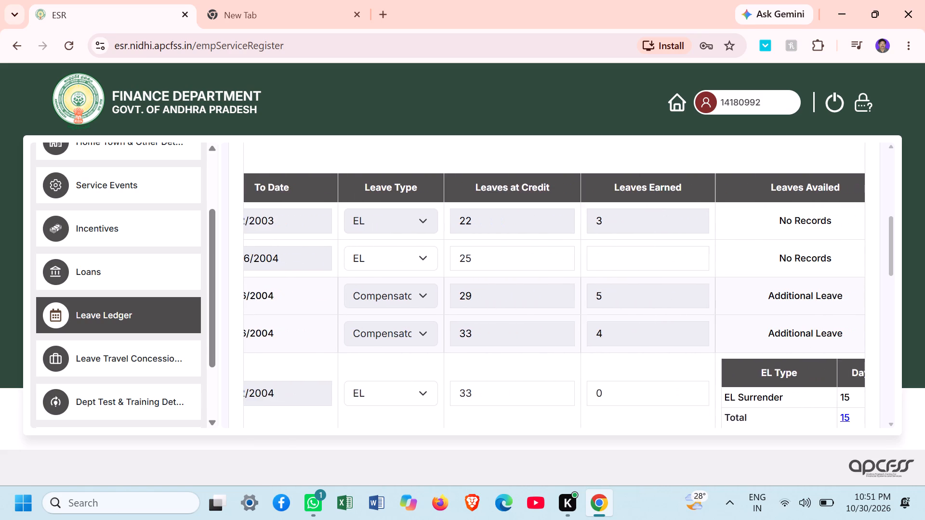
key(Right)
key(Right)
click(528, 262)
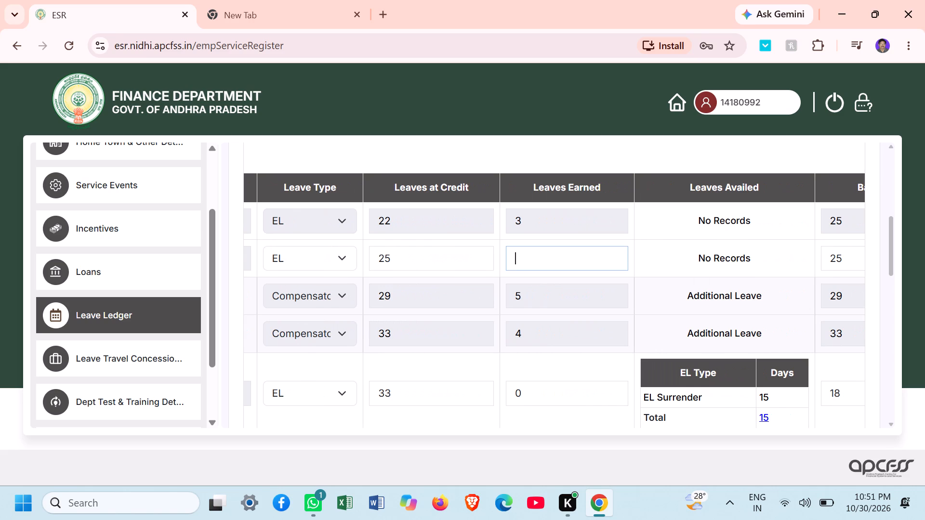
key(3)
Save the earned leave entry in row 12 of the EL ledger.
click(689, 247)
key(Right)
key(Right)
key(Right)
key(Right)
key(Right)
key(Right)
key(Right)
key(Right)
key(Right)
key(Right)
key(Right)
key(Right)
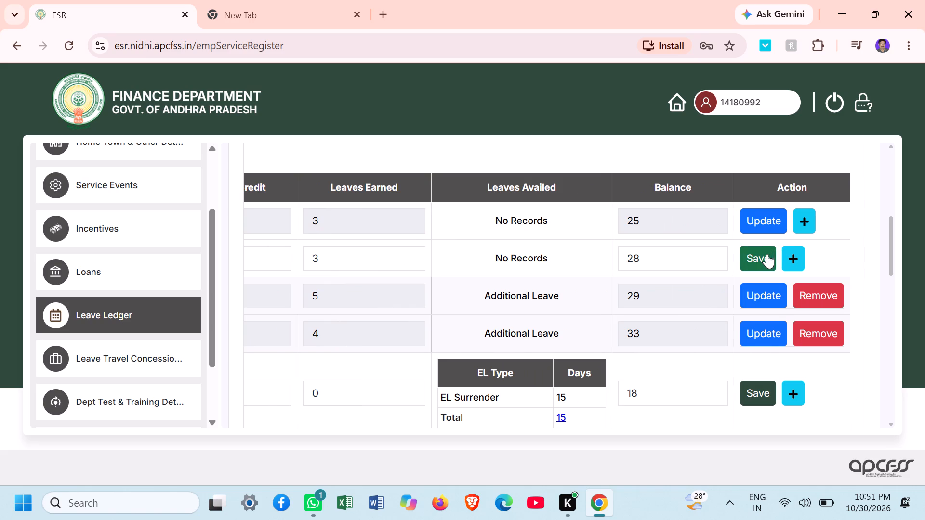
click(765, 255)
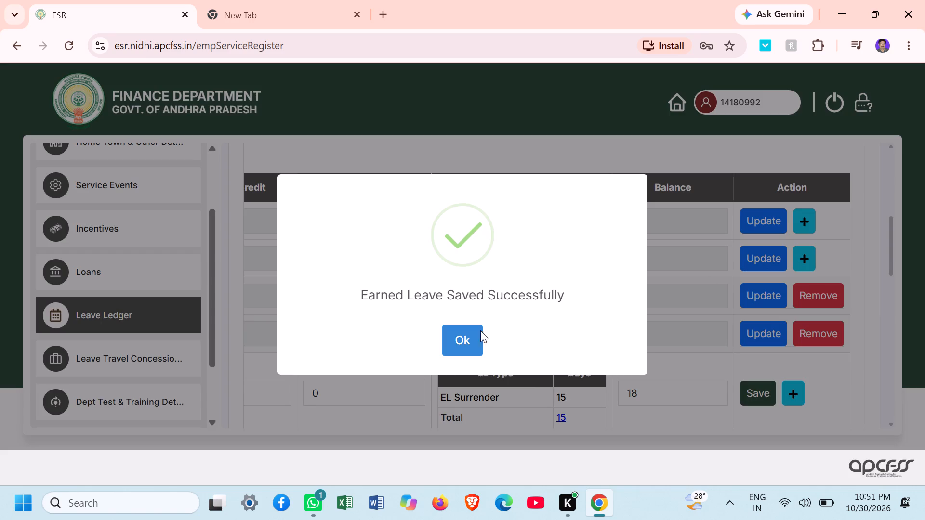
click(473, 330)
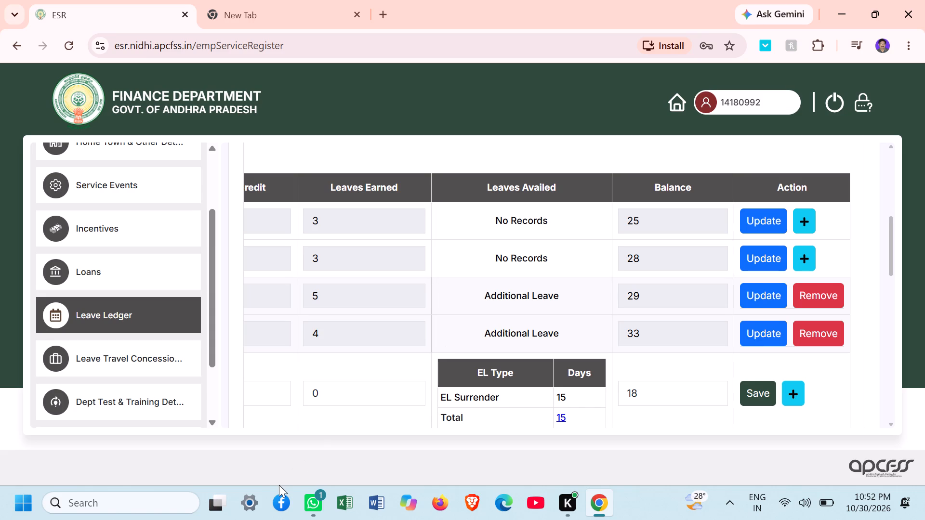
Set the SR entry date of EL row 13 to 31/12/2004.
key(Left)
key(Left)
key(Left)
key(Left)
click(357, 294)
key(Left)
key(Left)
key(Left)
key(Left)
key(Left)
key(Left)
key(Left)
key(Left)
key(Left)
key(Left)
key(Left)
key(Left)
key(Left)
key(Left)
key(Left)
key(Left)
key(Left)
key(Left)
key(Left)
key(Left)
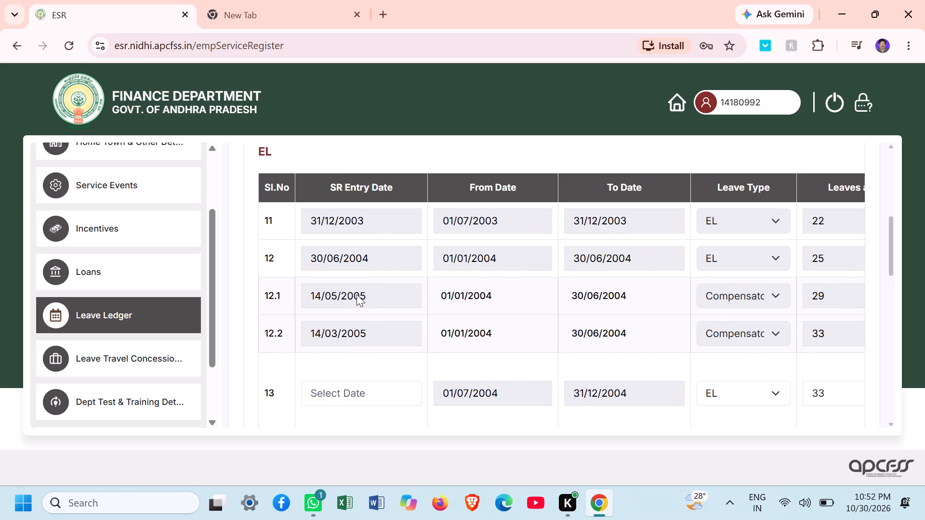
key(Down)
key(Down)
key(Down)
key(Down)
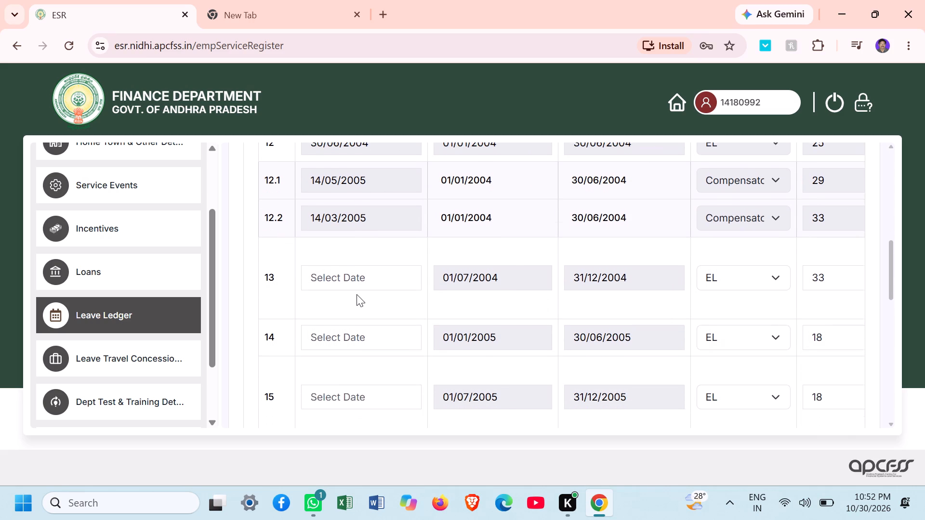
key(Down)
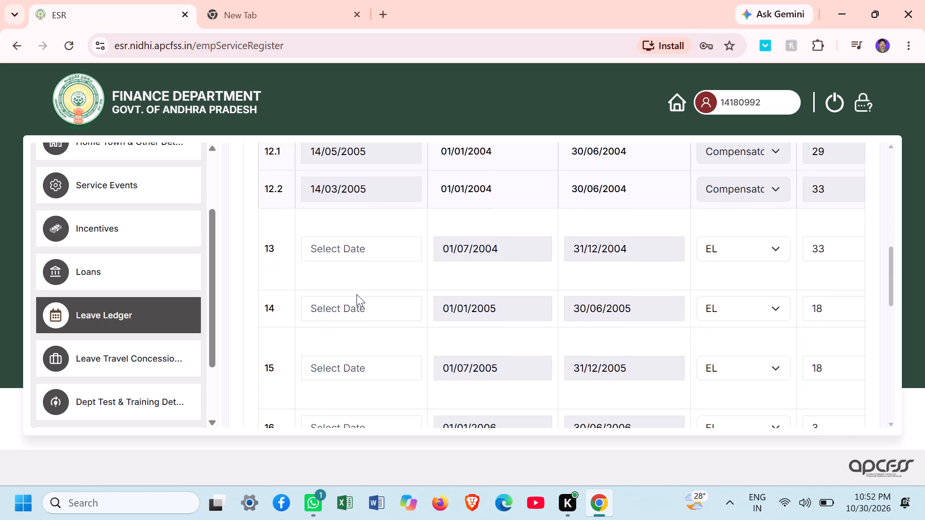
click(393, 253)
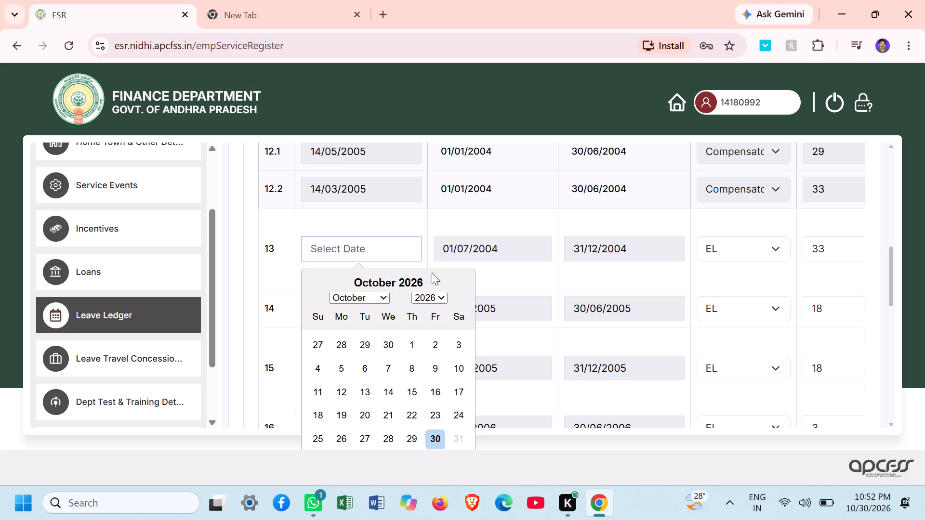
click(439, 299)
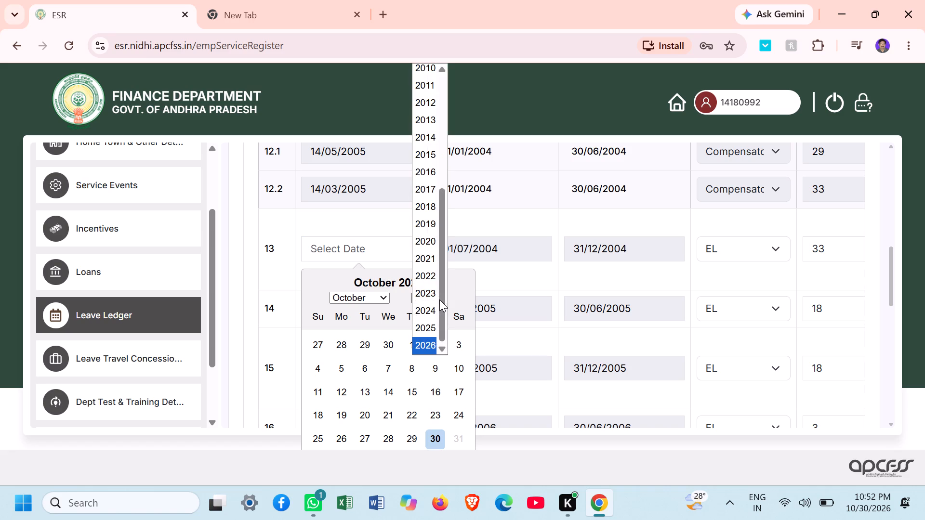
click(442, 69)
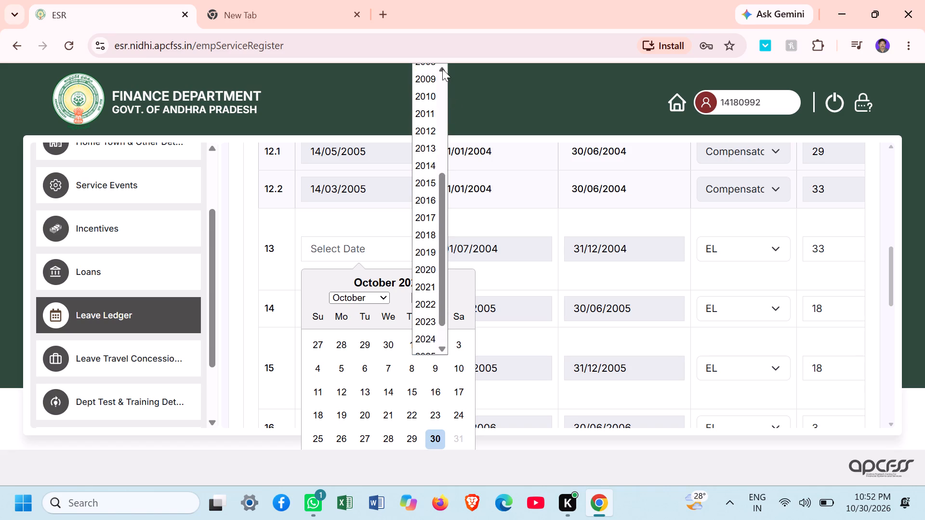
click(442, 69)
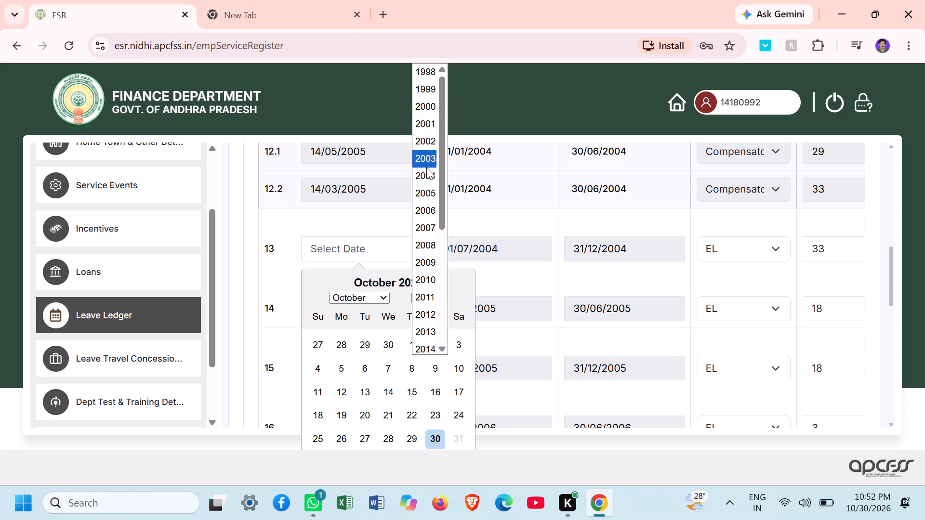
click(427, 174)
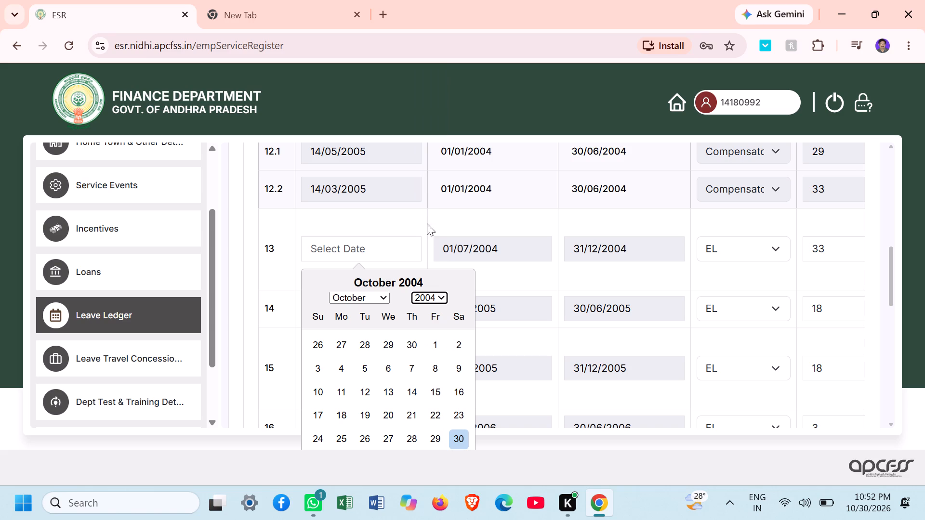
click(386, 299)
click(378, 280)
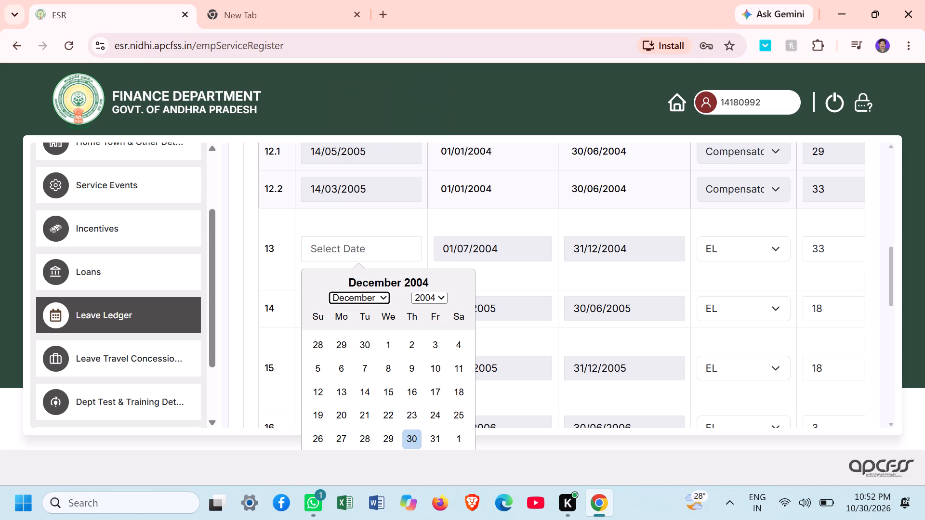
click(435, 439)
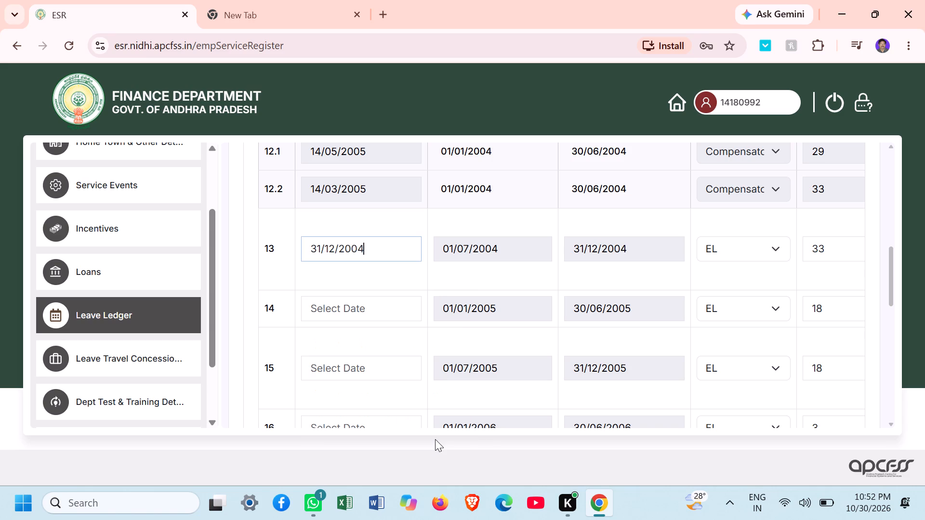
Enter 3 as the leaves earned in EL row 13 for the period 01/07/2004 to 31/12/2004.
click(657, 257)
key(Right)
key(Right)
key(Right)
key(Right)
key(Right)
key(Right)
key(Right)
key(Right)
key(Right)
key(Right)
key(Right)
key(Right)
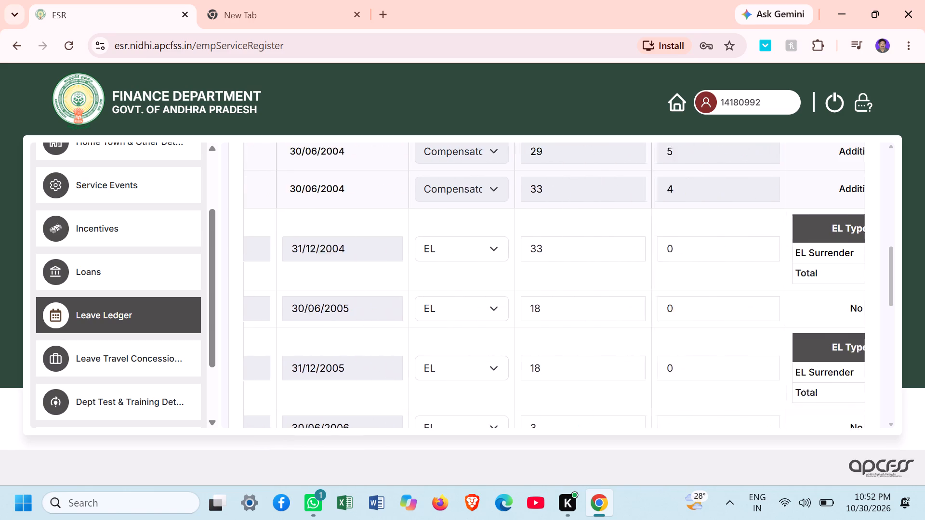
click(618, 254)
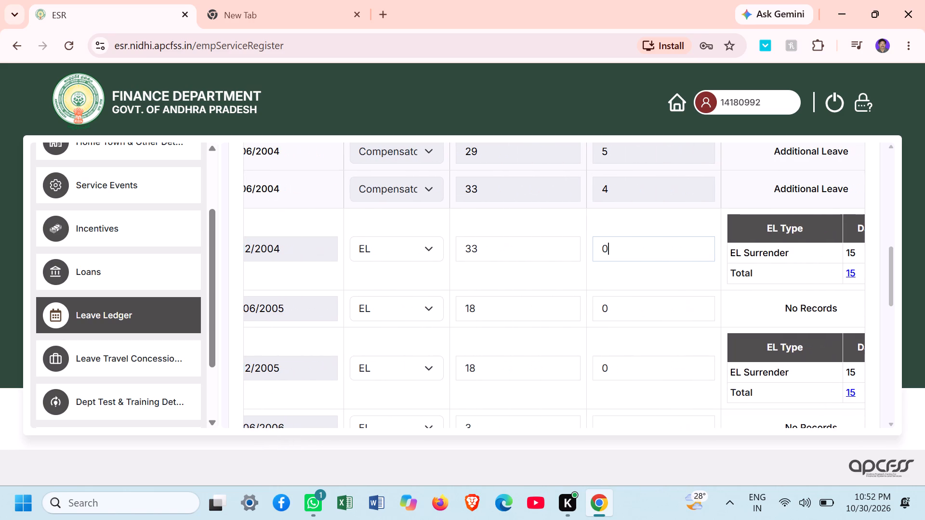
key(3)
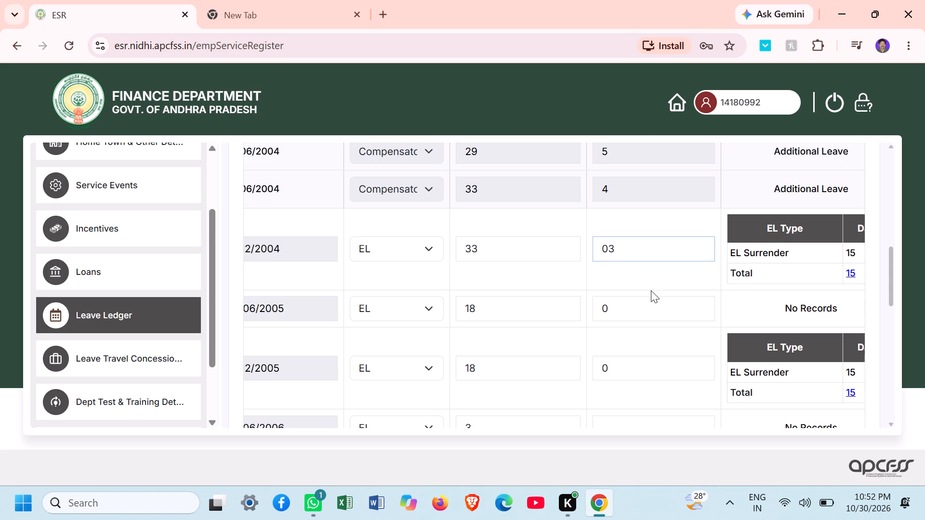
click(735, 227)
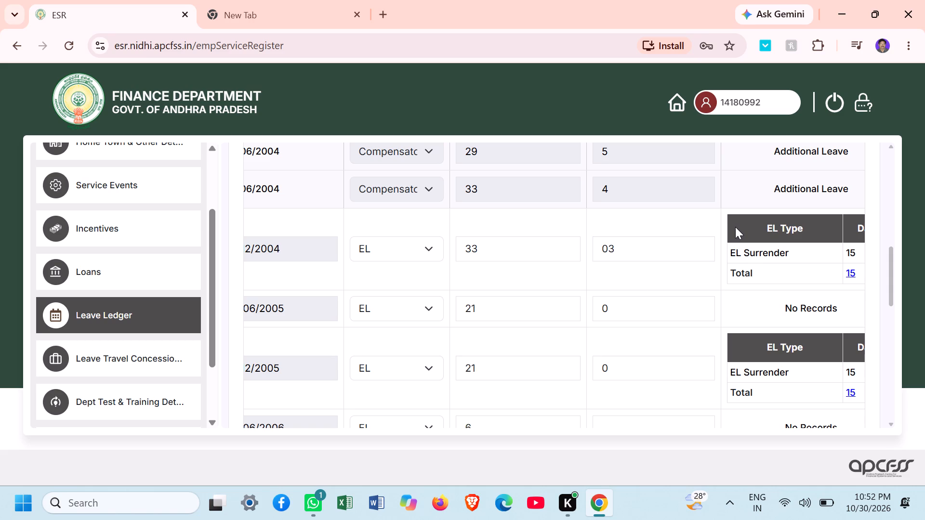
Examine the EL surrender days and the leave balance of row 13 in the EL ledger.
key(Right)
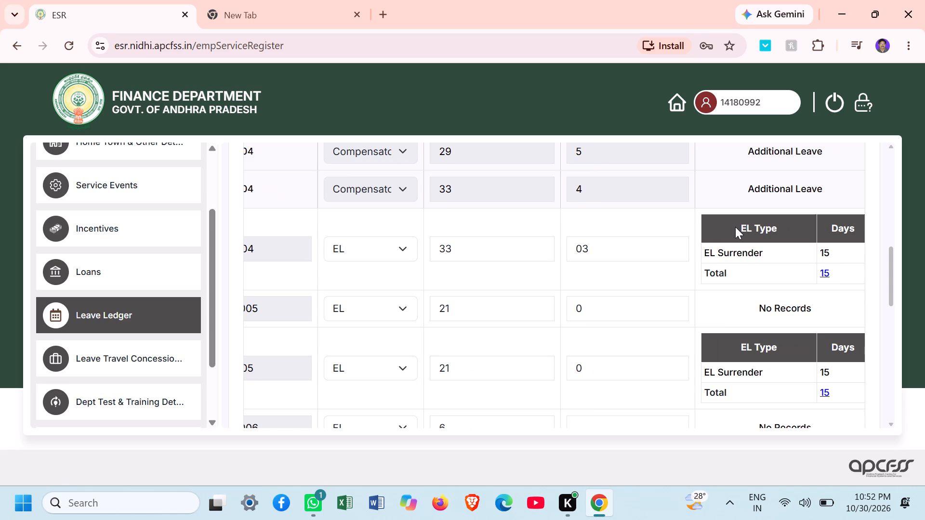
key(Right)
key(Right)
key(Right)
key(Right)
key(Right)
key(Right)
key(Right)
key(Right)
key(Right)
key(Right)
key(Right)
key(Right)
key(Right)
key(Right)
key(Right)
key(Right)
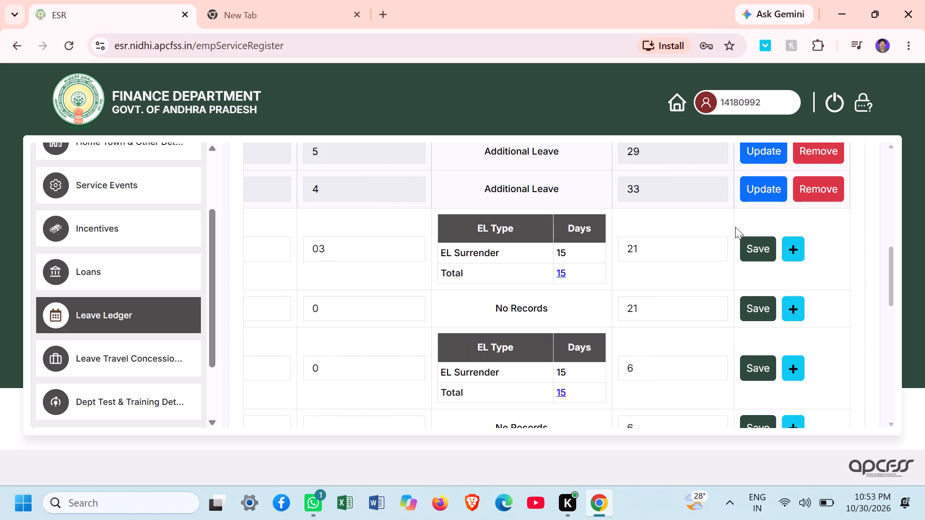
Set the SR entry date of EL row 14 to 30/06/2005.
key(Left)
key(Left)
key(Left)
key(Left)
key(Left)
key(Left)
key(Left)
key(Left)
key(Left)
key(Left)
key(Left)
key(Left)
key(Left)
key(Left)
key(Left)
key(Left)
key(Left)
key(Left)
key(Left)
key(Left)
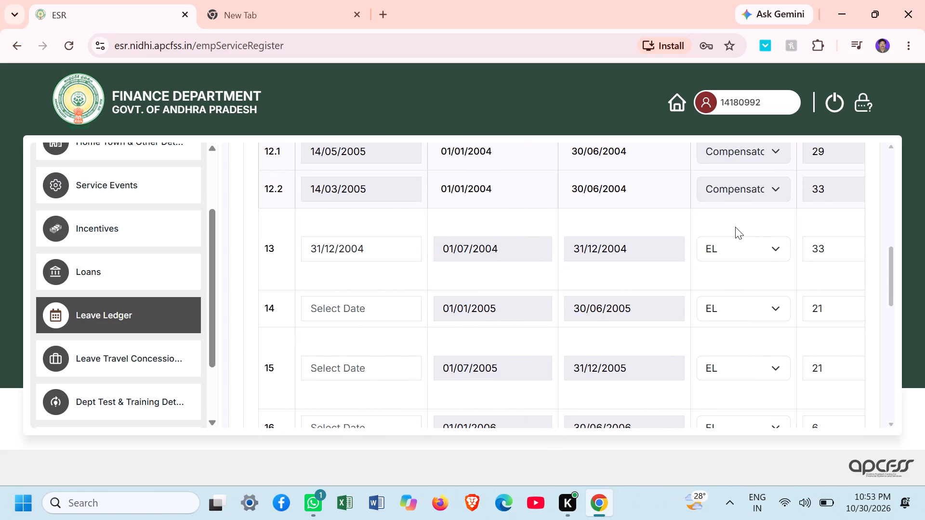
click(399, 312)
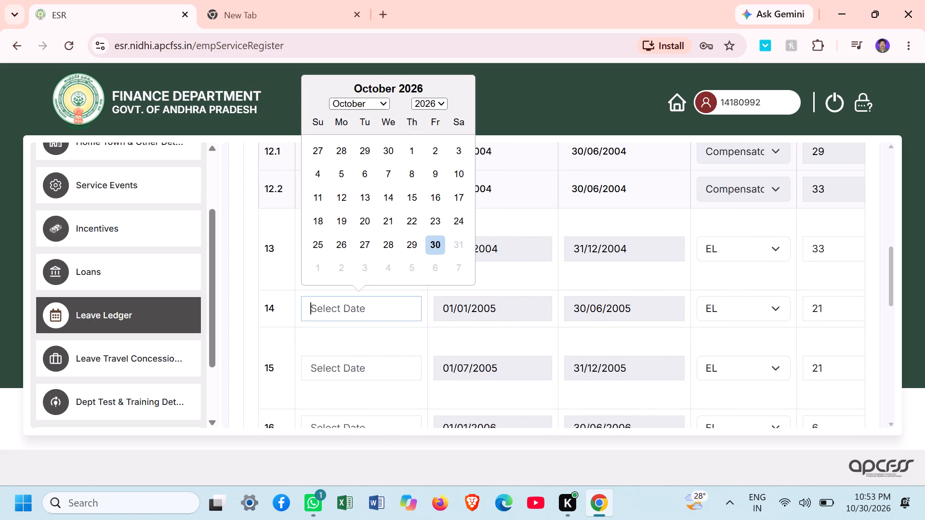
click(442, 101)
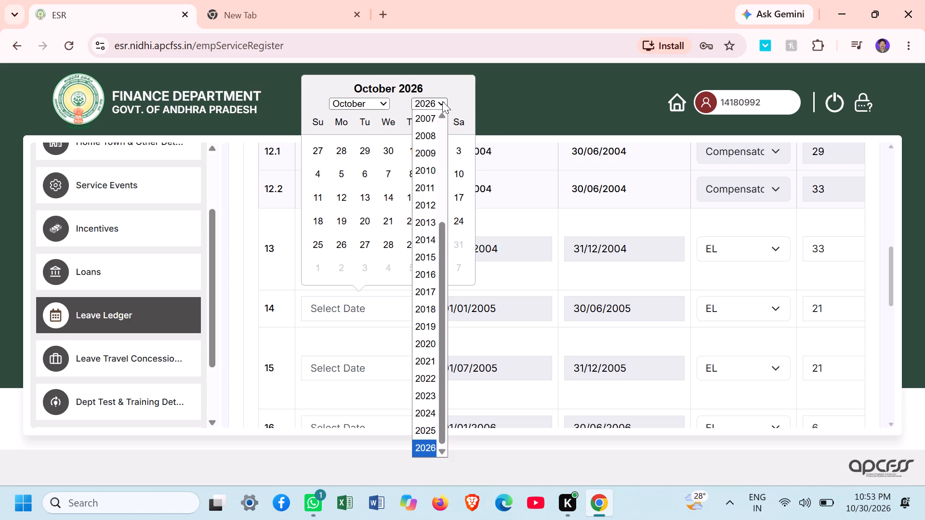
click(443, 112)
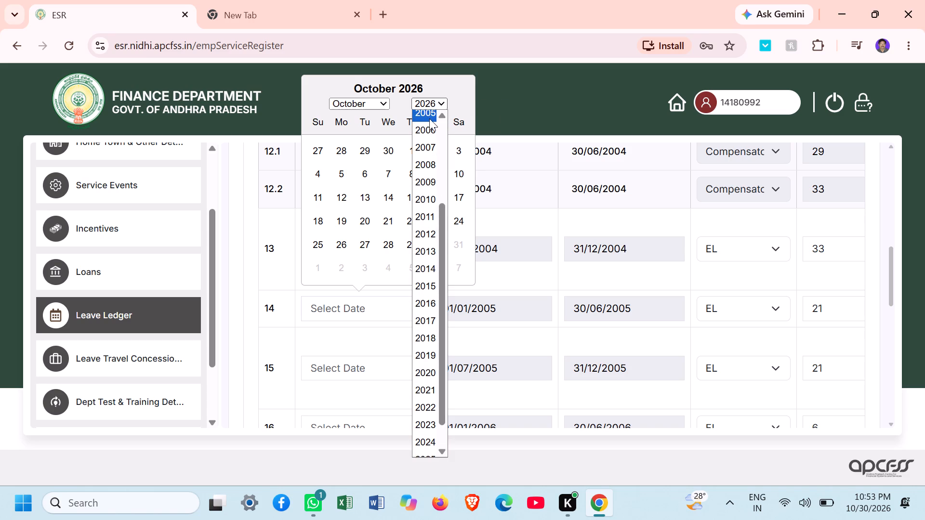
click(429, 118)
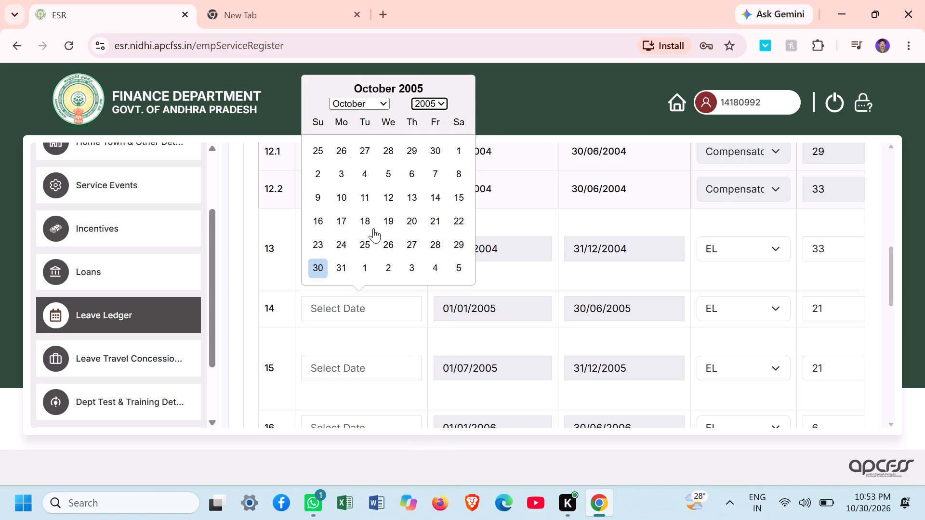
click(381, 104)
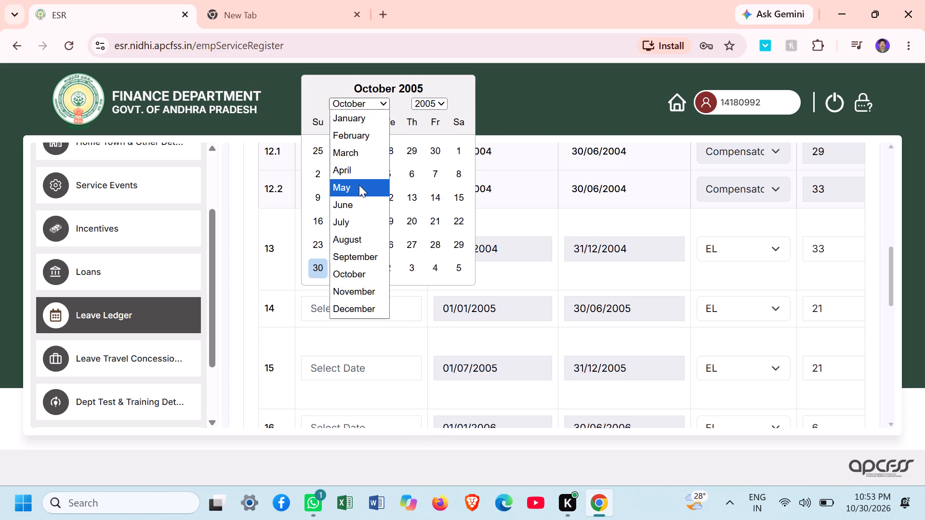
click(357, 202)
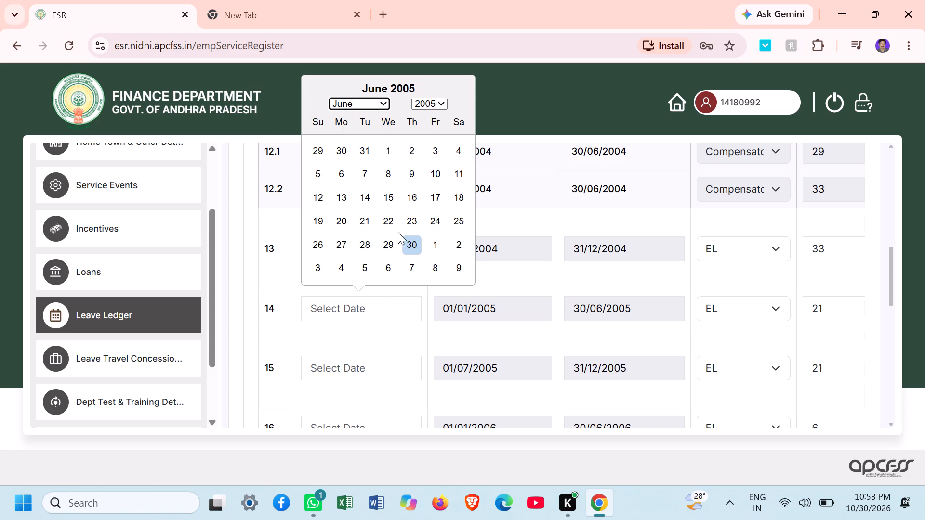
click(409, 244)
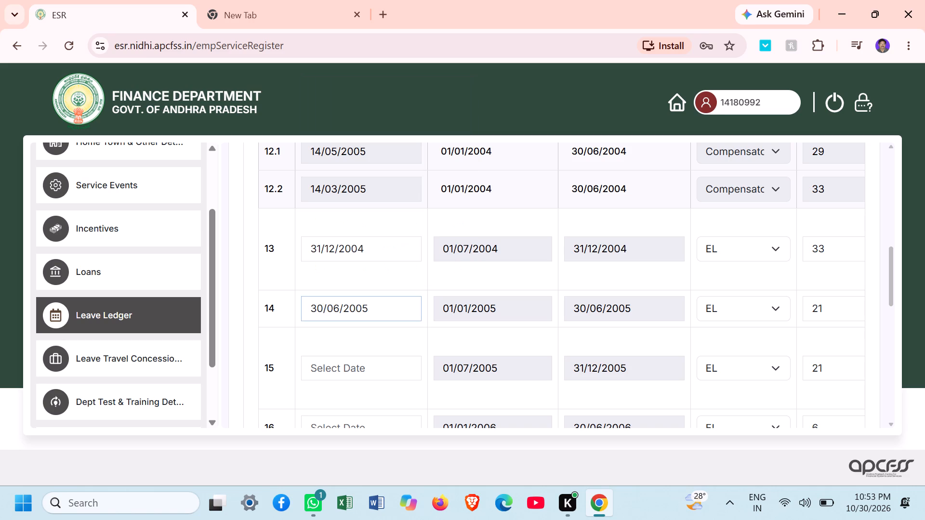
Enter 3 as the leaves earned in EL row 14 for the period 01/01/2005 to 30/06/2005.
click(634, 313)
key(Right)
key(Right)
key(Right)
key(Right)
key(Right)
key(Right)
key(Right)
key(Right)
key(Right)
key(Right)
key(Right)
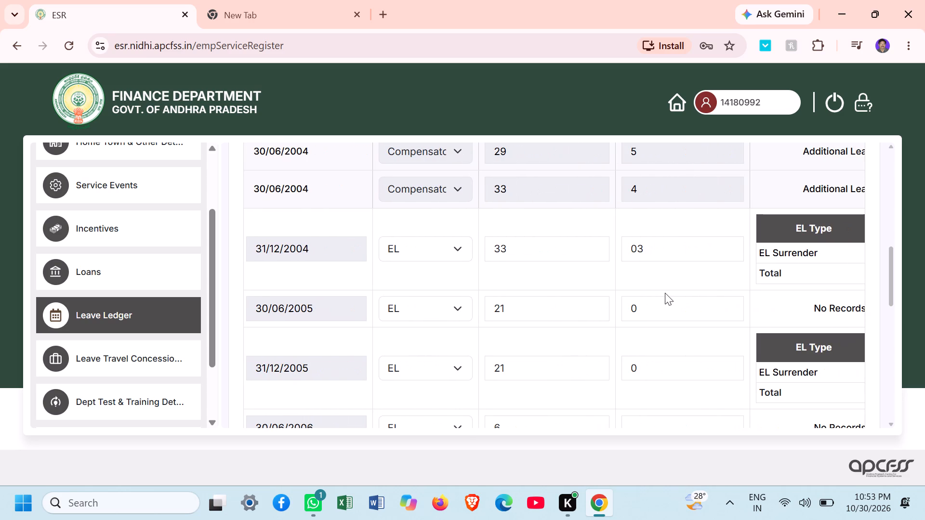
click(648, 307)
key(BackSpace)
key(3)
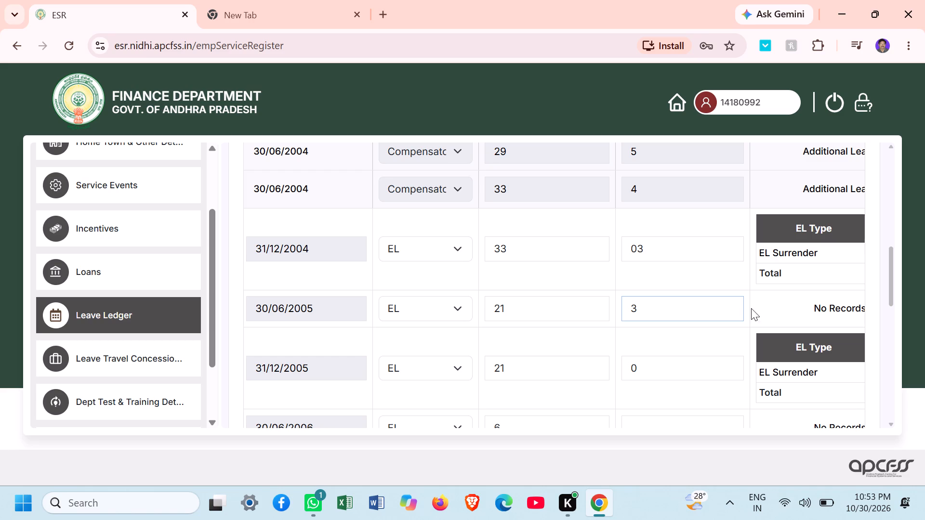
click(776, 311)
Save the earned leave entry in row 13 of the EL ledger.
key(Right)
key(Right)
key(Right)
key(Right)
key(Right)
key(Right)
key(Right)
key(Right)
key(Right)
key(Right)
key(Right)
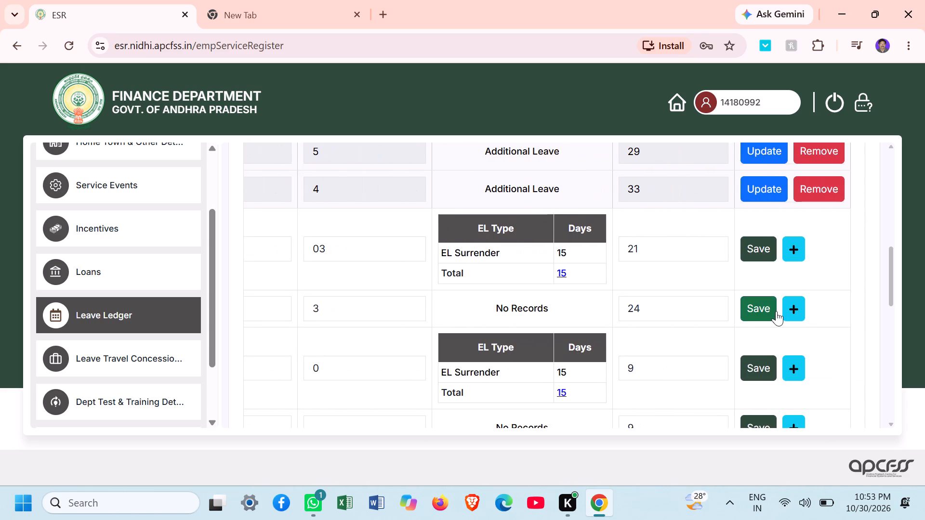
click(765, 252)
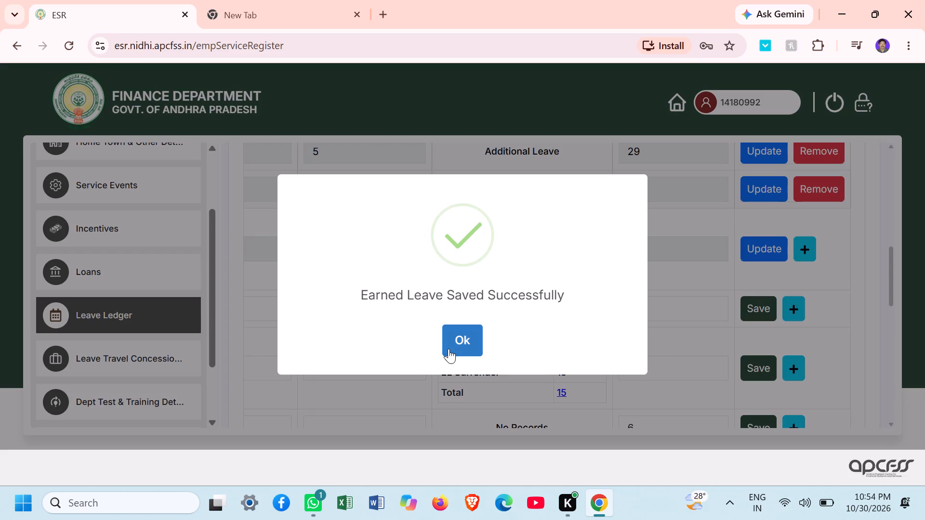
click(448, 340)
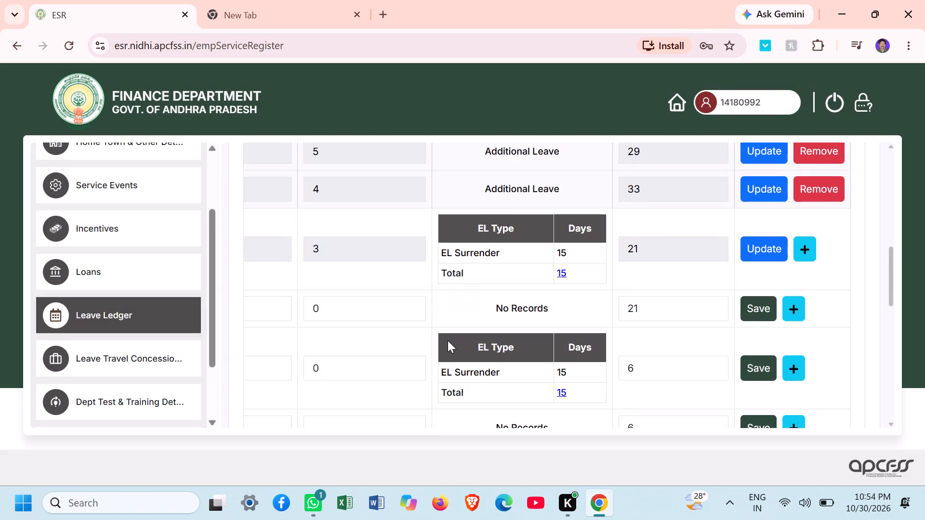
Set the SR entry date of EL row 14 to 30/06/2005.
key(Left)
key(Left)
key(Left)
key(Left)
click(448, 307)
key(Left)
key(Left)
key(Left)
key(Left)
key(Left)
key(Left)
key(Left)
key(Left)
key(Left)
key(Left)
key(Left)
key(Left)
key(Left)
key(Left)
key(Left)
key(Left)
key(Left)
key(Left)
key(Left)
key(Left)
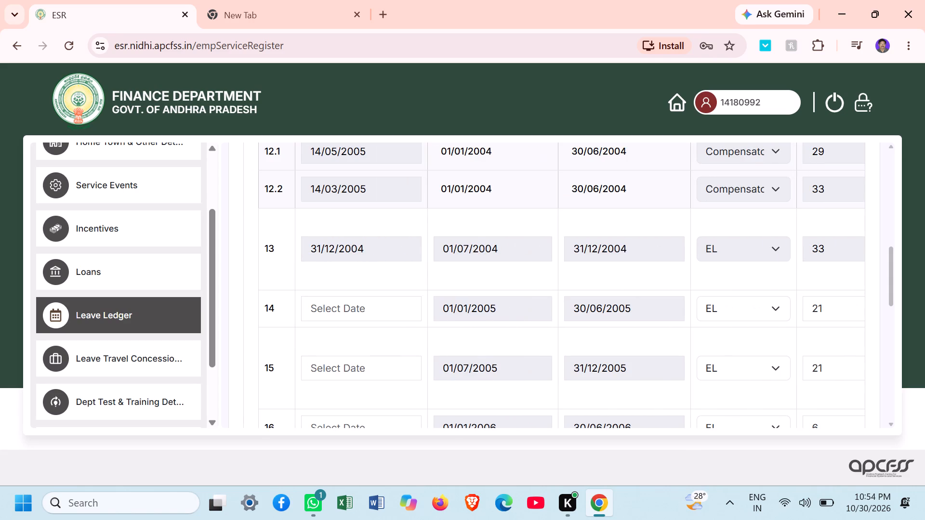
click(388, 314)
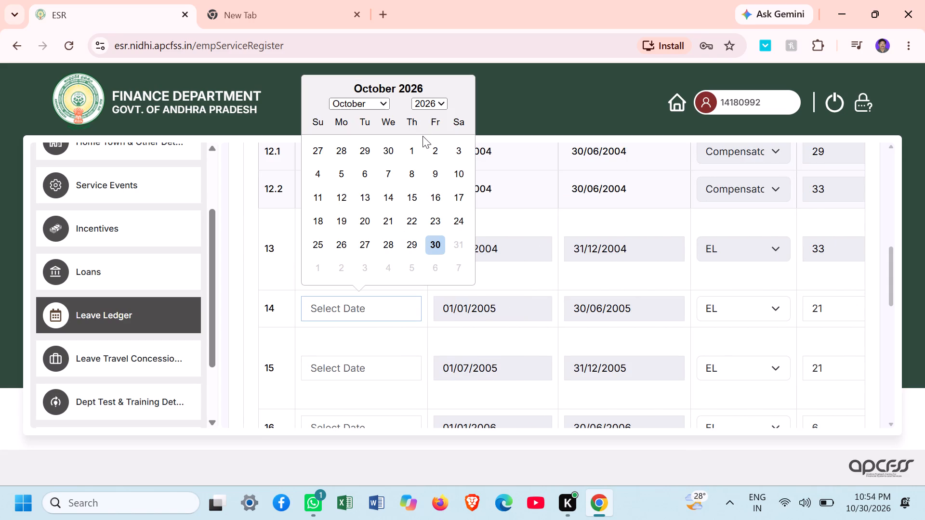
click(442, 105)
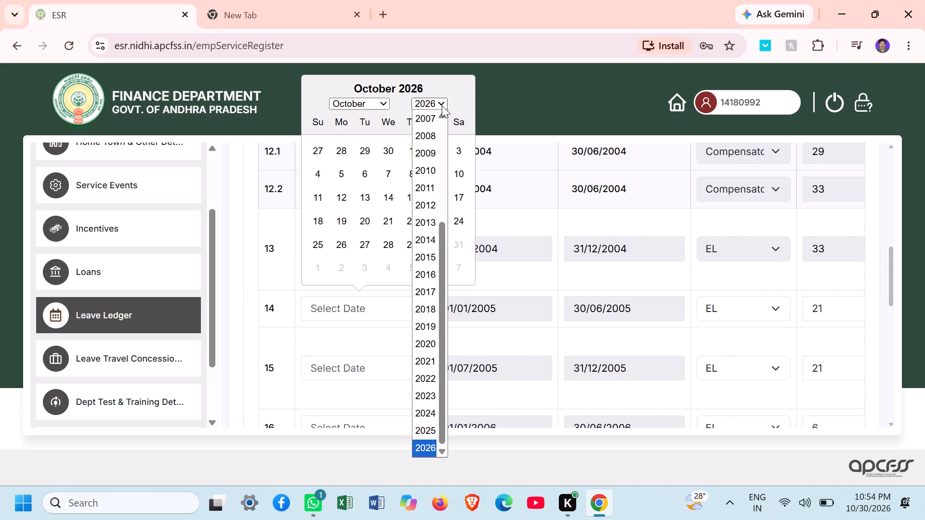
click(440, 115)
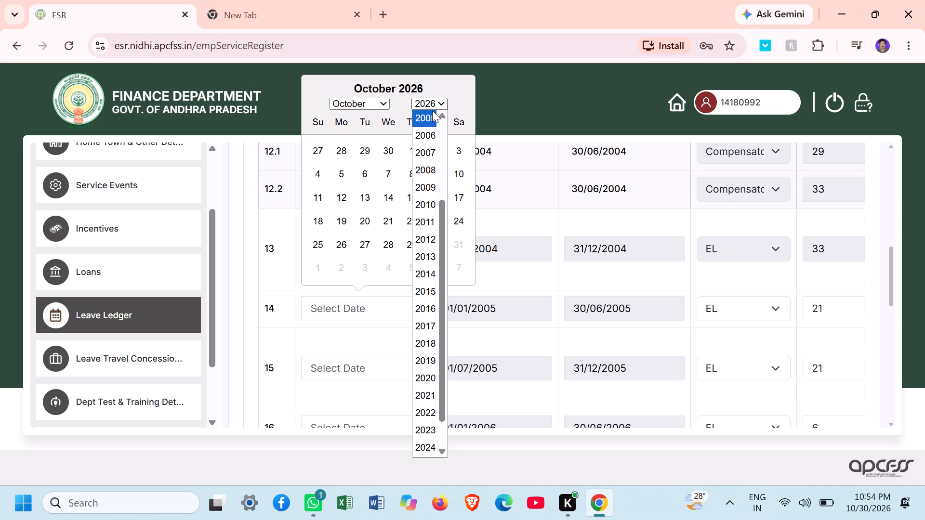
click(430, 115)
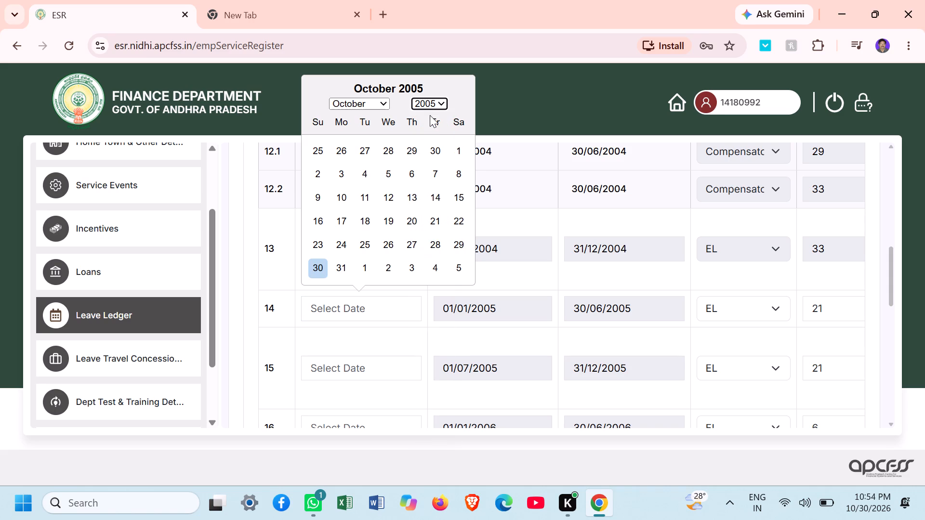
click(380, 106)
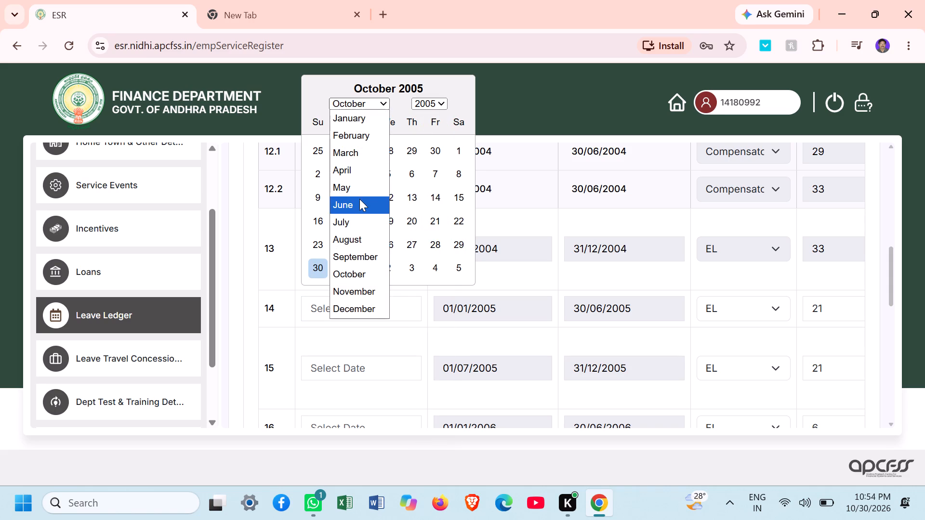
click(359, 199)
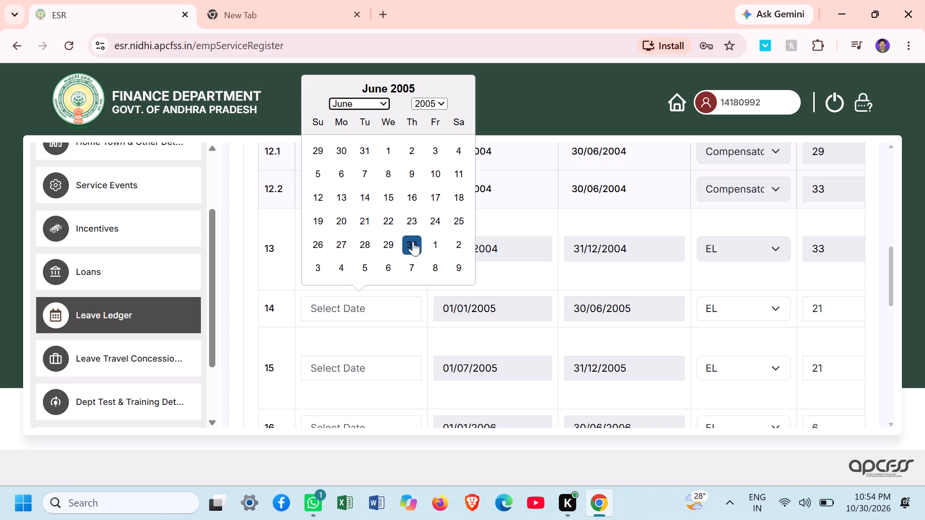
click(413, 241)
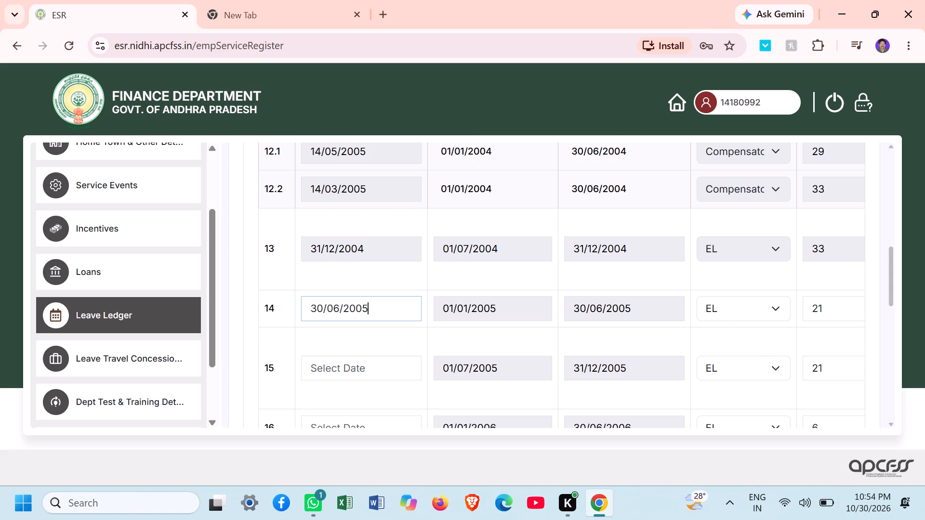
Enter 3 as the leaves earned in EL row 14 for the period 01/01/2005 to 30/06/2005.
click(672, 299)
key(Right)
key(Right)
key(Right)
key(Right)
key(Right)
key(Right)
key(Right)
key(Right)
key(Right)
key(Right)
key(Right)
key(Right)
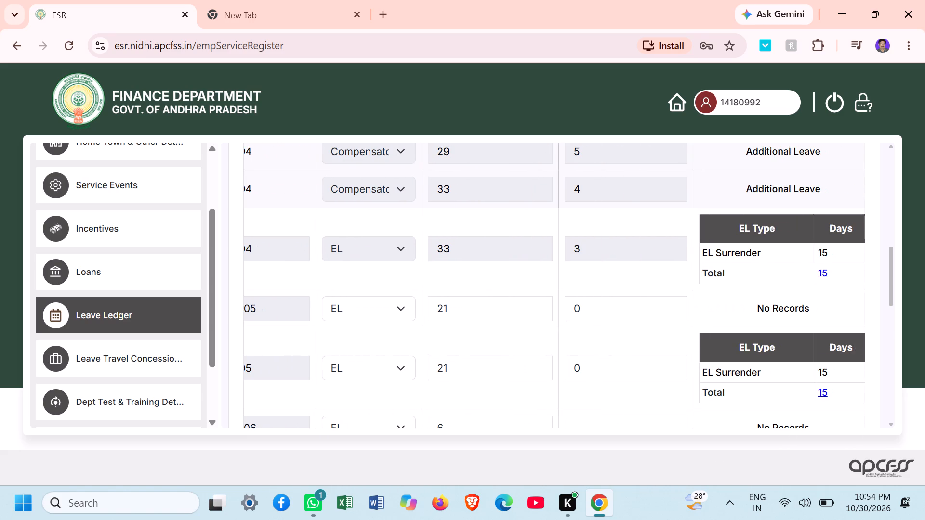
click(589, 320)
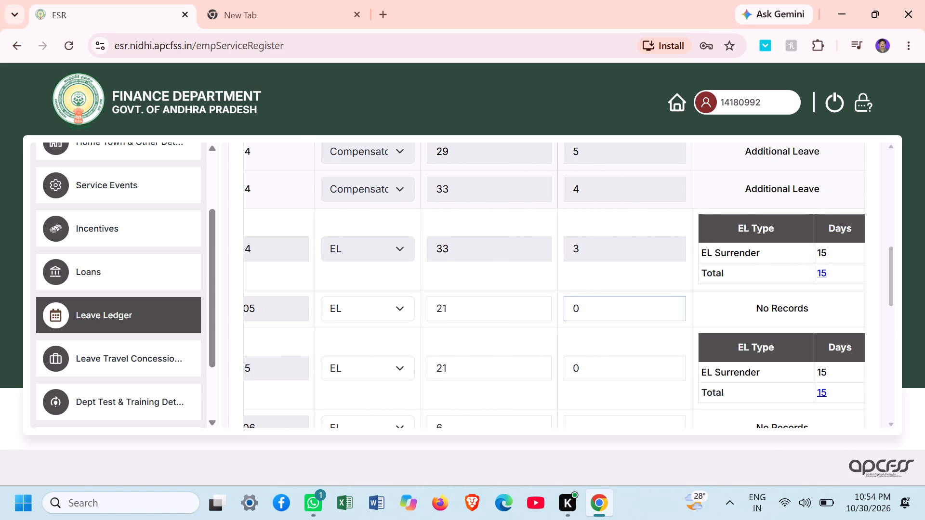
key(BackSpace)
key(3)
key(Right)
Save the earned leave entry in row 14 of the EL ledger.
click(725, 307)
key(Right)
key(Right)
key(Right)
key(Right)
key(Right)
key(Right)
key(Right)
key(Right)
key(Right)
key(Right)
key(Right)
key(Right)
key(Right)
key(Right)
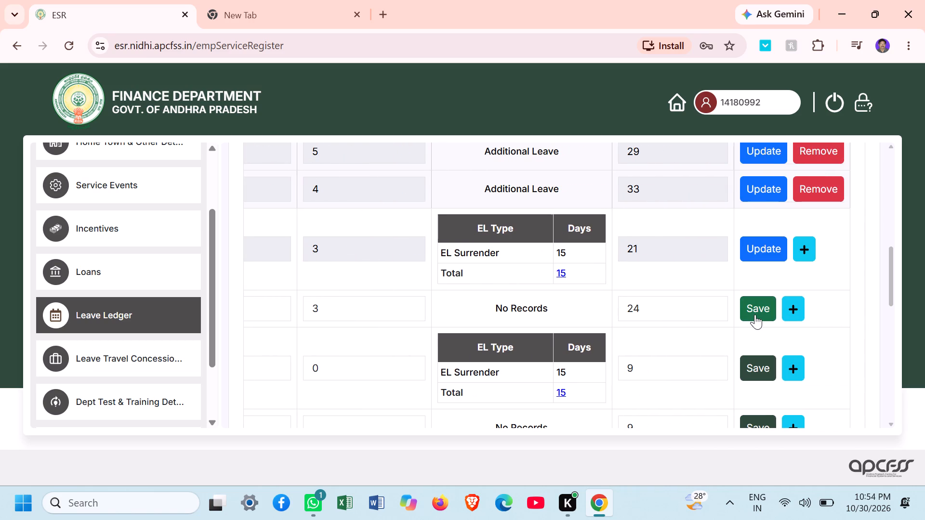
click(755, 314)
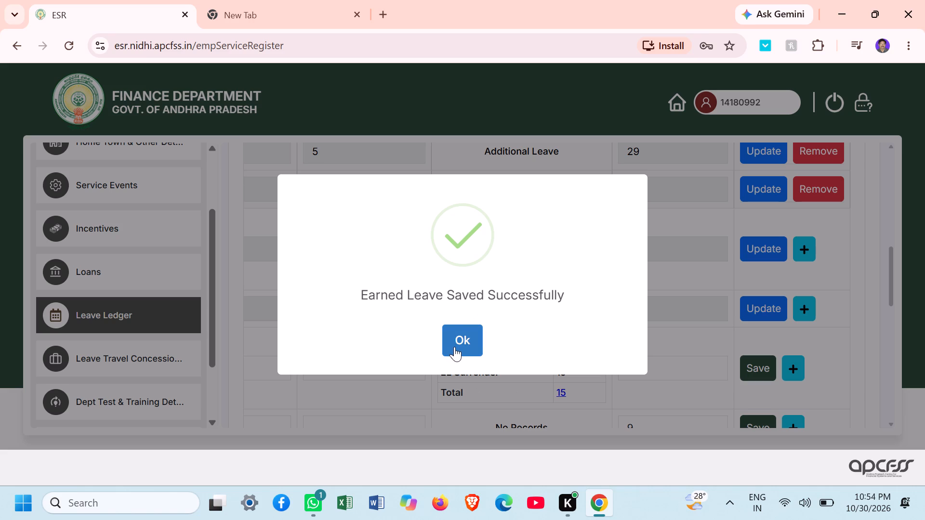
click(454, 347)
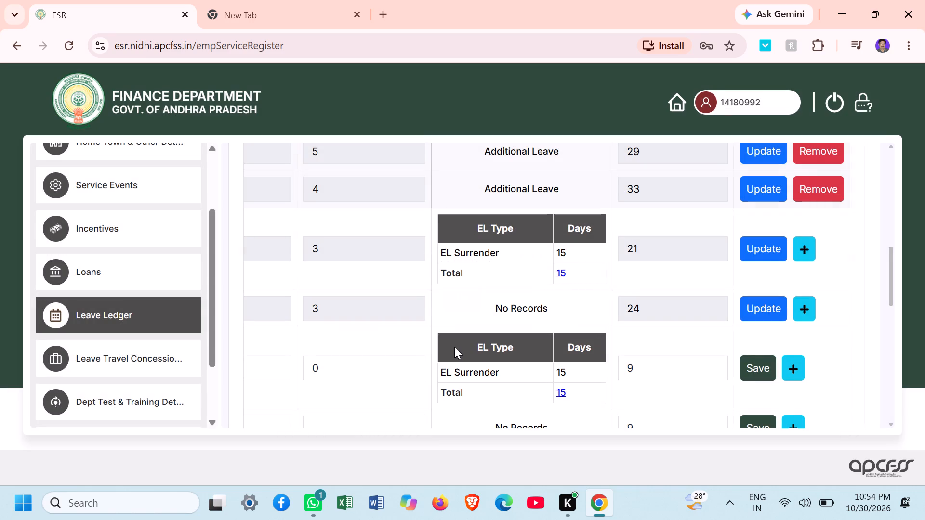
Set the SR entry date of EL row 15 to 31/12/2005.
click(374, 311)
key(Left)
key(Left)
key(Left)
key(Left)
key(Left)
key(Left)
key(Left)
key(Left)
key(Left)
key(Left)
key(Left)
key(Left)
key(Left)
key(Left)
key(Left)
key(Left)
key(Left)
key(Left)
key(Left)
key(Left)
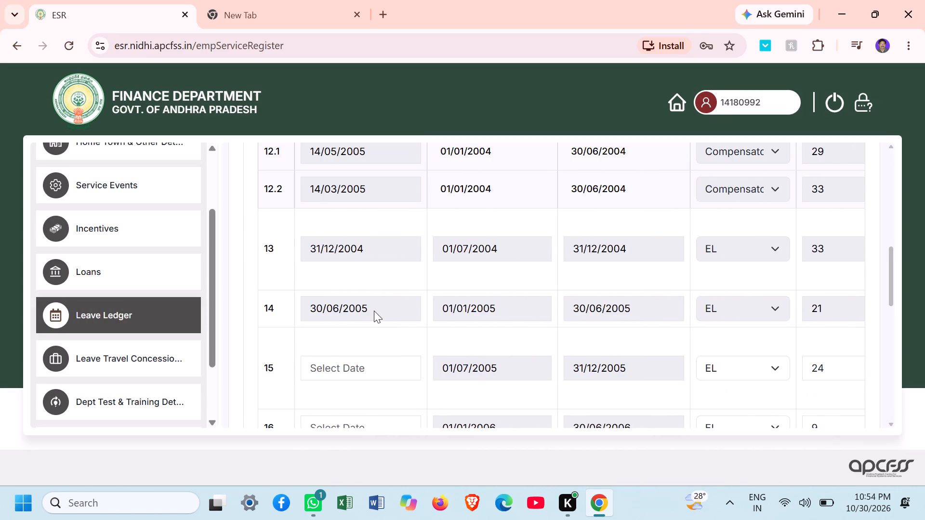
click(379, 371)
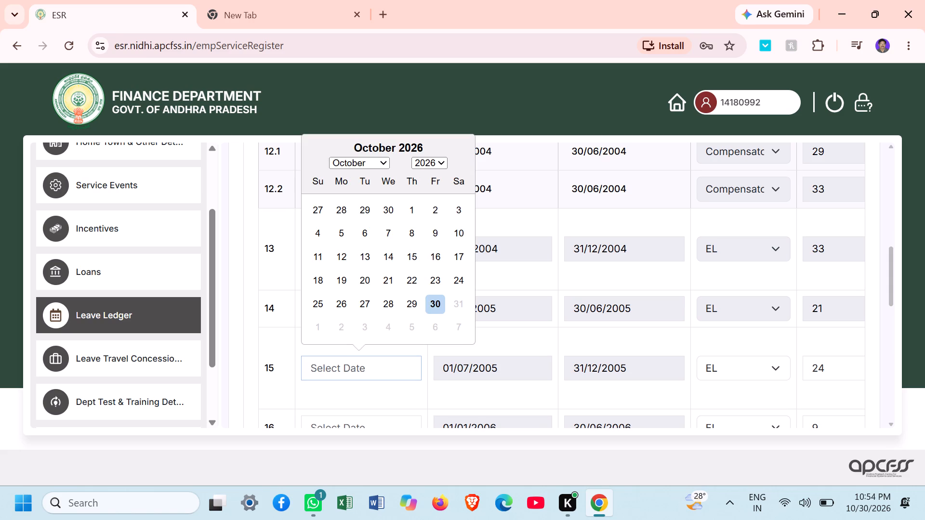
click(440, 166)
click(440, 181)
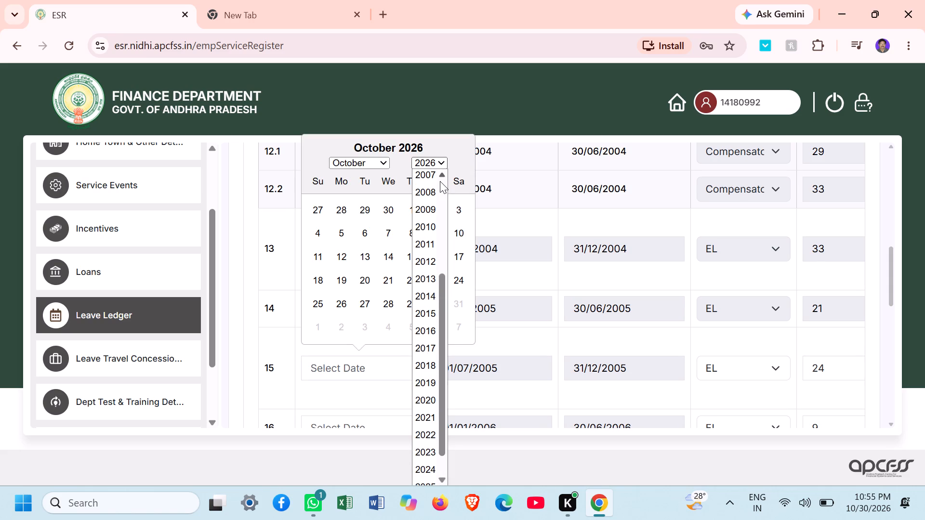
click(440, 181)
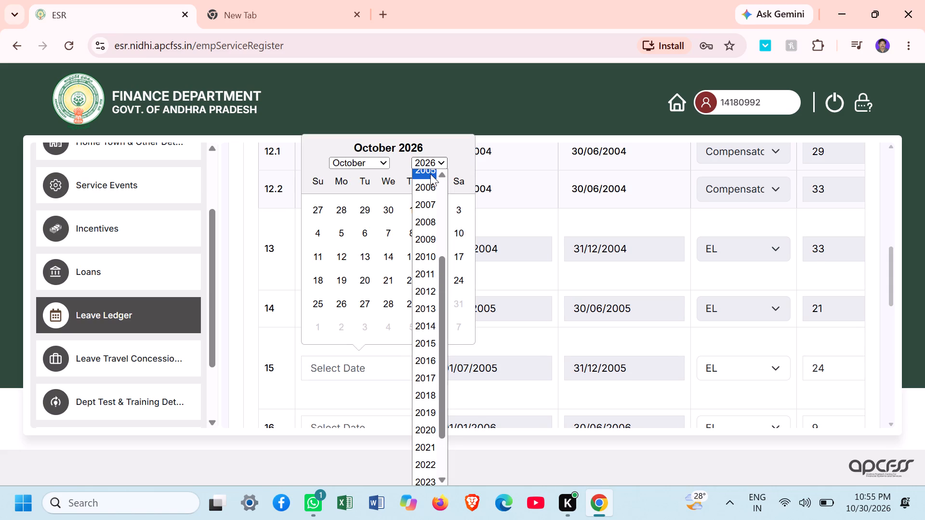
click(430, 174)
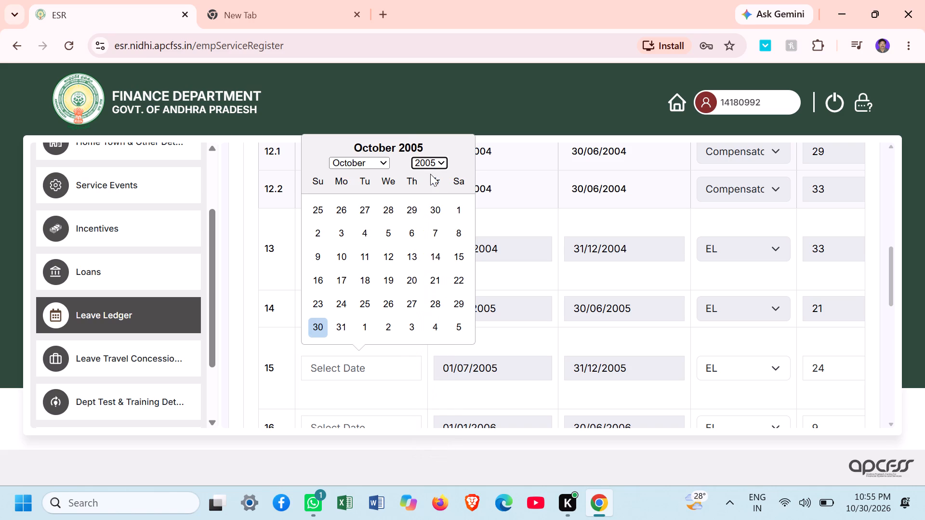
click(384, 163)
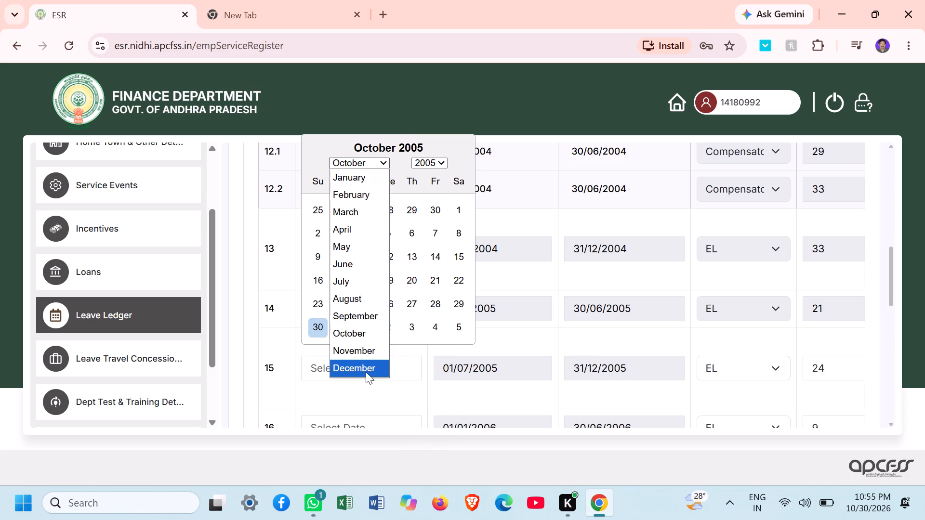
click(366, 372)
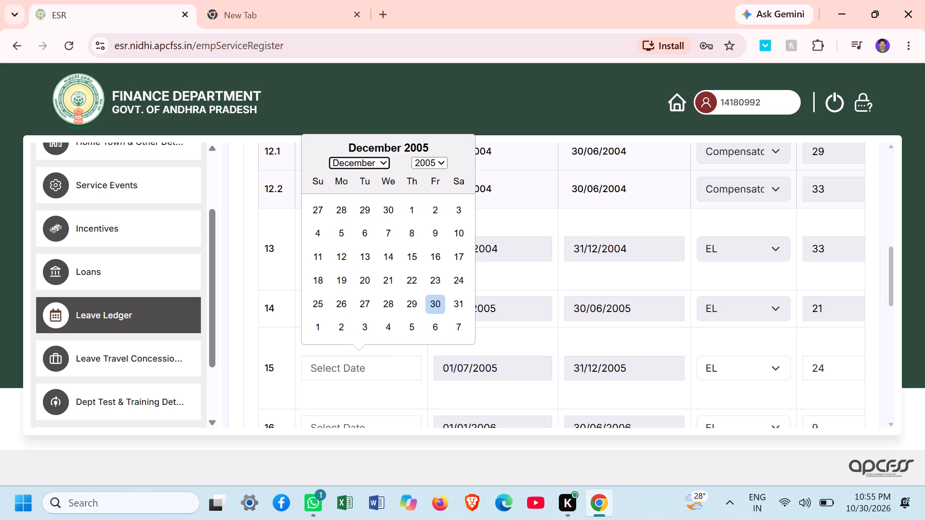
click(456, 305)
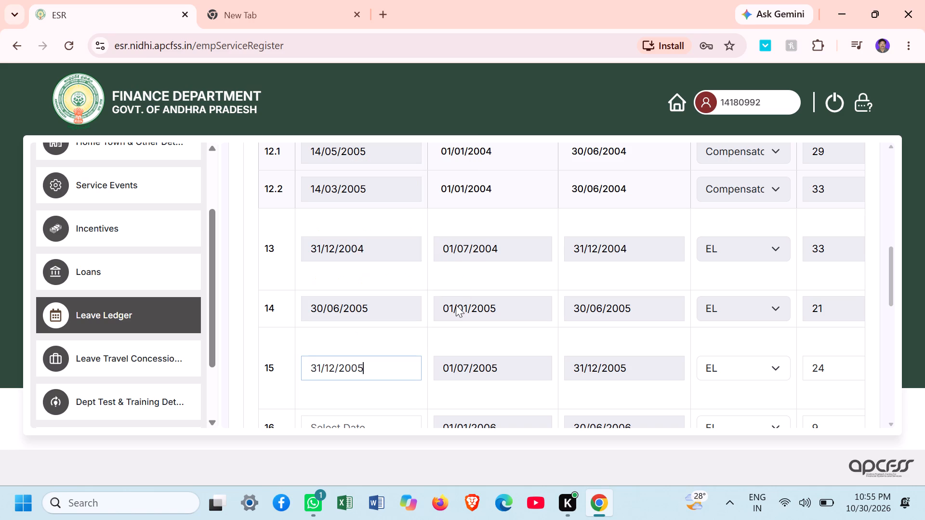
Enter 3 as the leaves earned in EL row 15 for the period 01/07/2005 to 31/12/2005.
key(Right)
click(526, 363)
key(Right)
key(Right)
key(Right)
key(Right)
key(Right)
key(Right)
key(Right)
key(Right)
key(Right)
key(Right)
key(Right)
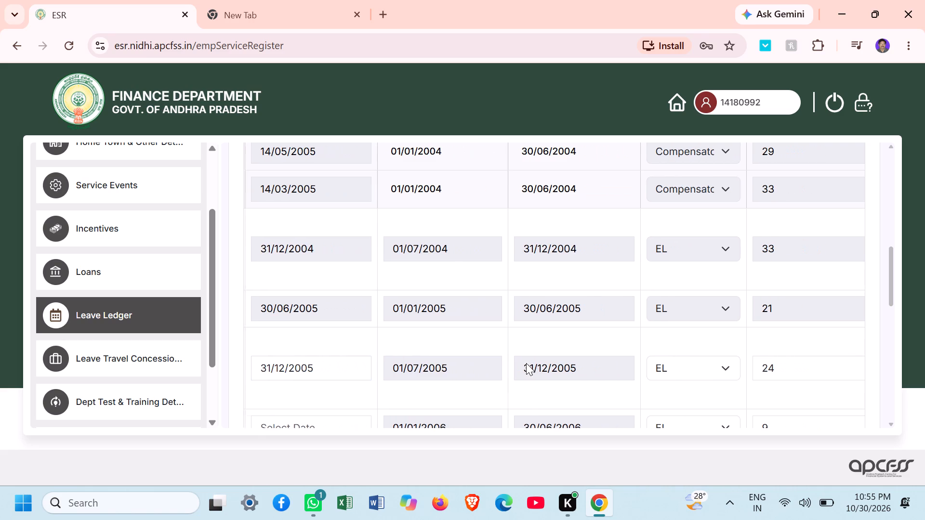
key(Right)
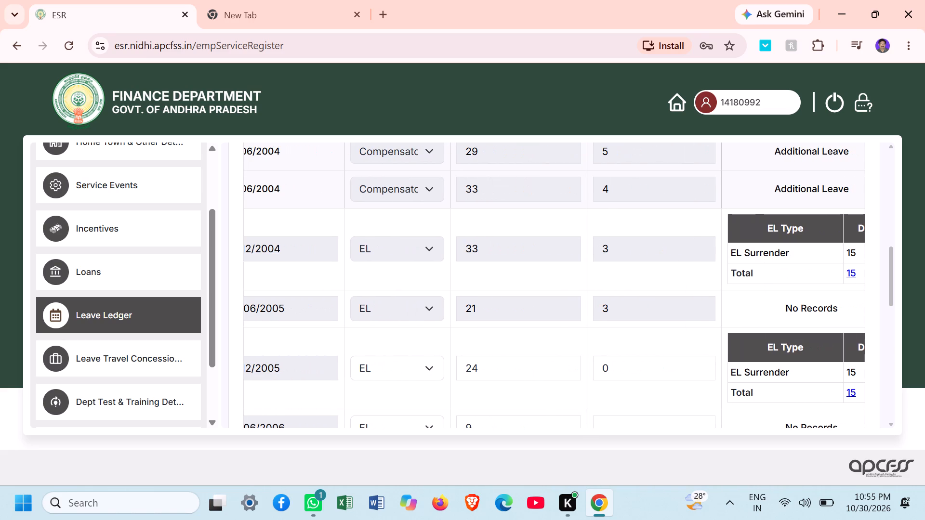
click(629, 372)
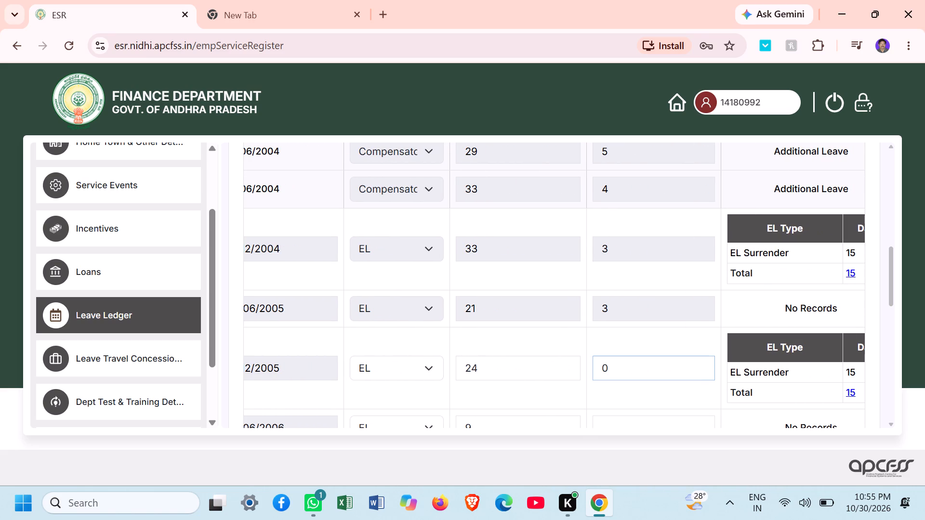
key(3)
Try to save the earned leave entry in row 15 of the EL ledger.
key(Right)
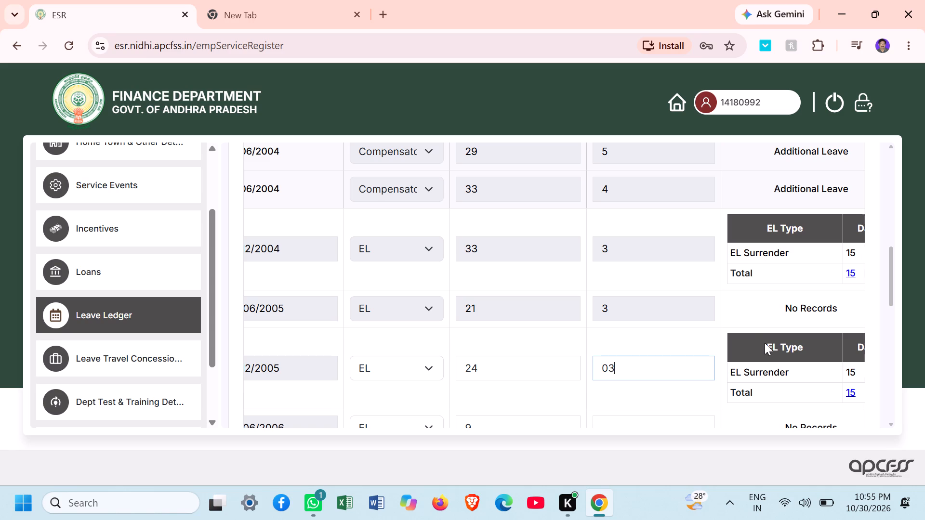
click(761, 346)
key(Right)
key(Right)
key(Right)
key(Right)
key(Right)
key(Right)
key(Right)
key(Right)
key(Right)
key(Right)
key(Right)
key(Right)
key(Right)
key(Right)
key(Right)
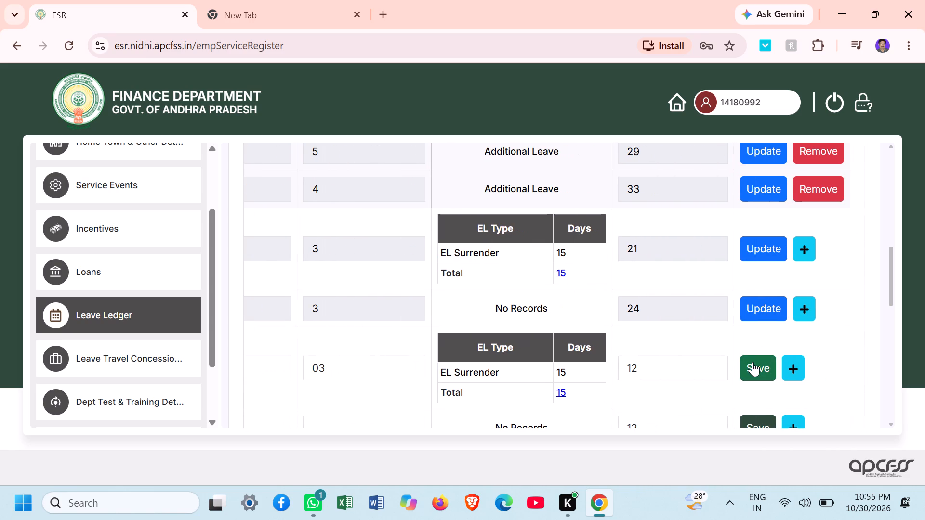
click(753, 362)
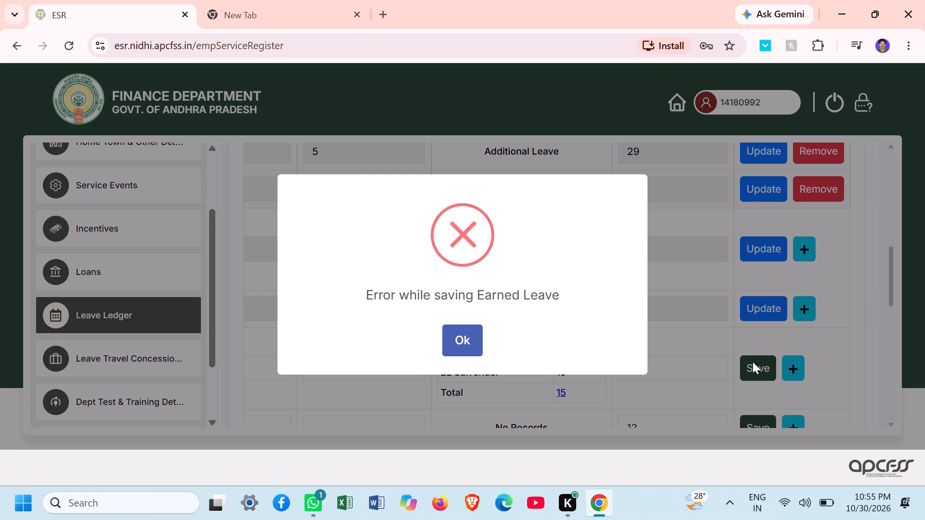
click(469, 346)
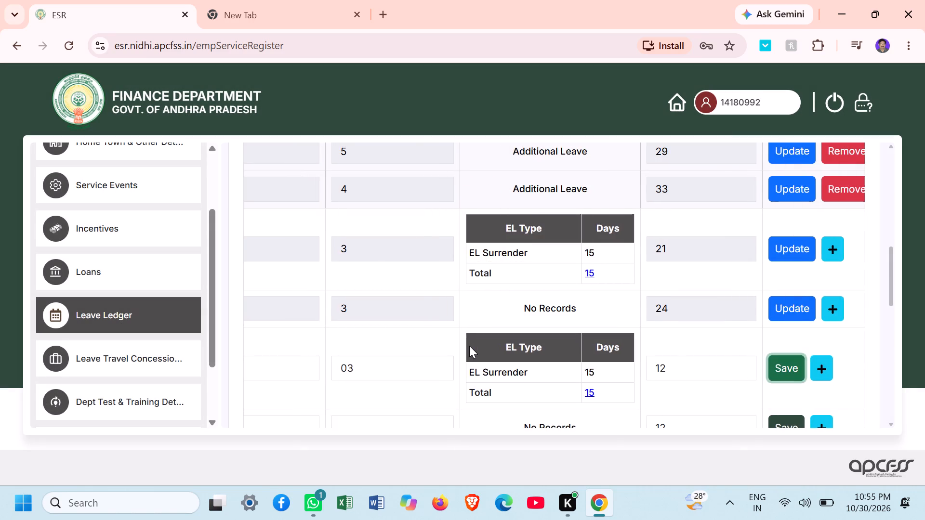
Review the SR entry date, period, leave type and leaves earned in EL row 15.
key(Left)
key(Left)
key(Left)
key(Left)
key(Left)
key(Left)
key(Left)
key(Left)
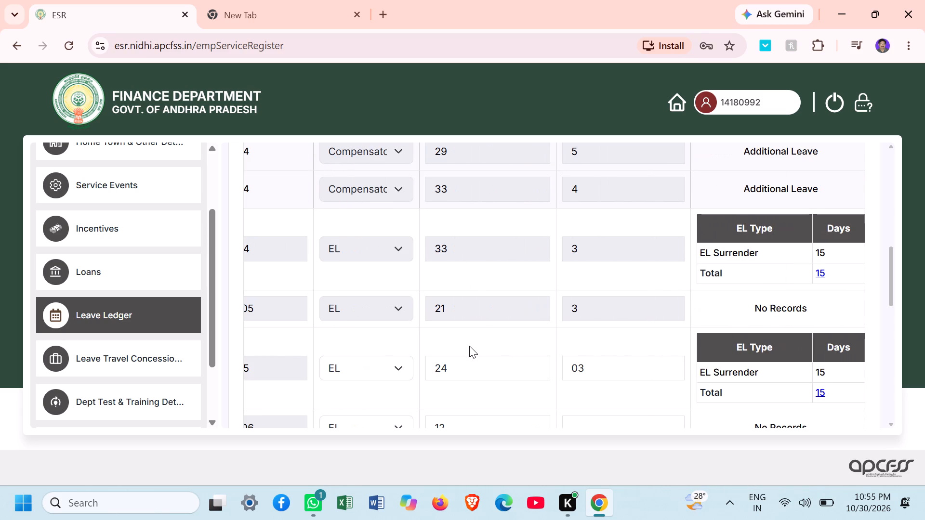
key(Left)
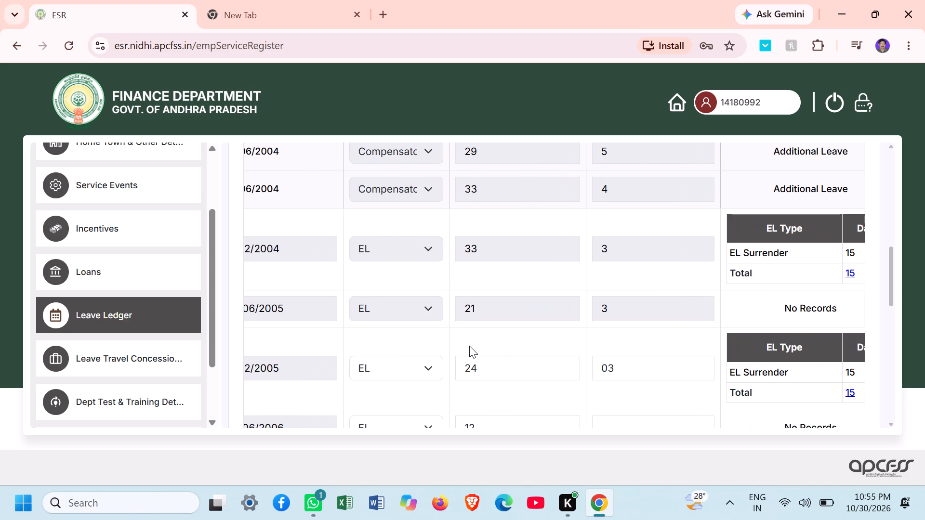
key(Left)
key(Left)
key(Left)
key(Left)
key(Left)
key(Left)
key(Left)
key(Left)
key(Left)
key(Left)
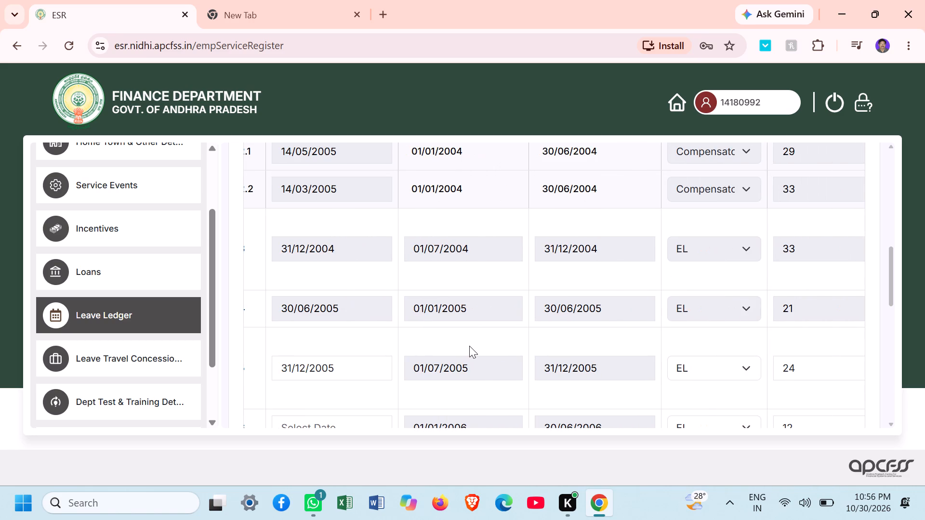
key(Left)
key(Left)
key(Left)
key(Left)
key(Left)
key(Left)
key(Left)
key(Left)
key(Left)
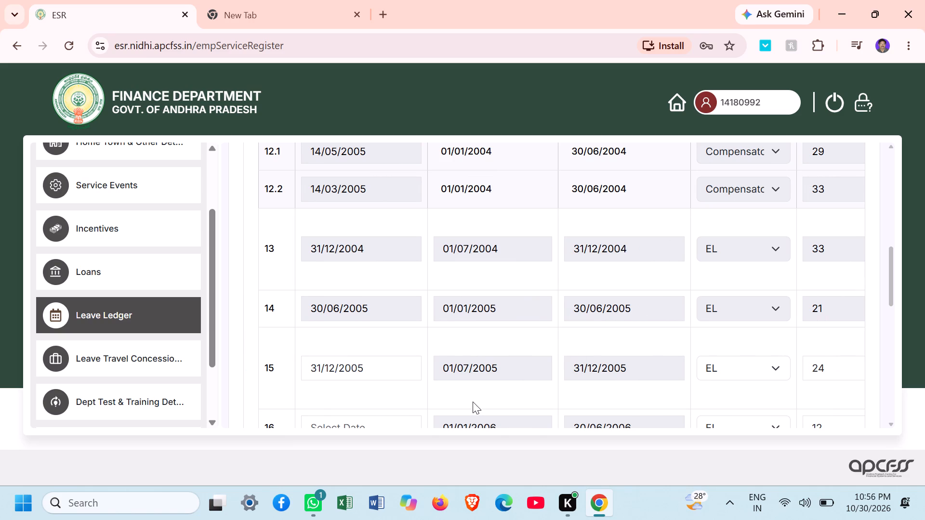
key(Down)
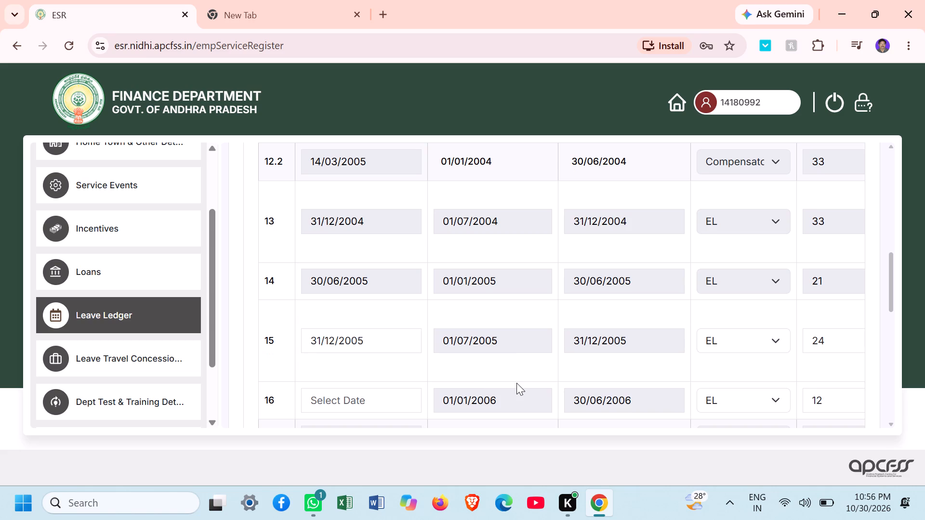
Save the earned leave entry in row 15 of the EL ledger again.
click(655, 345)
key(Right)
key(Right)
key(Right)
key(Right)
key(Right)
key(Right)
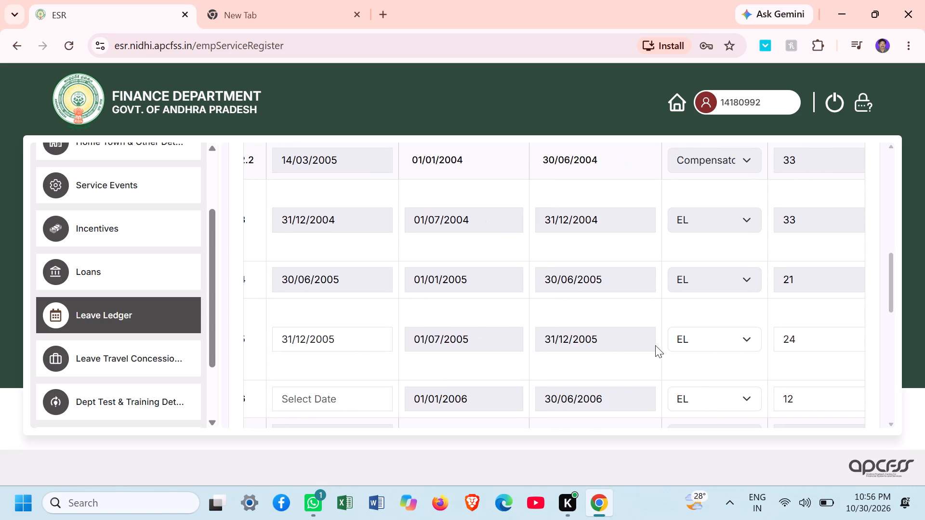
key(Right)
key(Right)
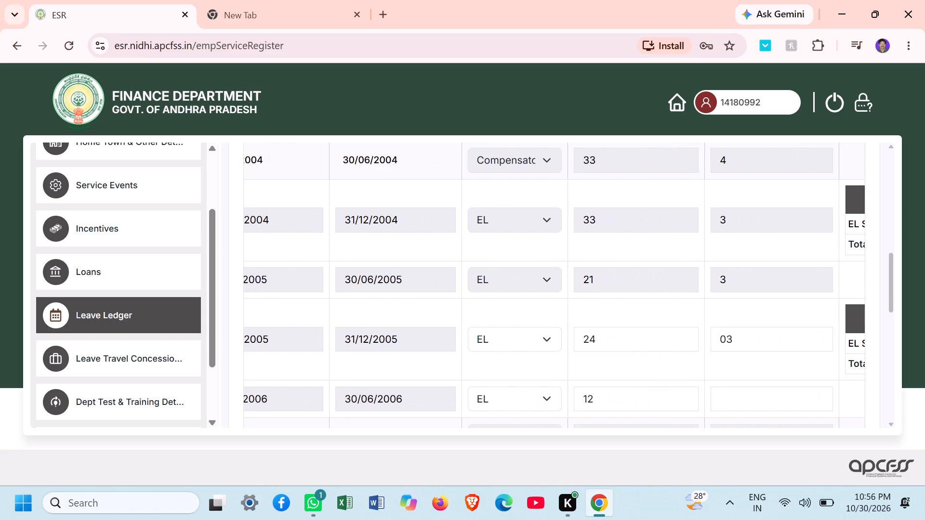
key(Right)
key(Right)
key(Right)
key(Right)
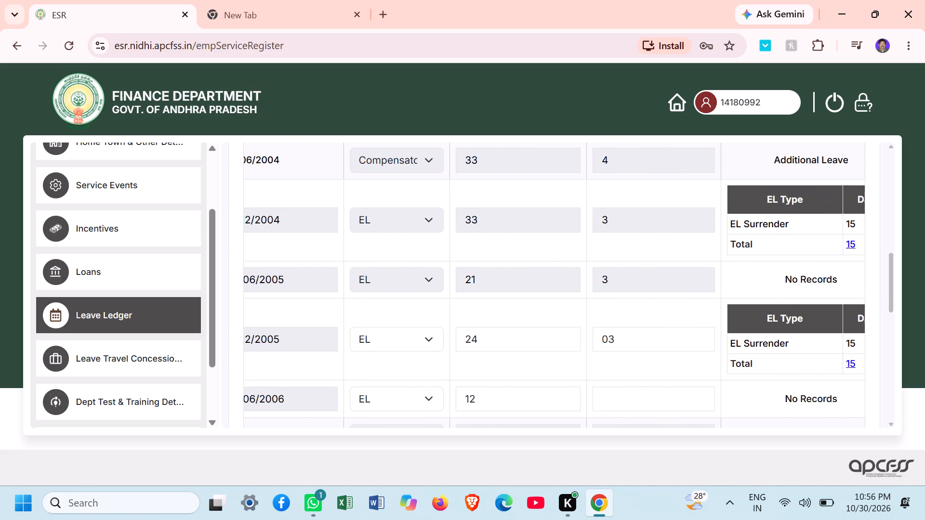
key(Right)
key(Right)
key(Right)
key(Right)
key(Right)
key(Right)
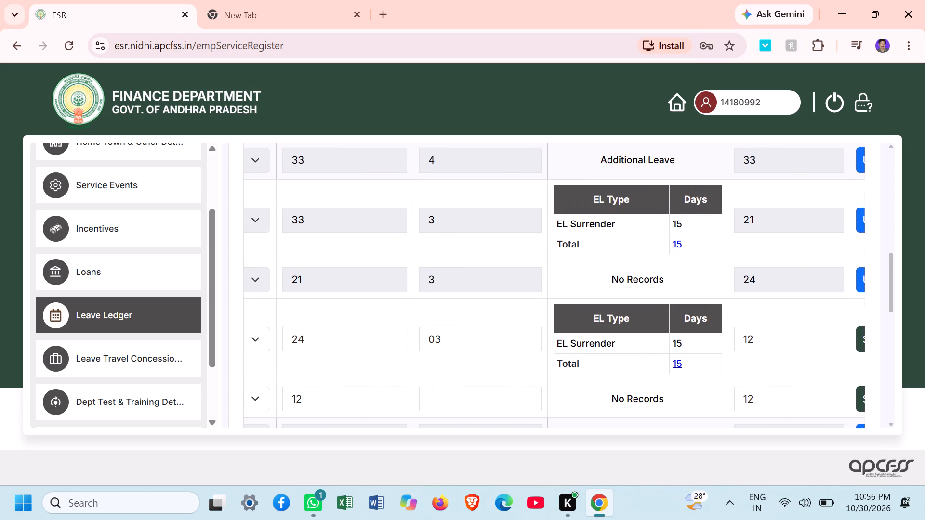
key(Right)
key(Right)
key(Right)
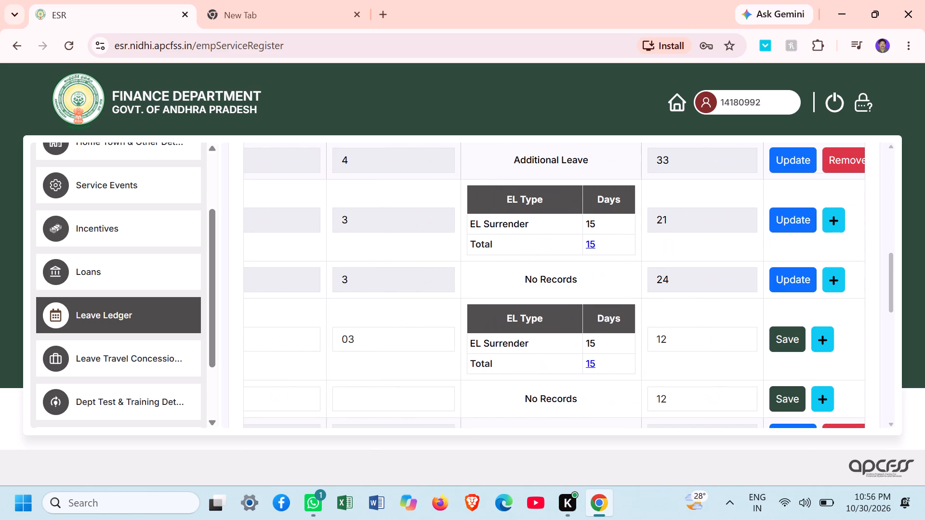
click(784, 342)
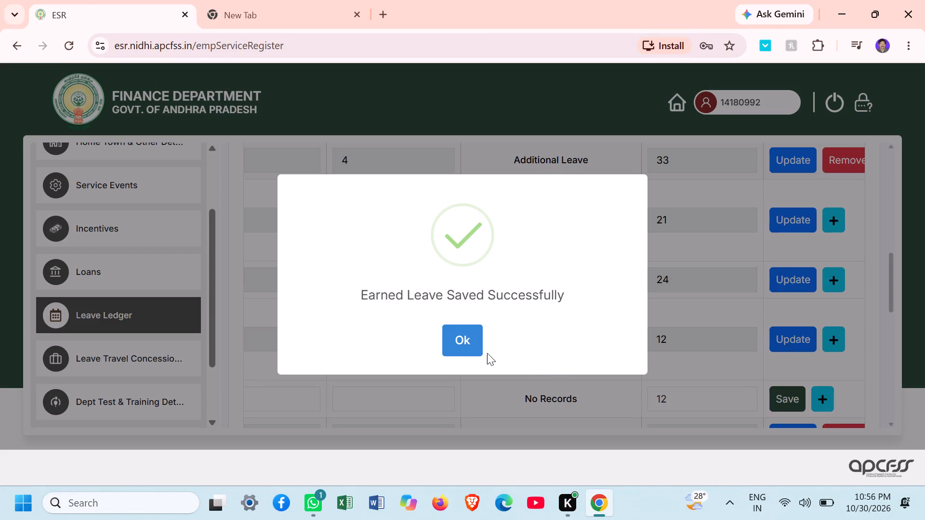
click(473, 339)
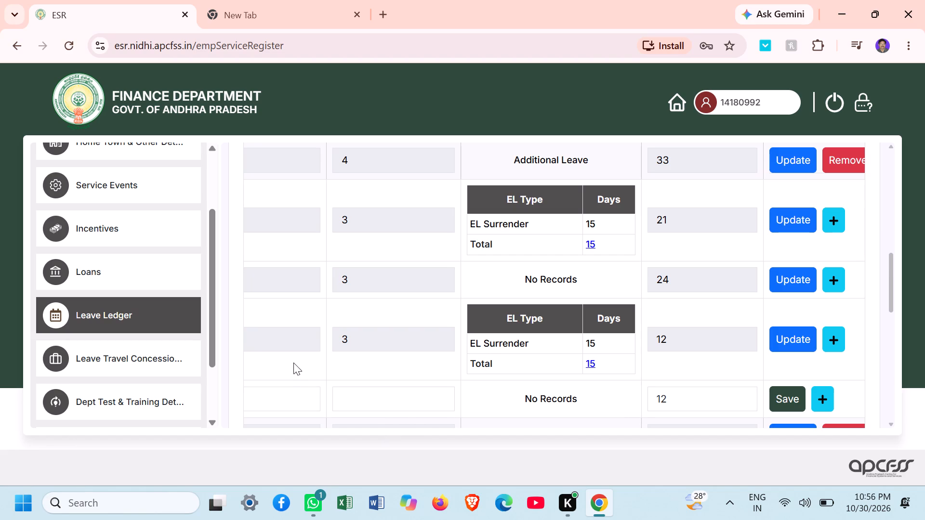
Set the SR entry date in EL row 16 to 30/06/2006.
click(293, 337)
key(Left)
key(Left)
key(Left)
key(Left)
key(Left)
key(Left)
key(Left)
key(Left)
key(Left)
key(Left)
key(Left)
key(Left)
key(Left)
key(Left)
key(Left)
key(Left)
key(Left)
key(Left)
key(Left)
key(Left)
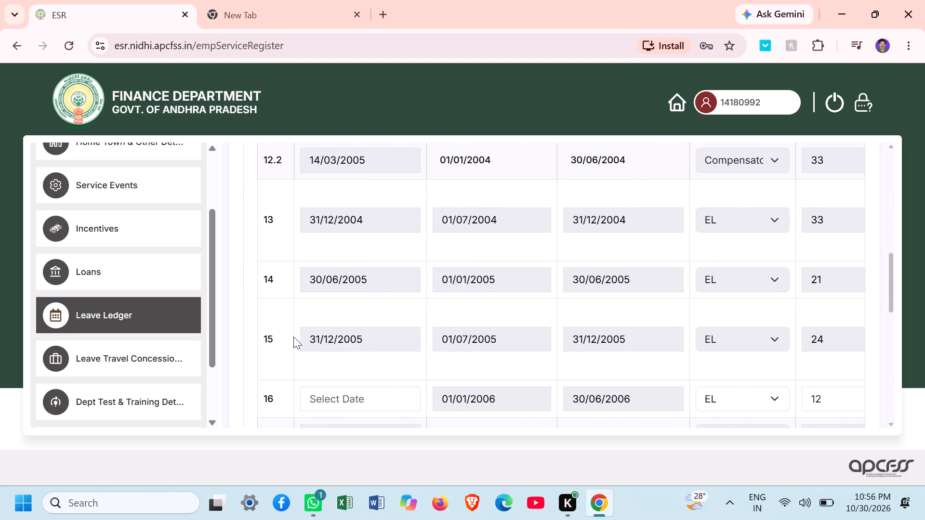
click(334, 396)
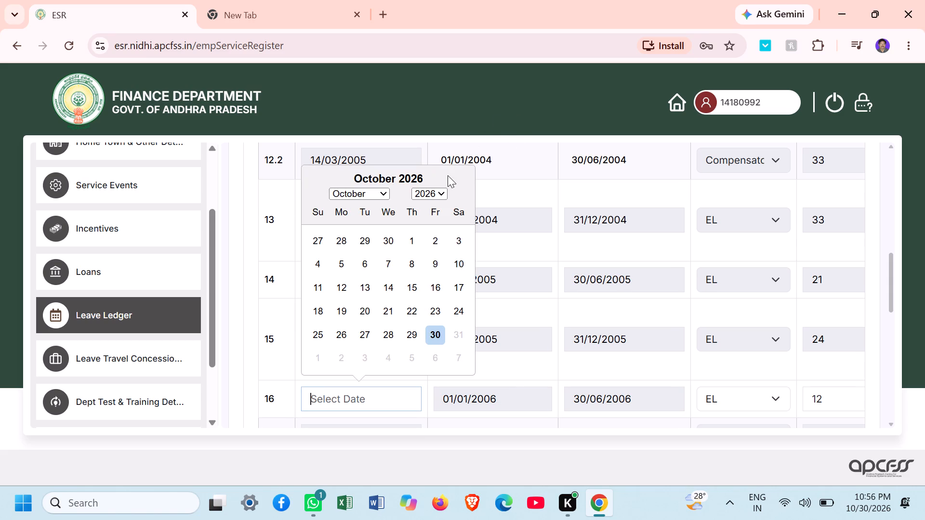
click(440, 195)
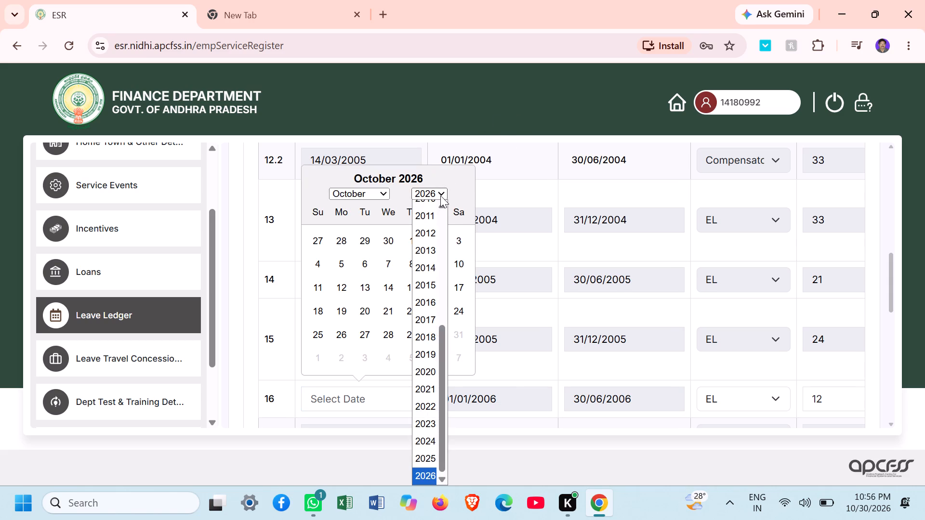
double_click(442, 206)
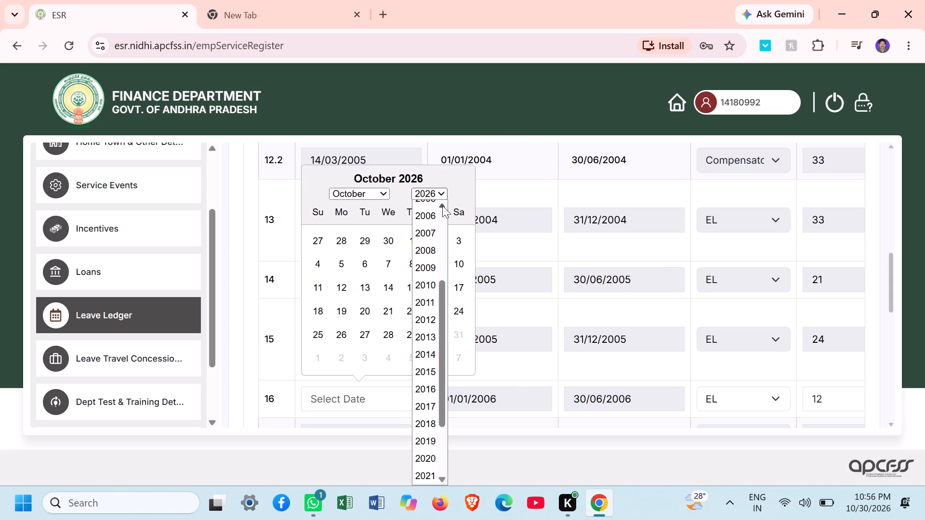
click(433, 213)
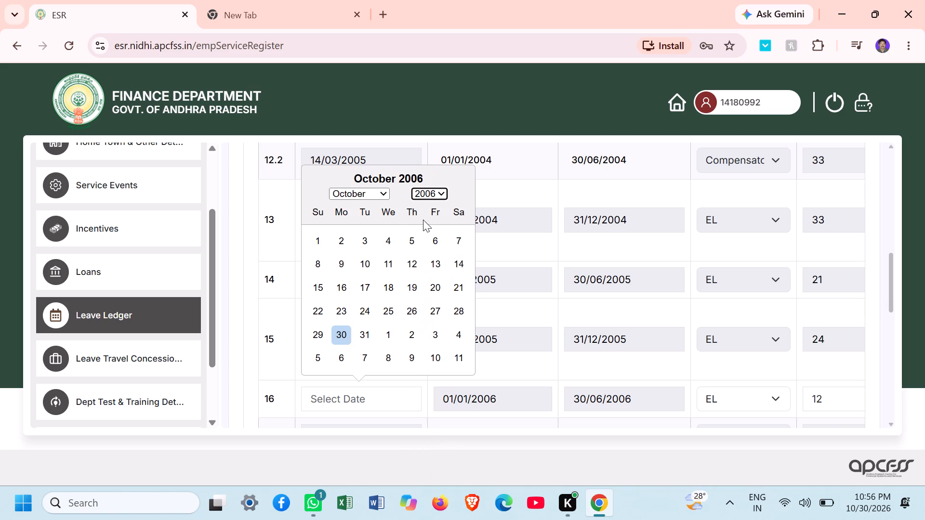
click(388, 195)
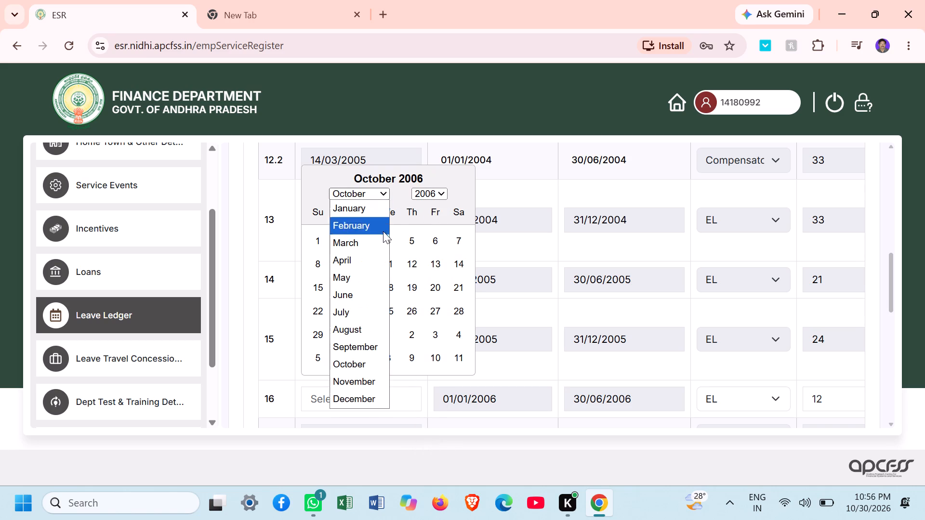
click(372, 294)
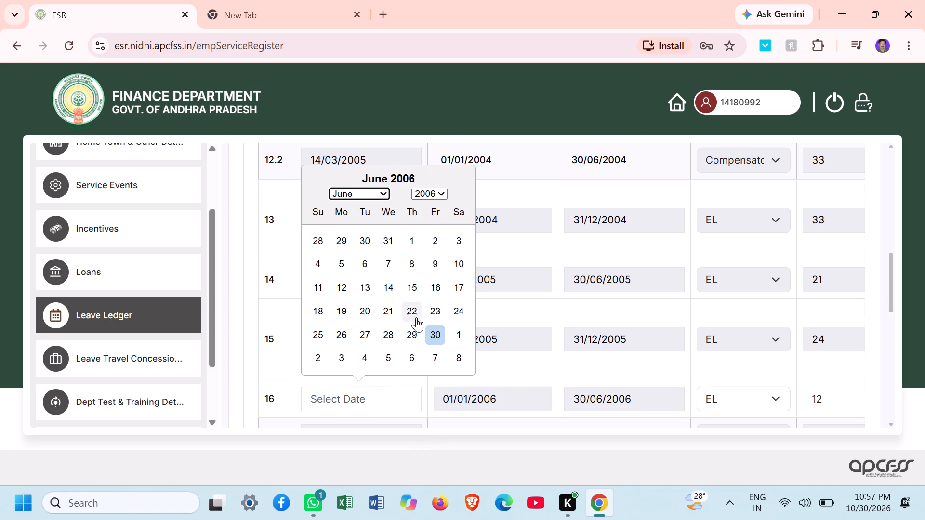
click(434, 335)
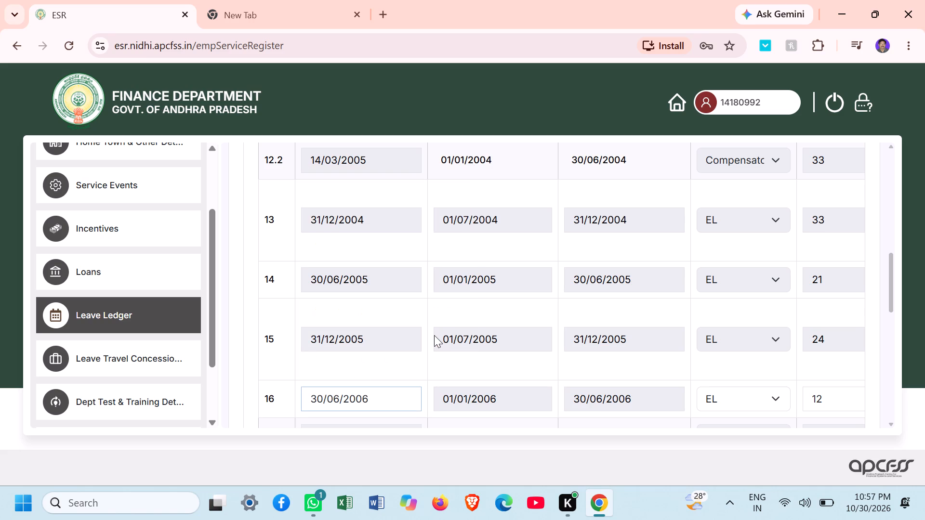
Enter 3 as the leaves earned in EL row 16 for the period 01/01/2006 to 30/06/2006.
click(626, 412)
key(Right)
key(Right)
key(Right)
key(Right)
key(Right)
key(Right)
key(Right)
key(Right)
key(Right)
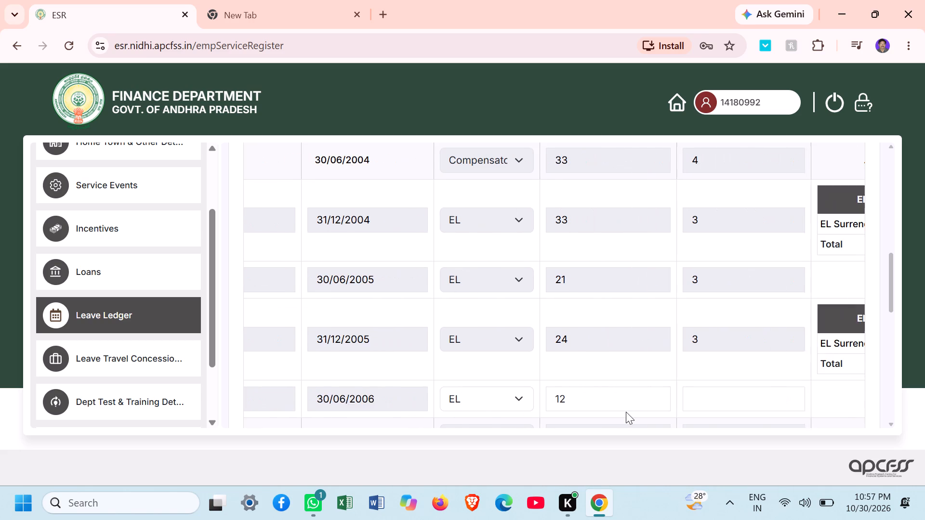
key(Right)
key(Right)
key(Right)
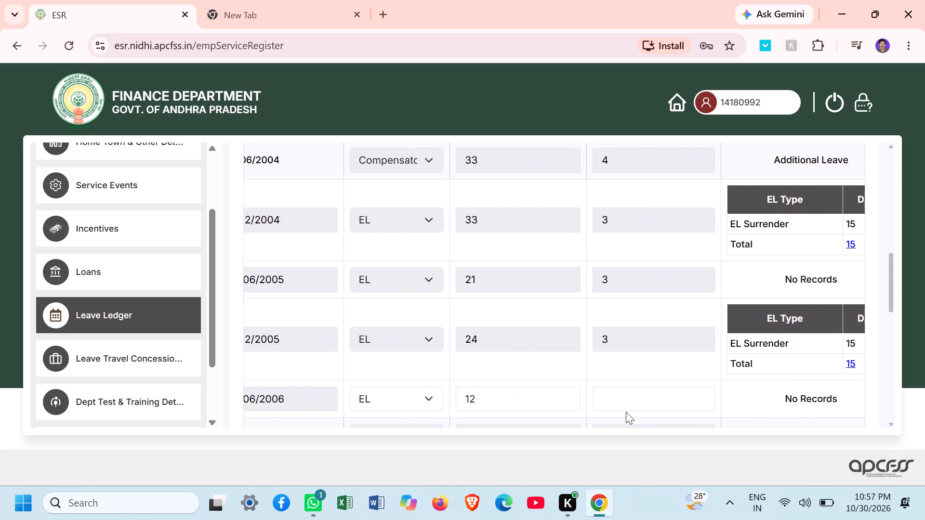
key(Right)
click(593, 406)
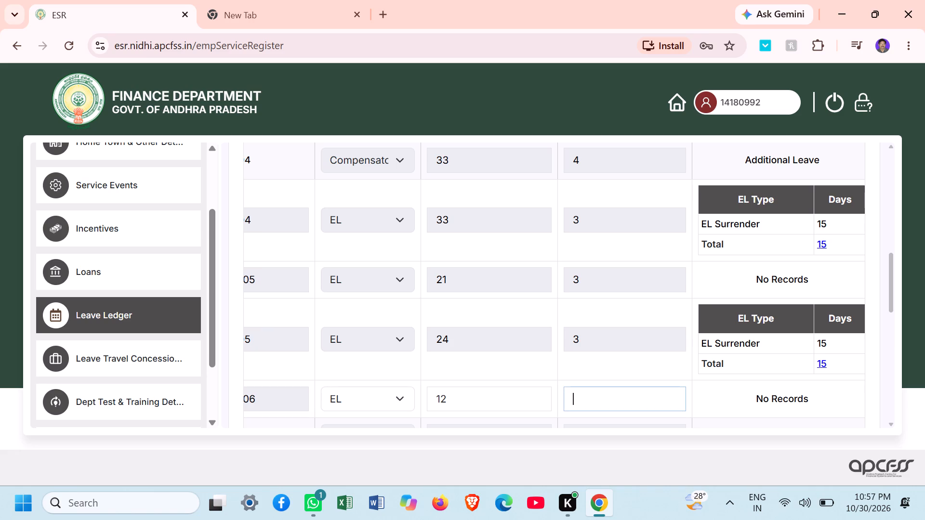
key(3)
key(Right)
Save the earned leave entry in row 16 of the EL ledger.
click(716, 401)
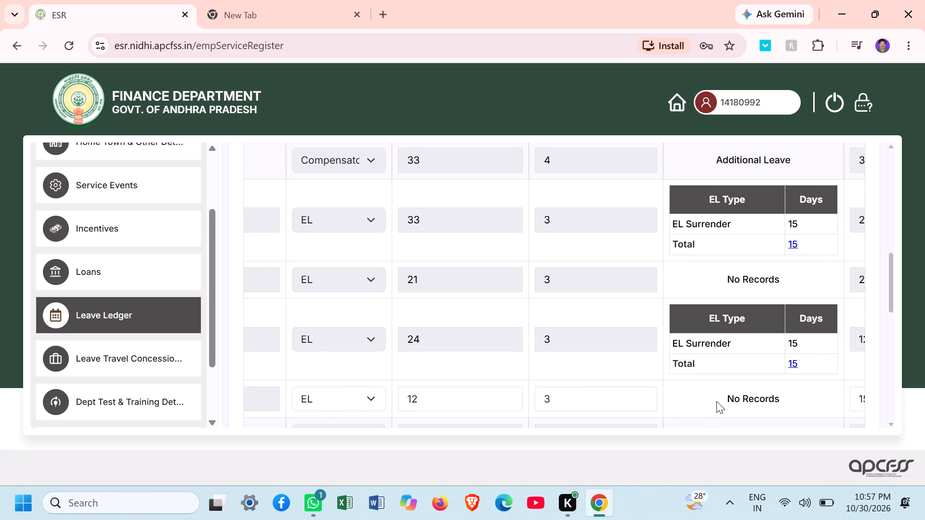
key(Right)
key(Right)
key(Right)
key(Right)
key(Right)
key(Right)
key(Right)
key(Right)
key(Right)
key(Right)
key(Right)
key(Right)
key(Right)
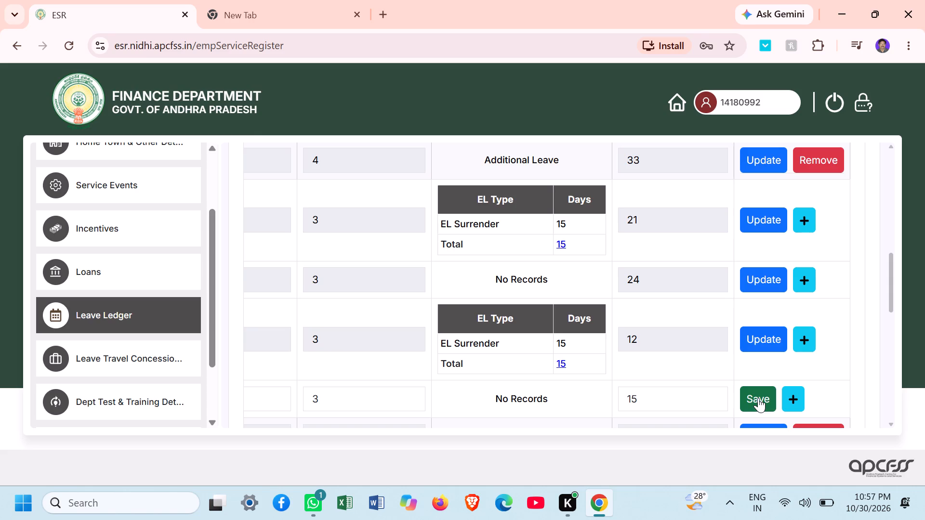
click(758, 398)
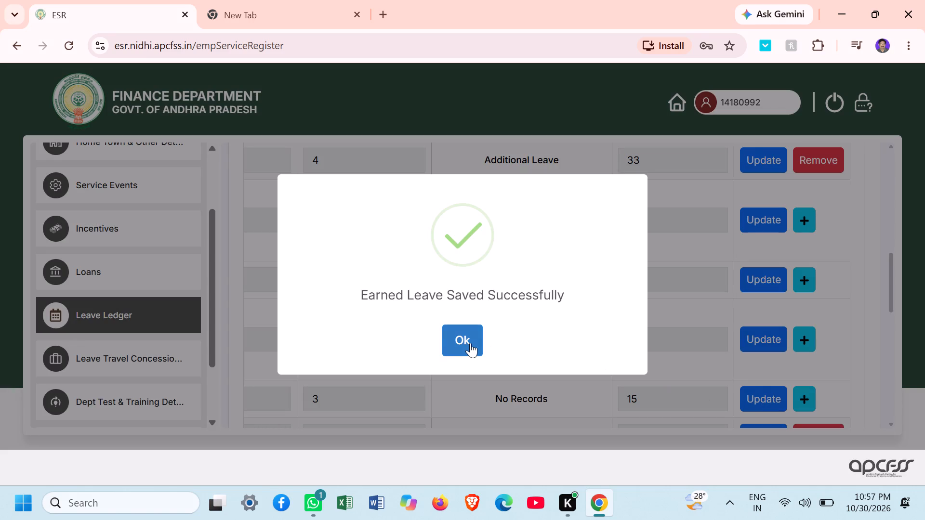
click(470, 343)
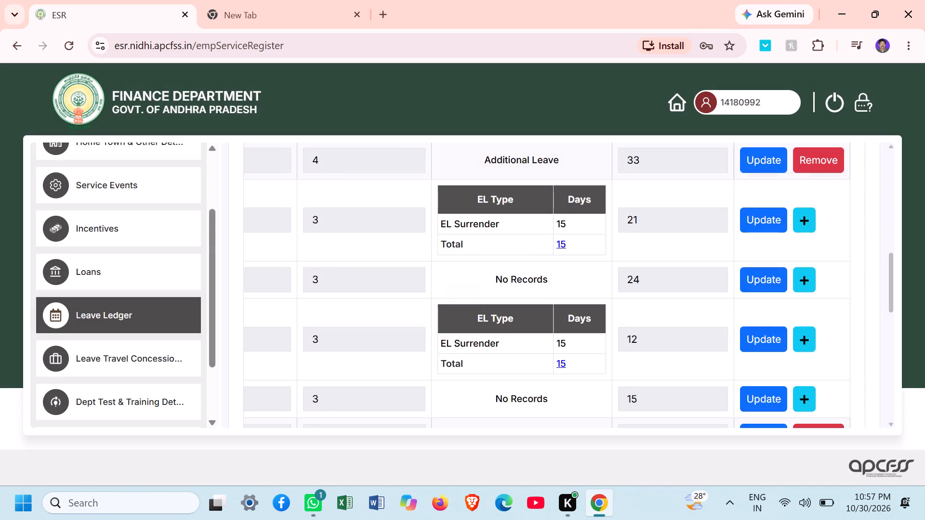
Check the EL ledger rows following row 16 for the next entry missing its SR entry date.
key(Down)
key(Down)
key(Down)
click(887, 332)
click(653, 406)
key(Left)
key(Left)
key(Left)
key(Left)
key(Left)
key(Left)
key(Left)
key(Left)
key(Left)
key(Left)
key(Left)
key(Left)
key(Left)
key(Left)
key(Left)
key(Left)
key(Left)
key(Left)
key(Left)
key(Left)
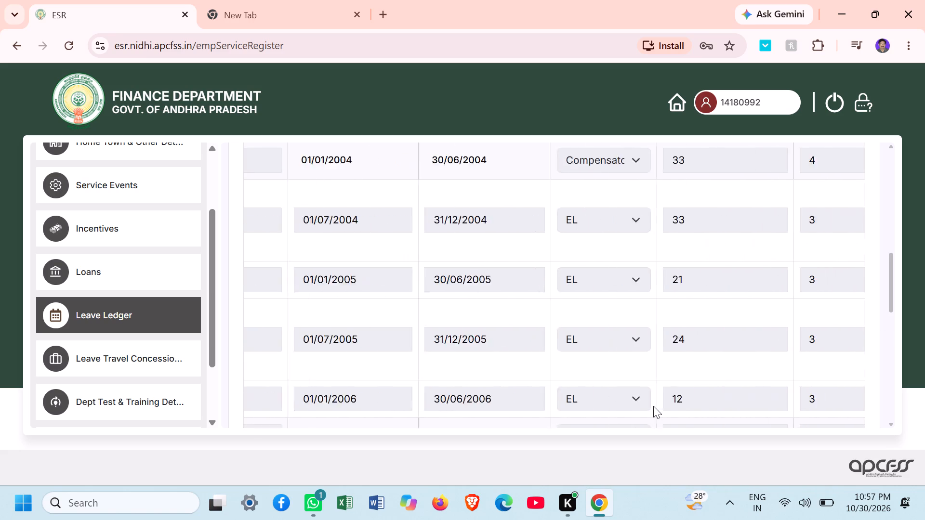
key(Down)
key(Down)
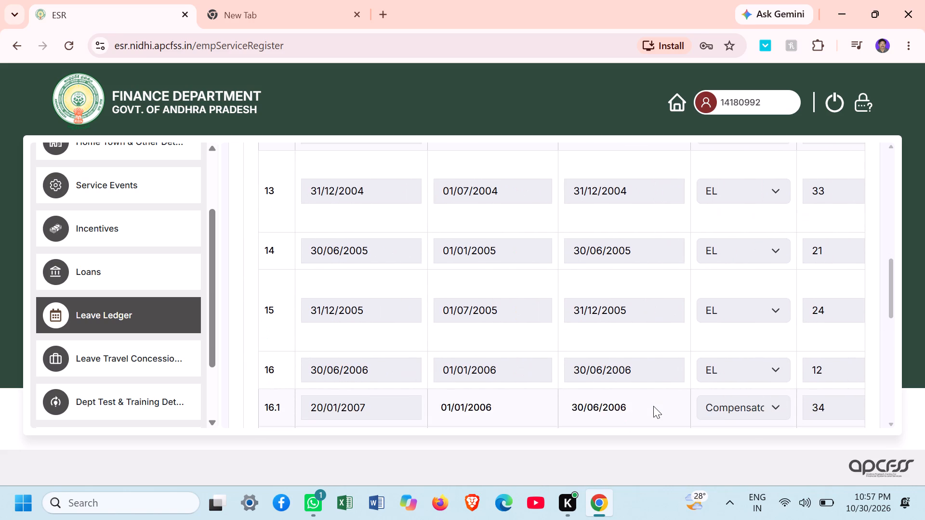
key(Down)
key(Down)
key(Down)
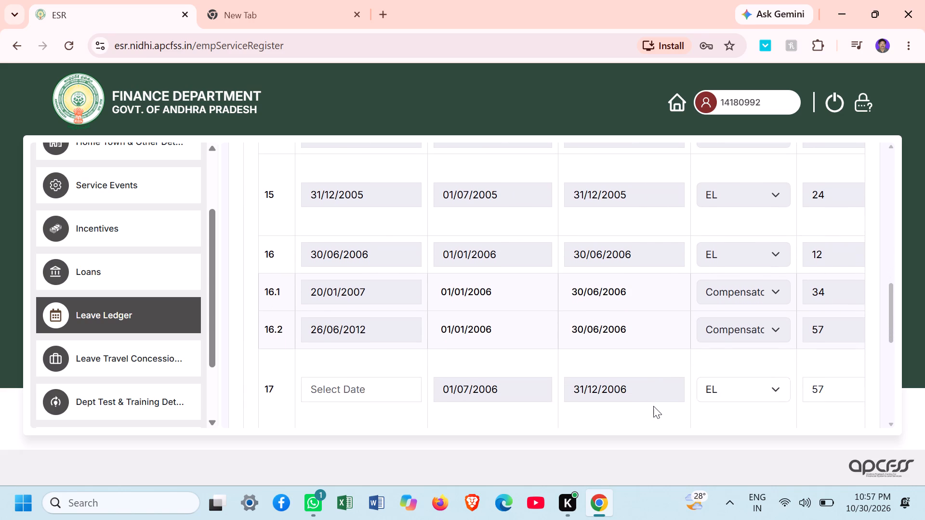
key(Down)
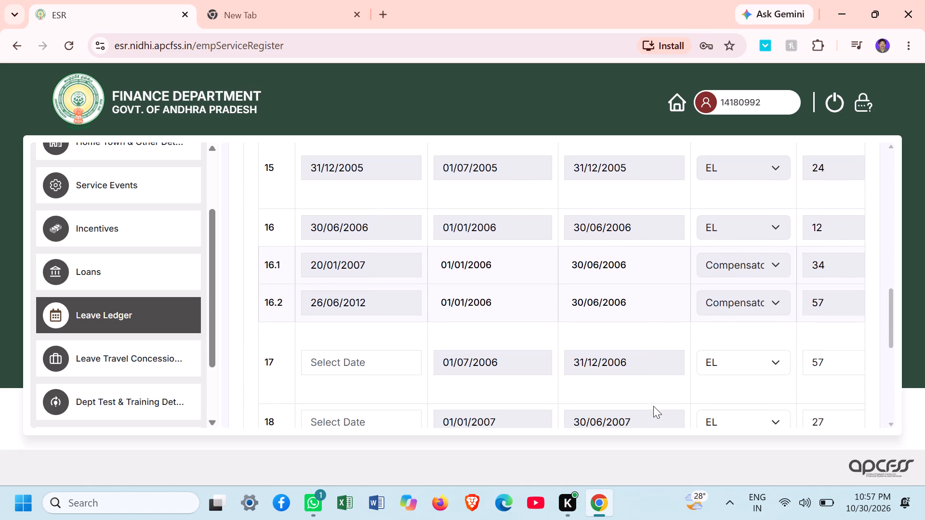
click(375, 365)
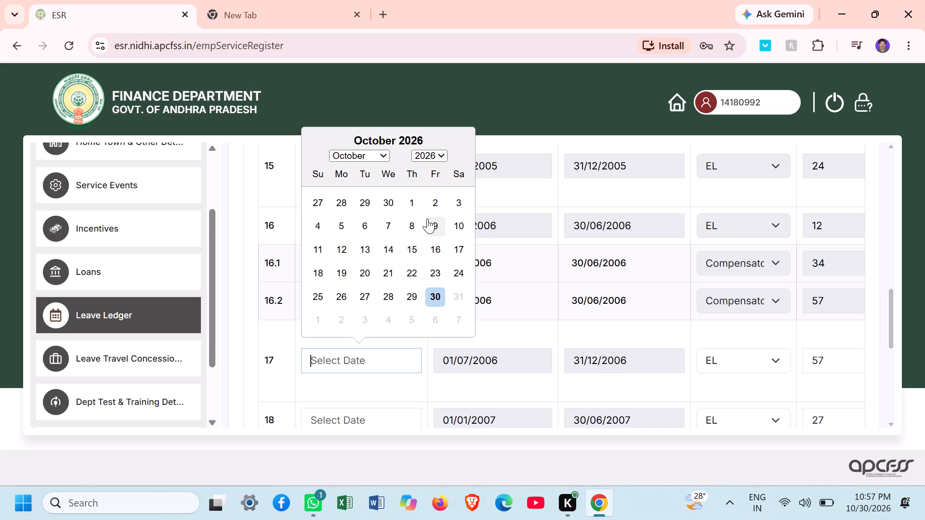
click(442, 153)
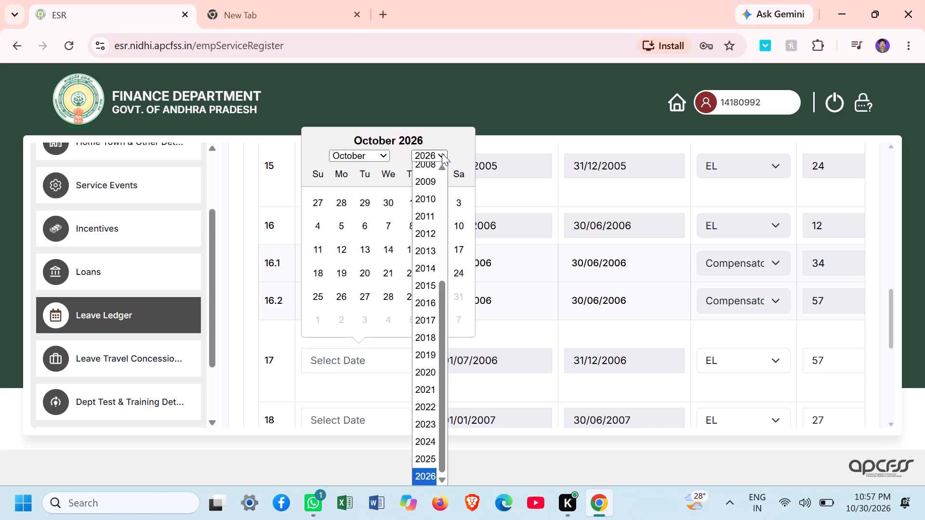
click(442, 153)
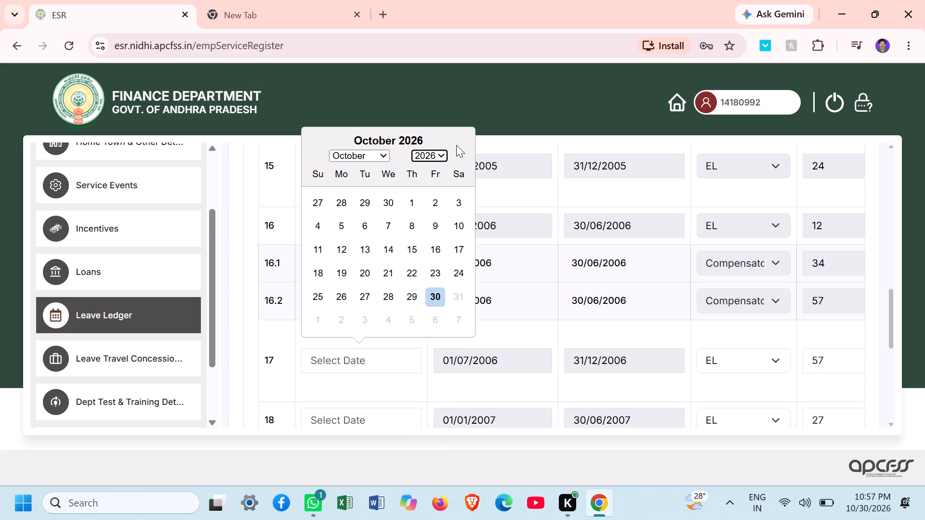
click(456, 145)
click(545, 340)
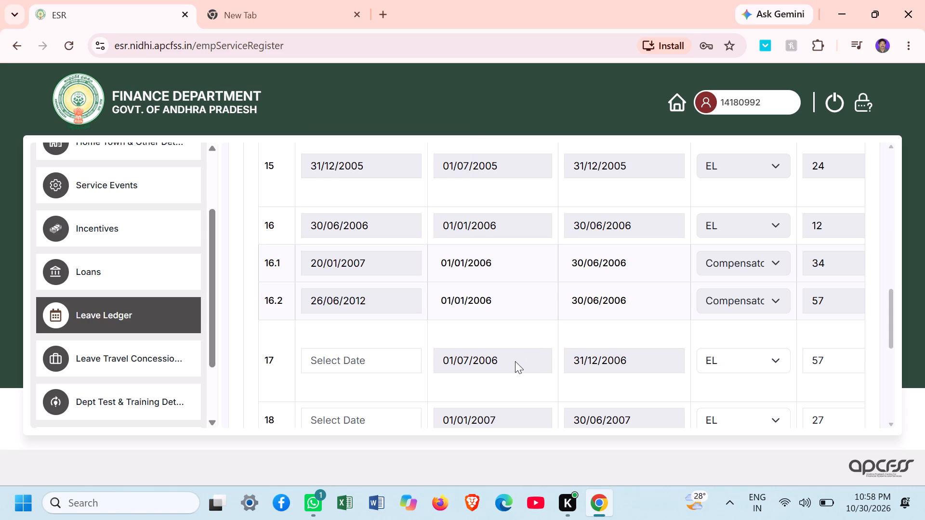
Set the SR entry date in EL row 17 to 31/12/2006.
click(362, 363)
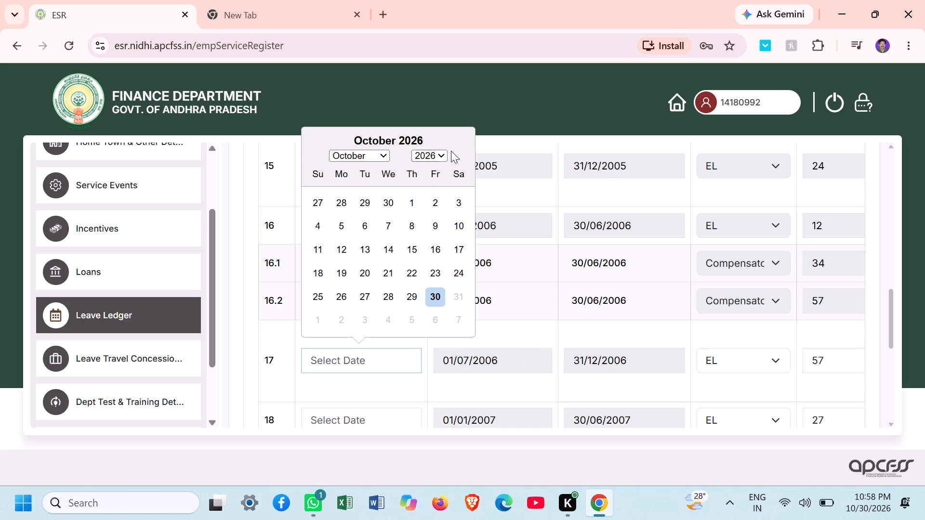
click(444, 154)
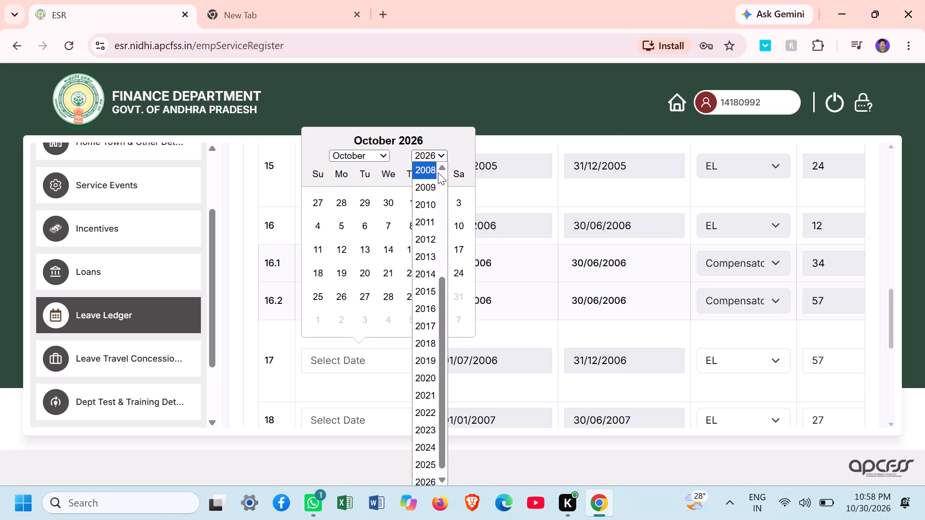
click(440, 172)
click(440, 172)
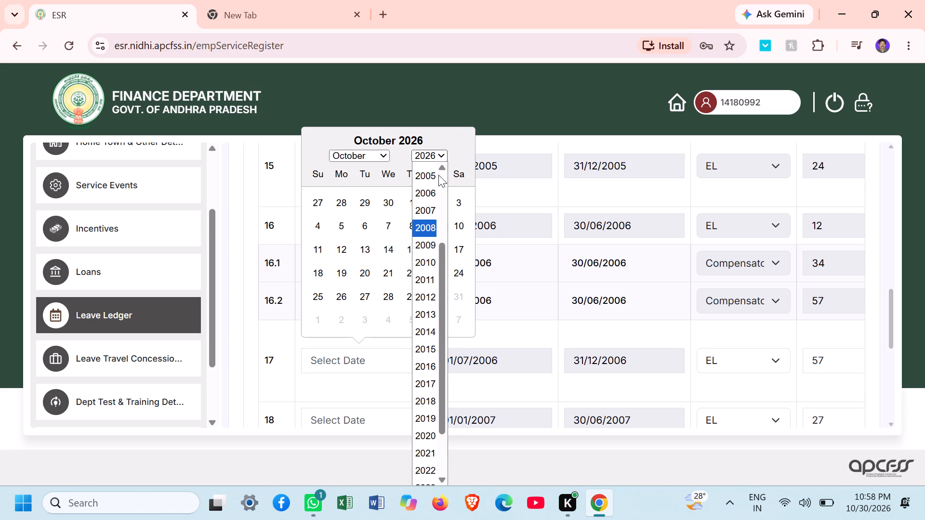
click(430, 189)
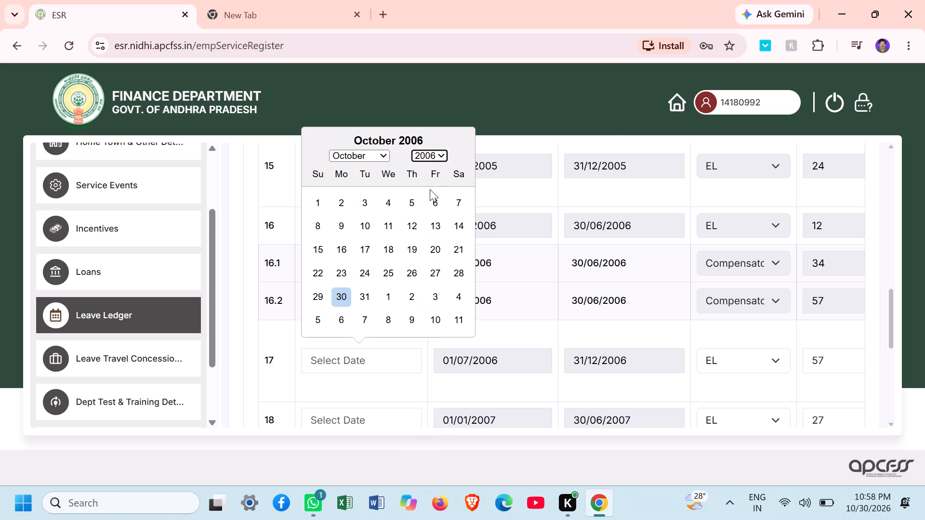
drag(430, 189, 393, 170)
click(393, 170)
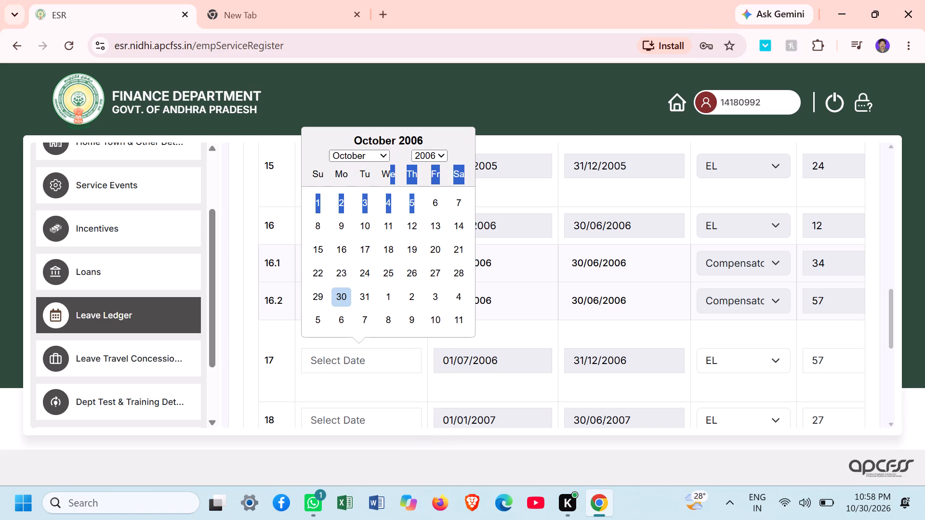
click(385, 155)
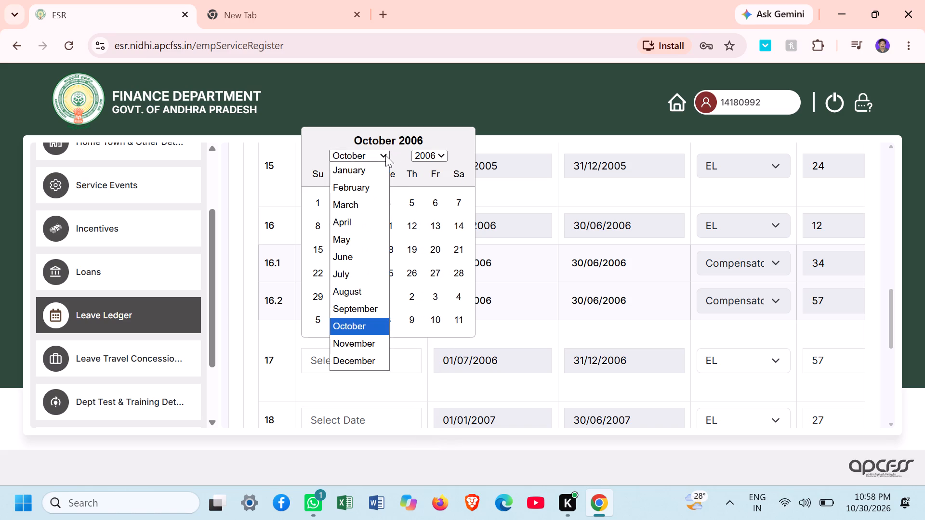
click(373, 359)
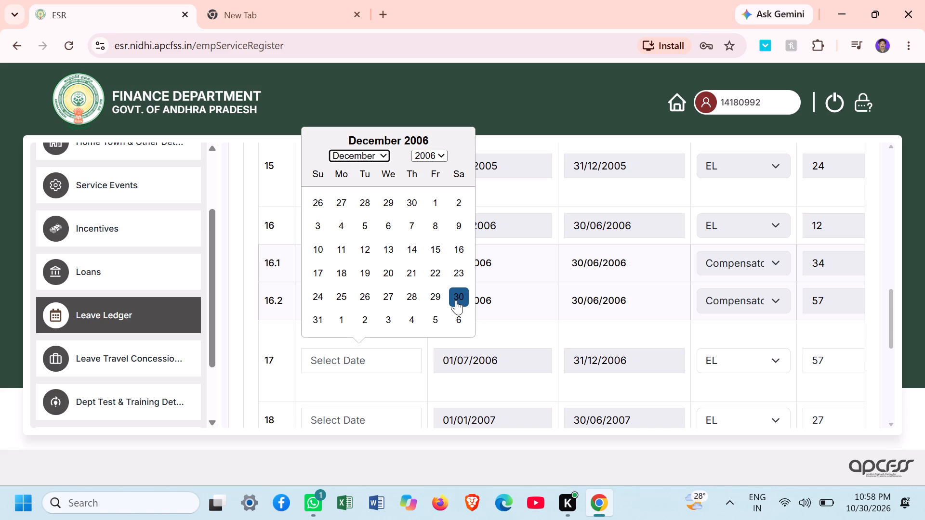
click(314, 316)
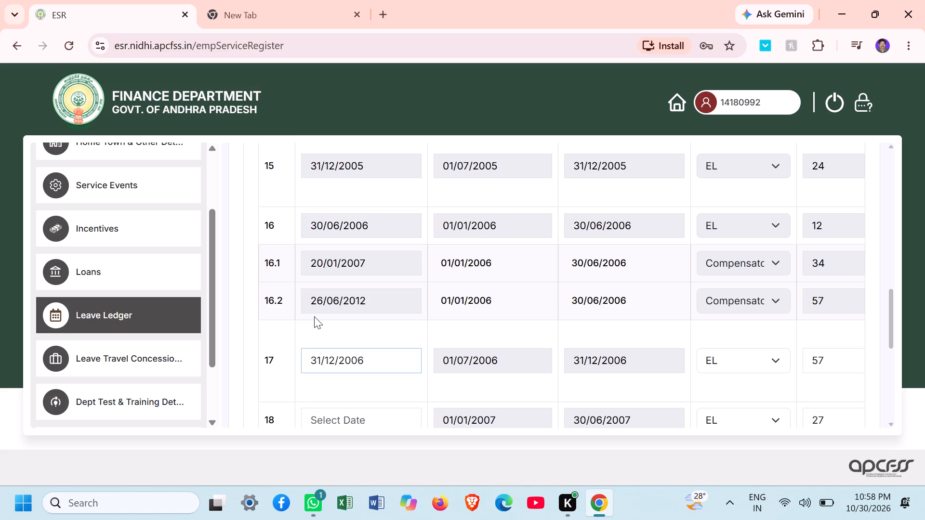
Enter 3 as the leaves earned in EL row 17 for the period 01/07/2006 to 31/12/2006.
click(852, 361)
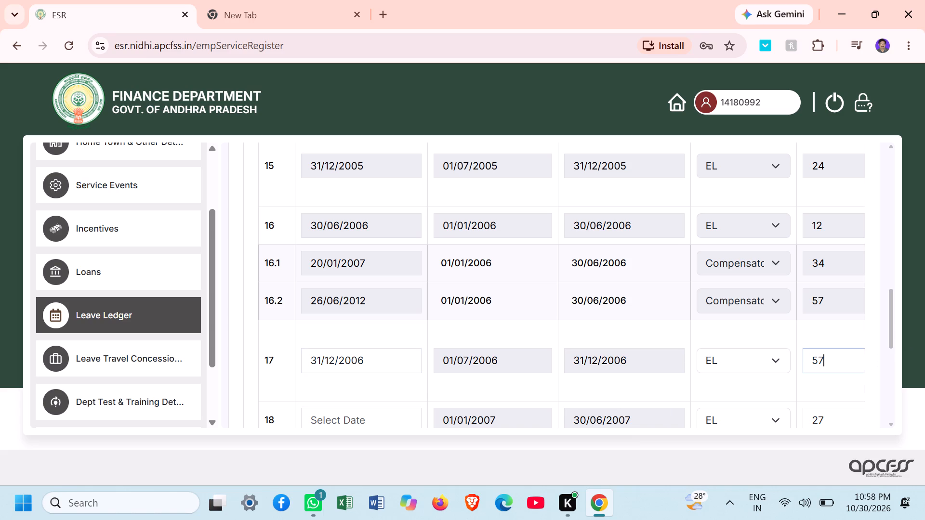
click(659, 360)
key(Right)
key(Right)
key(Right)
key(Right)
key(Right)
key(Right)
key(Right)
key(Right)
key(Right)
key(Right)
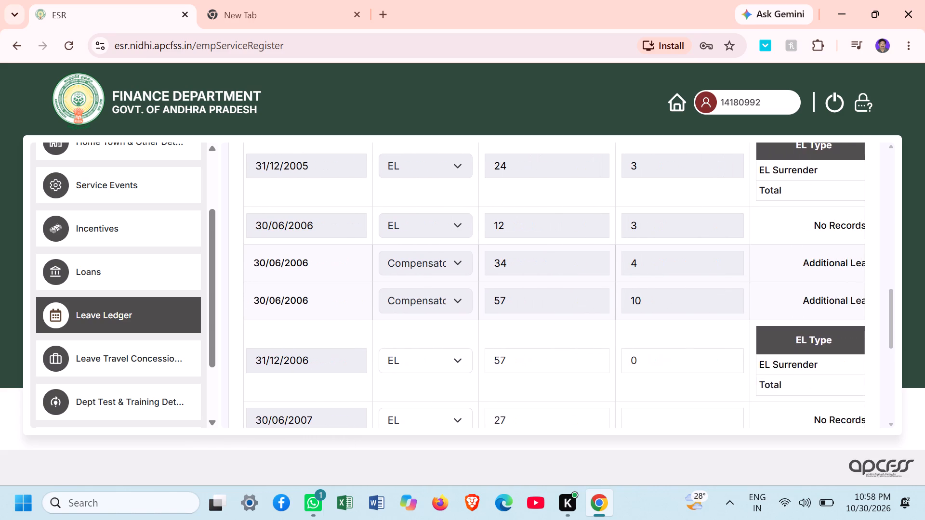
key(Right)
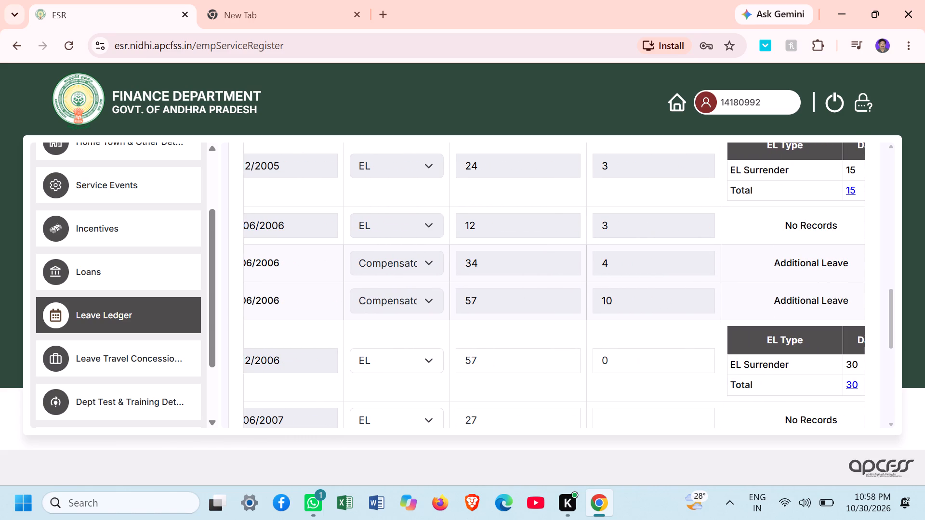
click(622, 365)
key(3)
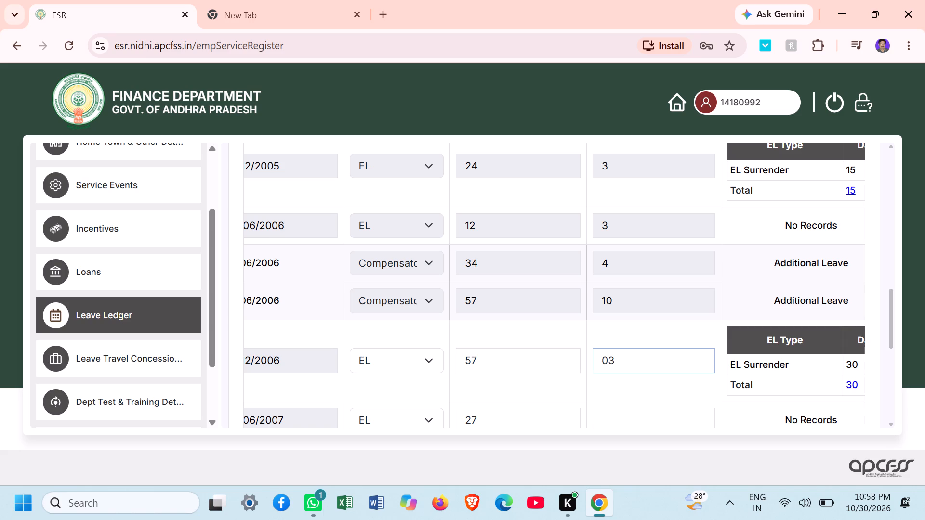
Save the earned leave entry in row 17 of the EL ledger.
click(742, 349)
key(Right)
key(Right)
key(Right)
key(Right)
key(Right)
key(Right)
key(Right)
key(Right)
key(Right)
key(Right)
key(Right)
key(Right)
key(Right)
key(Right)
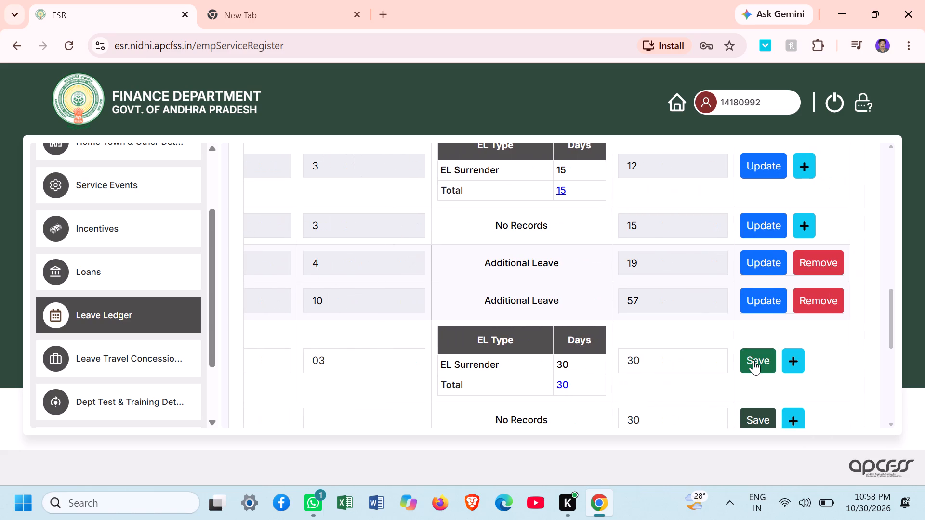
click(753, 360)
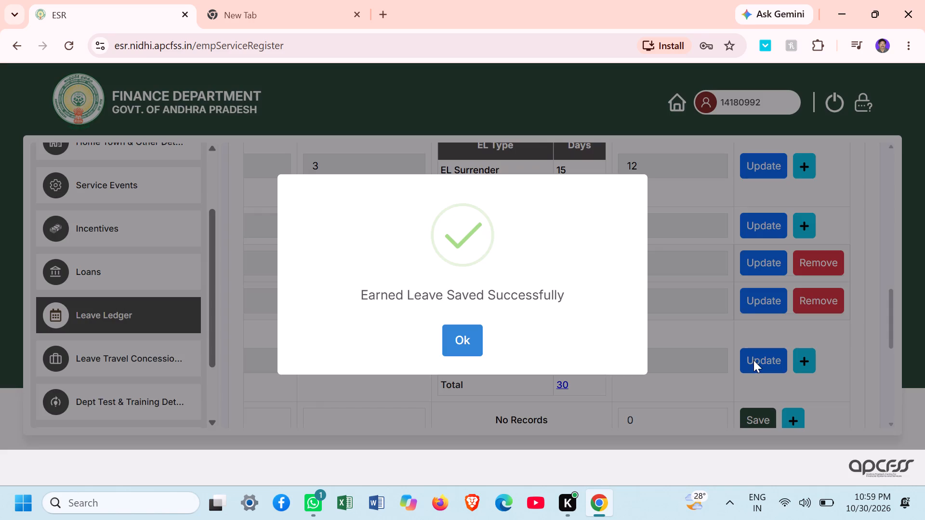
click(474, 341)
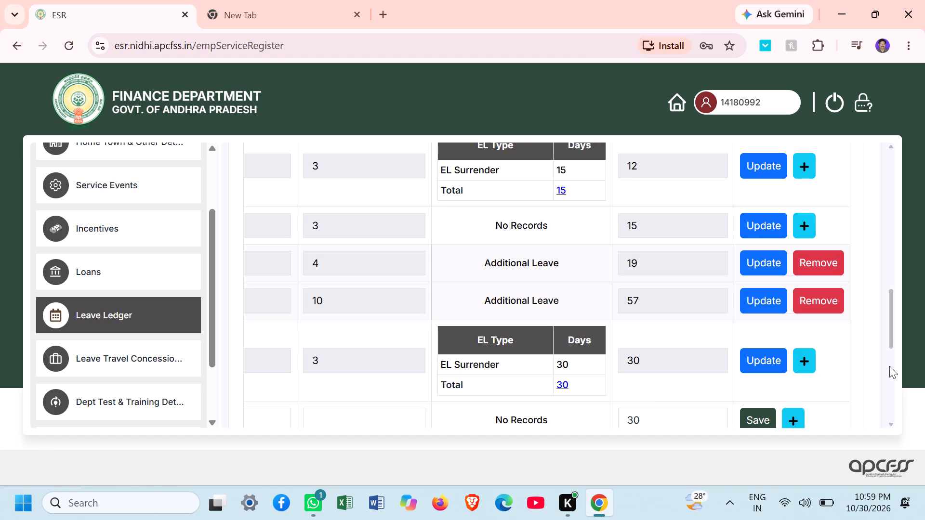
Set the SR entry date in EL row 18 to 30/06/2007.
key(Left)
click(363, 363)
key(Left)
key(Left)
key(Left)
key(Left)
key(Left)
key(Left)
key(Left)
key(Left)
key(Left)
key(Left)
key(Left)
key(Left)
key(Left)
key(Left)
key(Left)
key(Left)
key(Left)
key(Left)
key(Left)
key(Left)
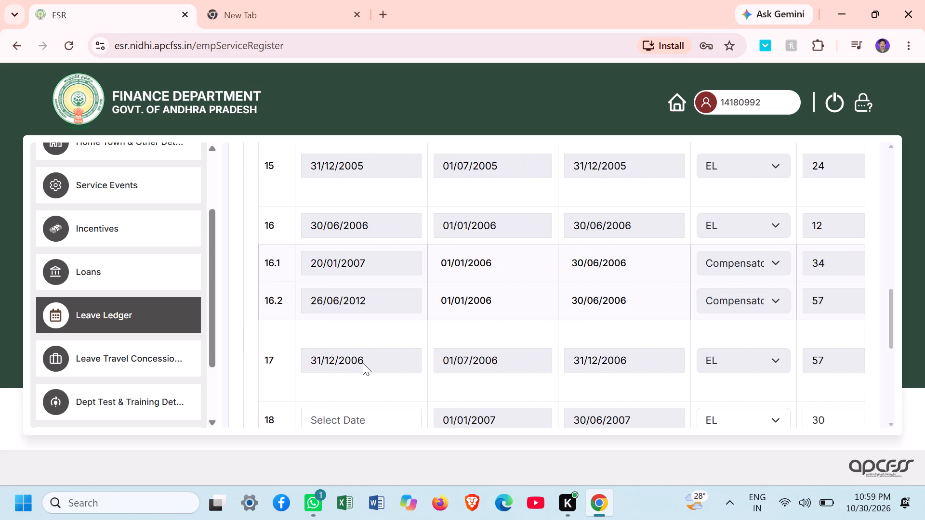
key(Down)
key(Down)
key(Down)
key(Down)
key(Down)
key(Down)
key(Down)
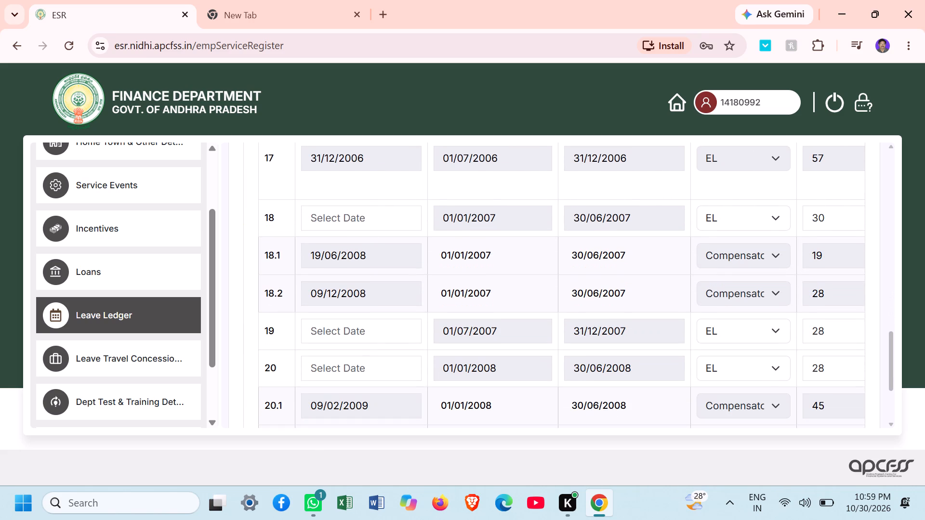
click(367, 223)
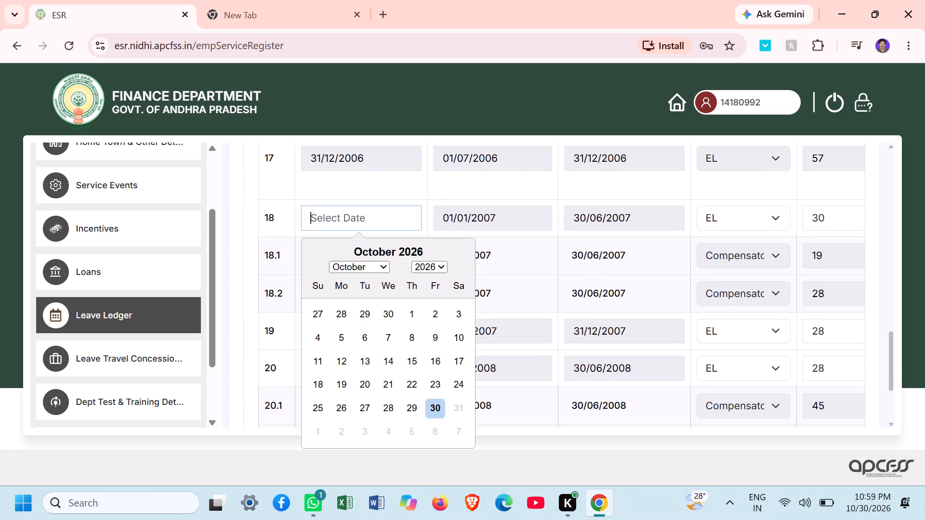
click(442, 266)
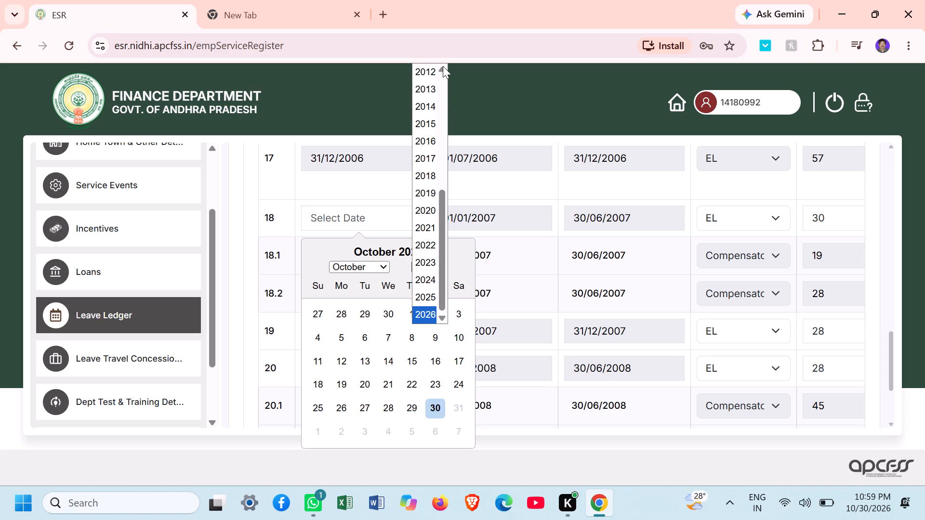
click(442, 66)
click(442, 66)
click(442, 66)
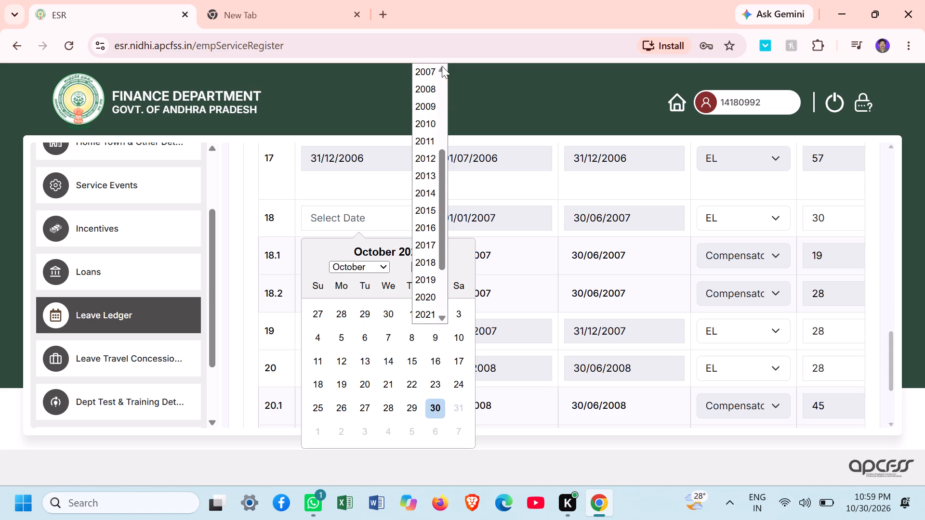
click(428, 72)
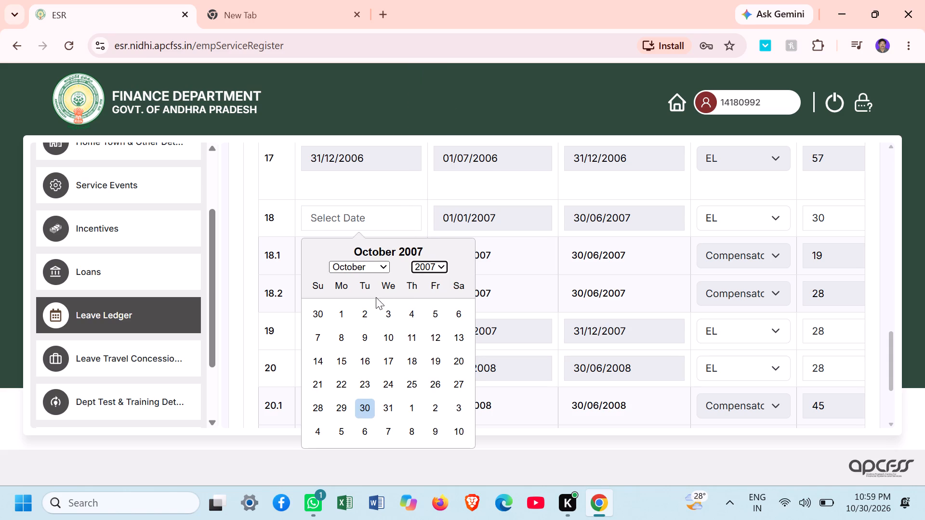
click(384, 268)
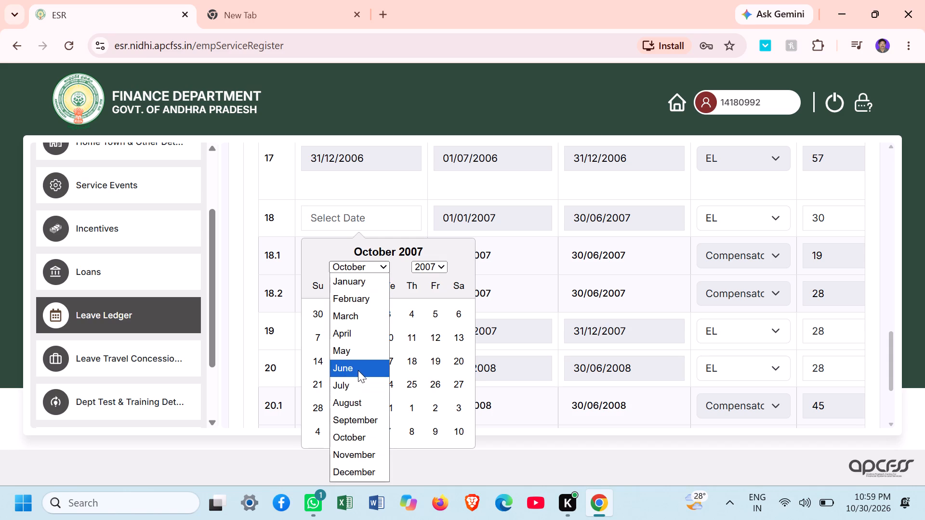
click(358, 370)
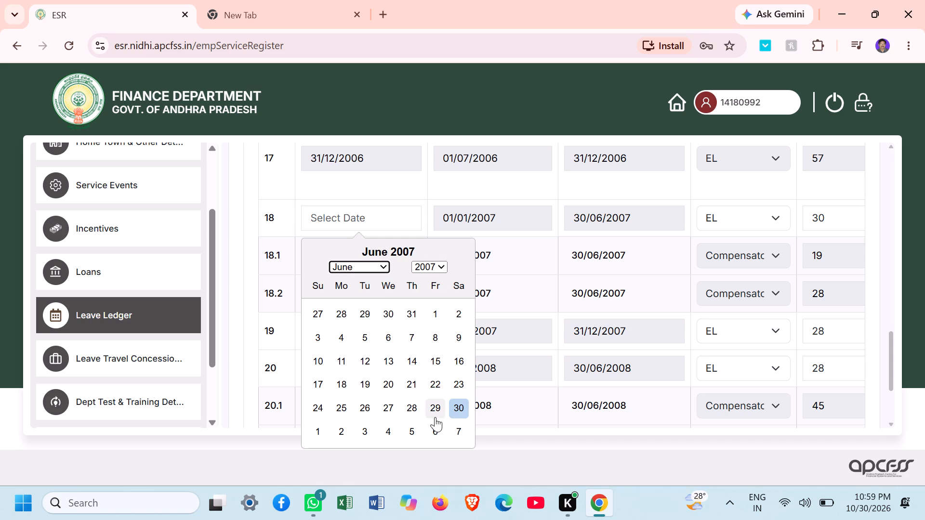
click(458, 411)
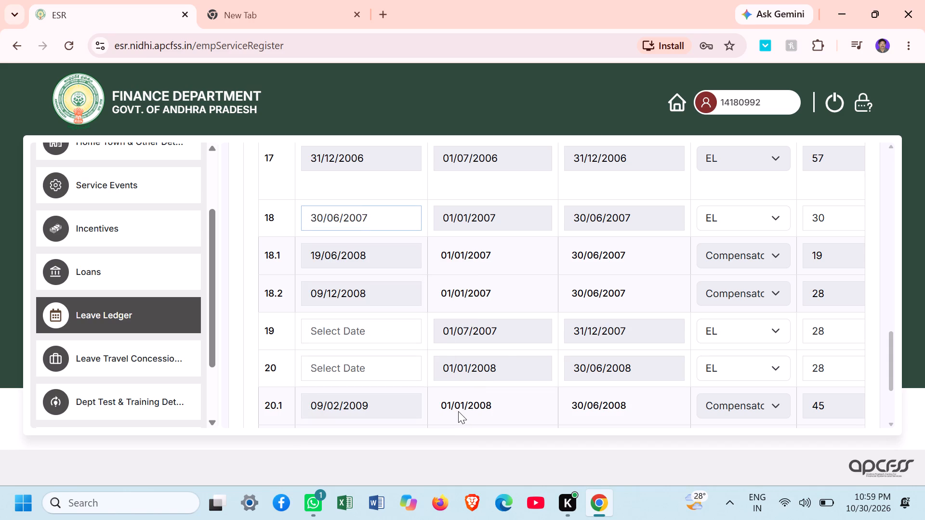
Enter 3 as the leaves earned in EL row 18 for the period 01/01/2007 to 30/06/2007.
click(674, 223)
key(Right)
key(Right)
key(Right)
key(Right)
key(Right)
key(Right)
key(Right)
key(Right)
key(Right)
key(Right)
key(Right)
key(Right)
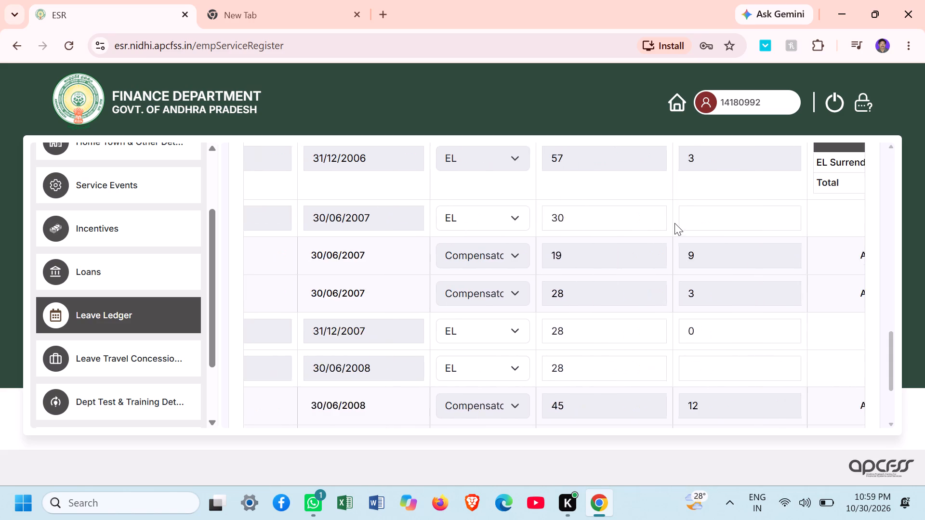
click(674, 223)
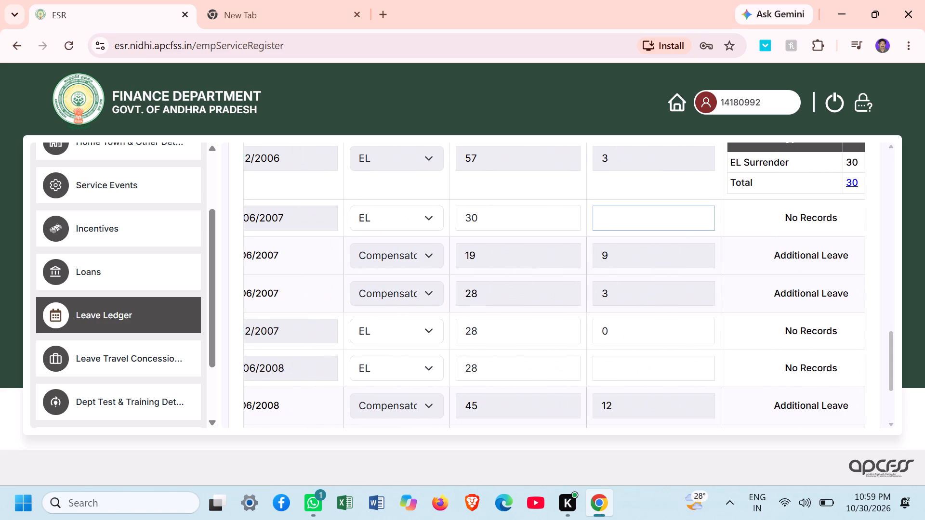
key(3)
key(Right)
Save the earned leave entry in row 18 of the EL ledger.
click(785, 210)
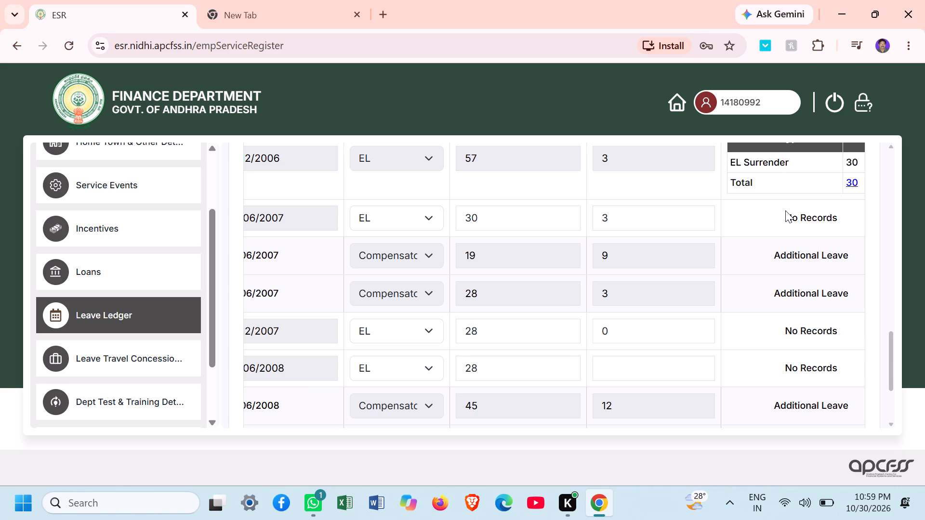
key(Right)
key(Right)
key(Right)
key(Right)
key(Right)
key(Right)
key(Right)
key(Right)
key(Right)
key(Right)
key(Right)
key(Right)
key(Right)
key(Right)
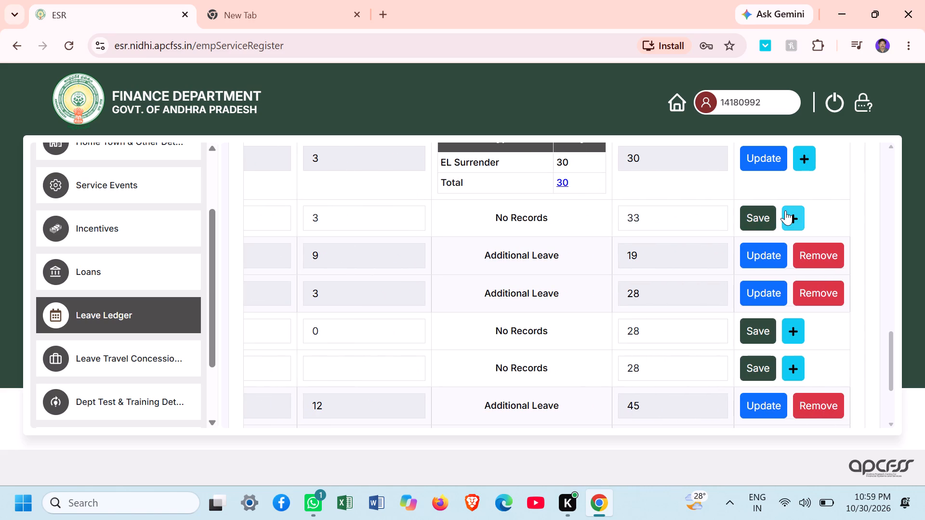
click(743, 220)
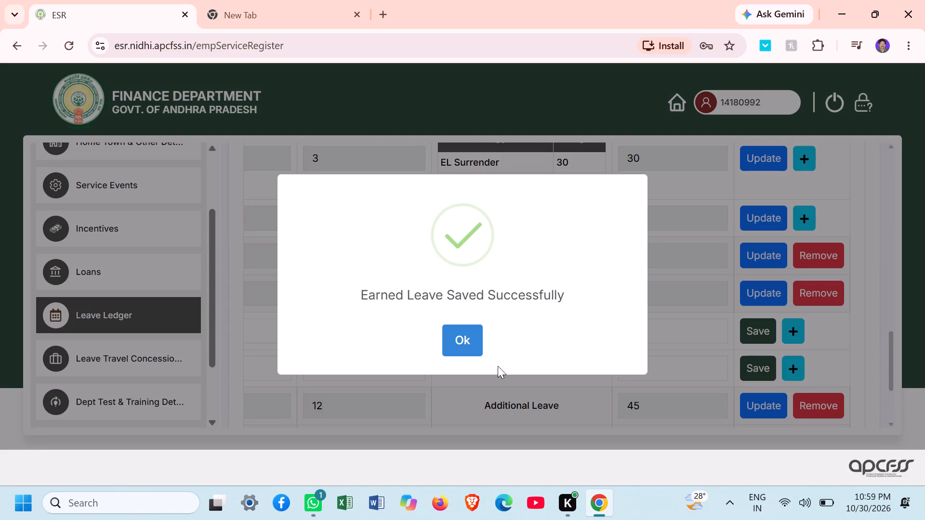
click(465, 334)
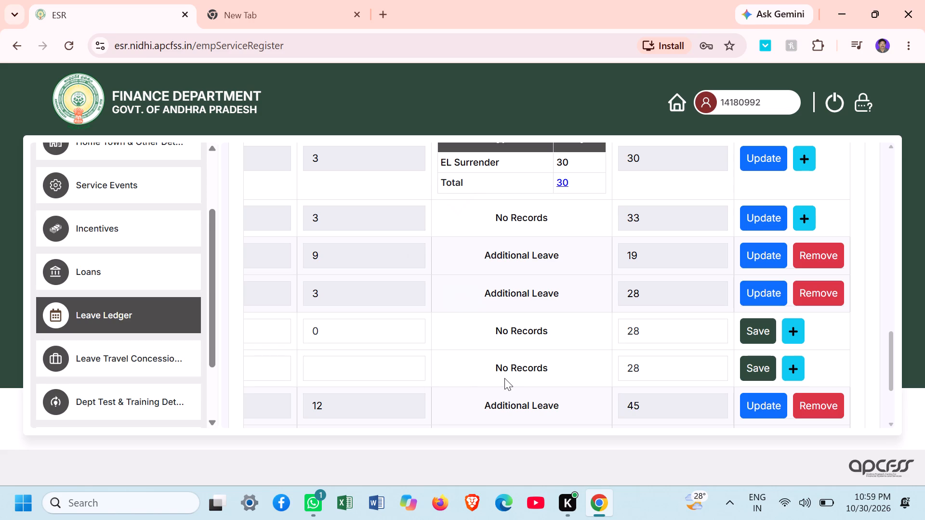
Set the SR entry date in EL row 19 to 31/12/2007.
key(Left)
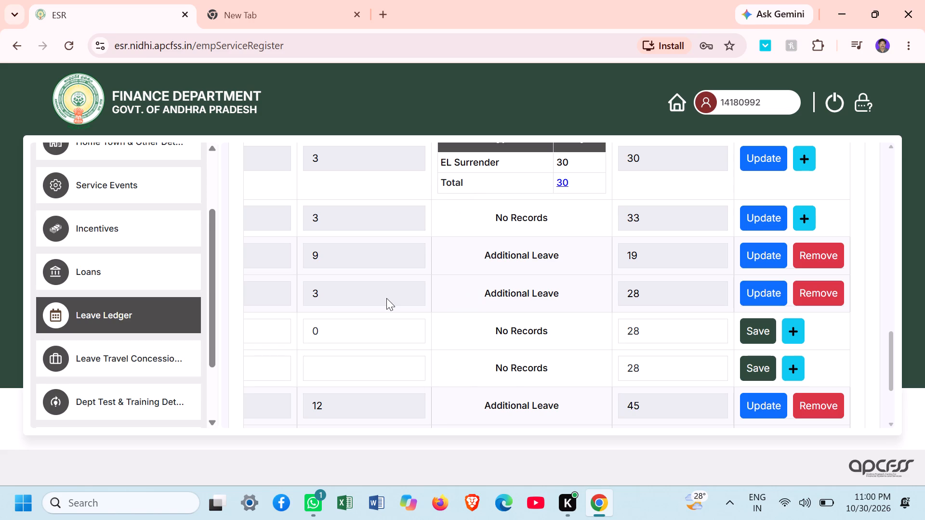
click(386, 298)
key(Left)
key(Left)
key(Left)
key(Left)
key(Left)
key(Left)
key(Left)
key(Left)
key(Left)
key(Left)
key(Left)
key(Left)
key(Left)
key(Left)
key(Left)
key(Left)
key(Left)
key(Left)
key(Left)
key(Left)
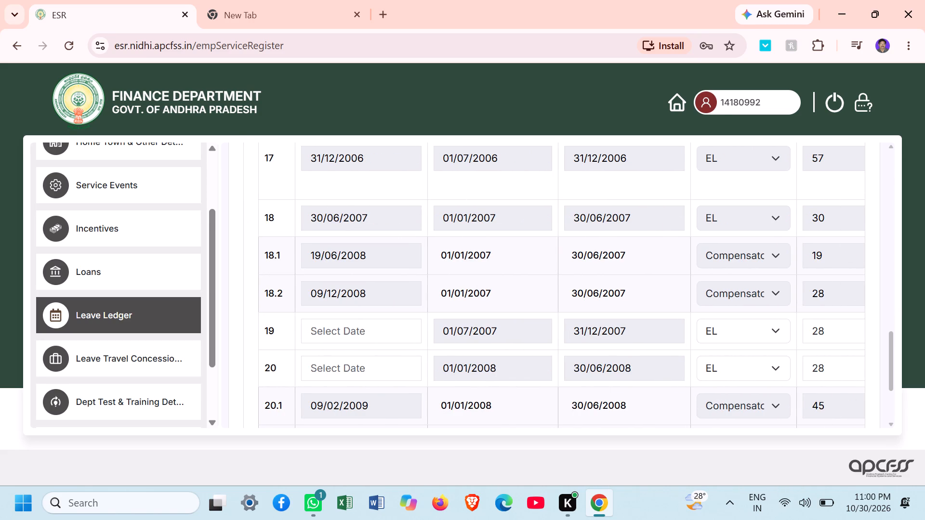
click(385, 328)
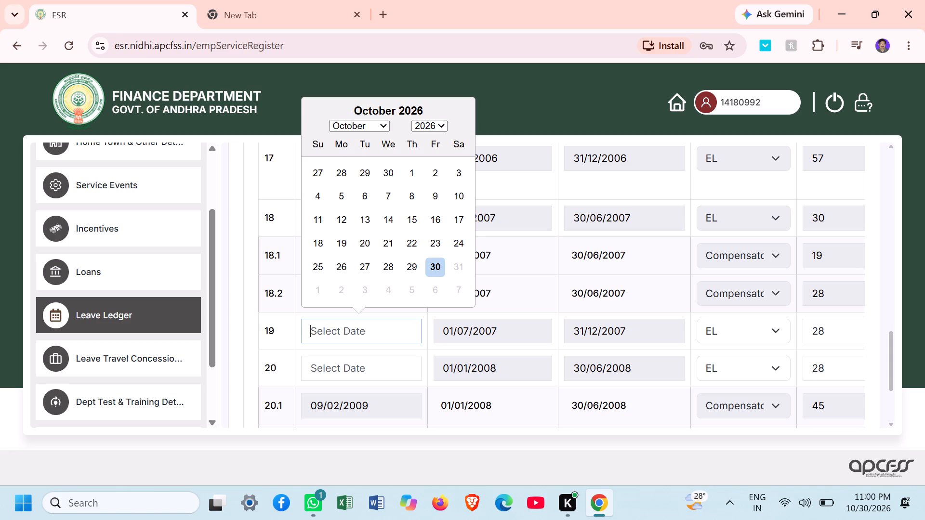
click(442, 124)
click(423, 140)
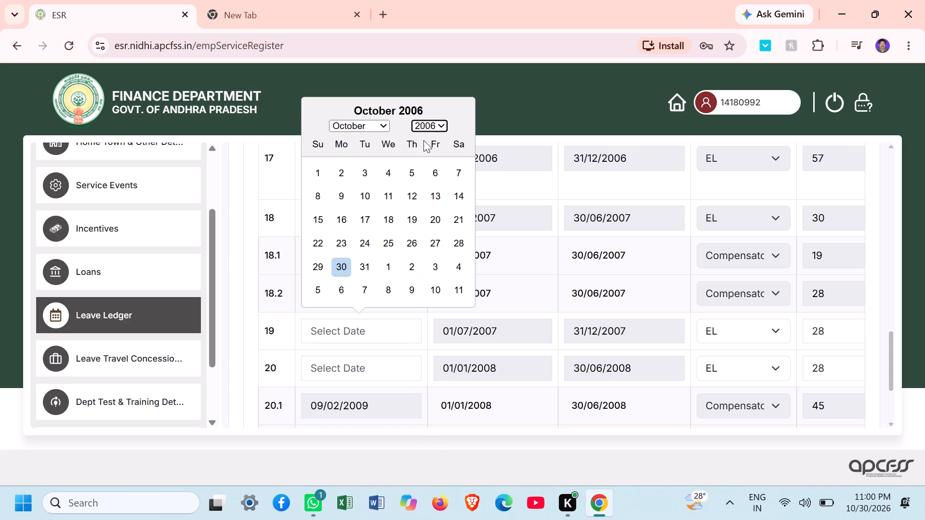
click(436, 125)
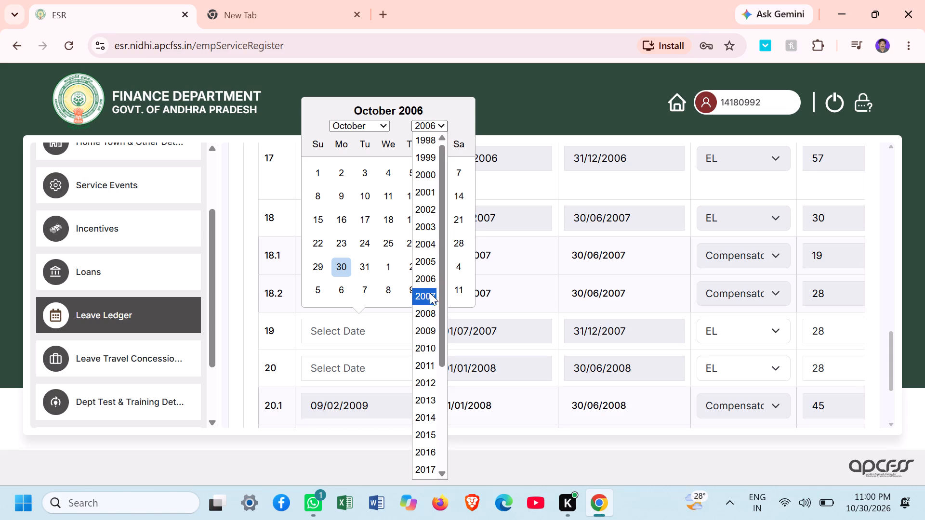
click(428, 297)
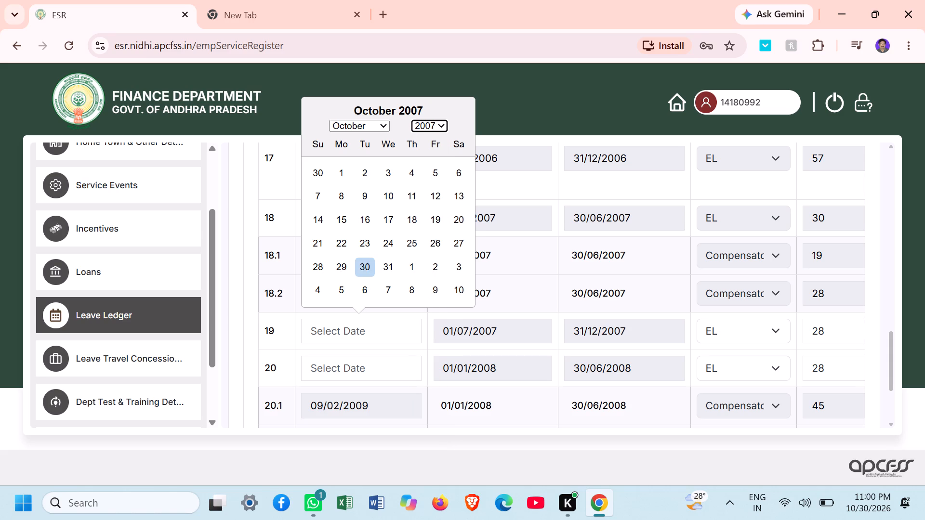
click(383, 128)
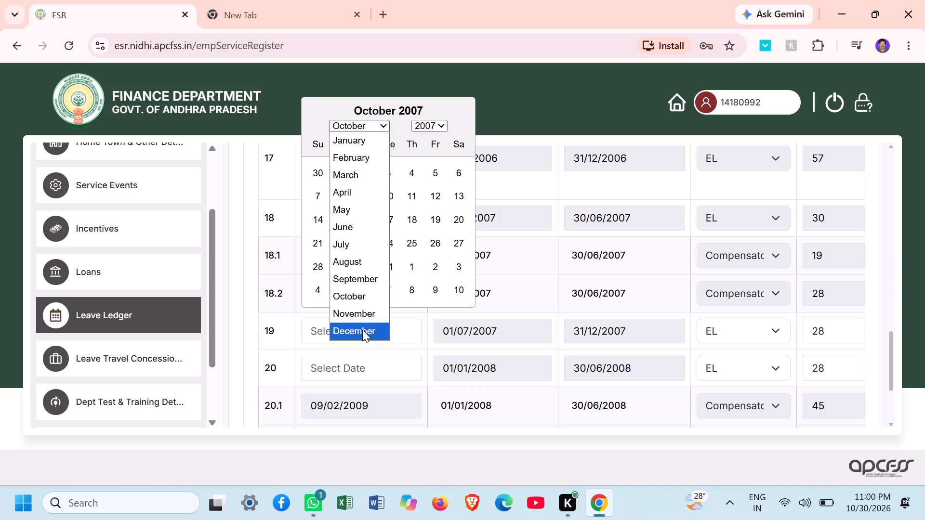
click(362, 330)
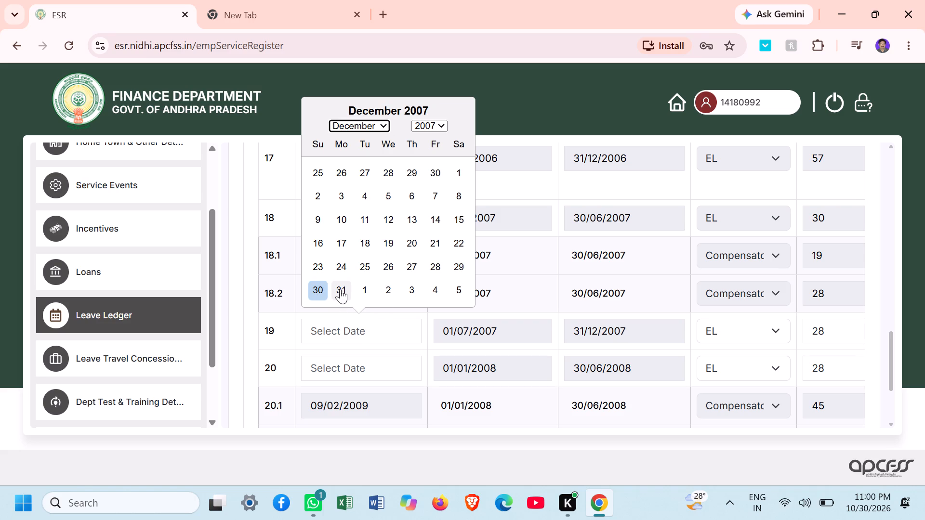
click(340, 289)
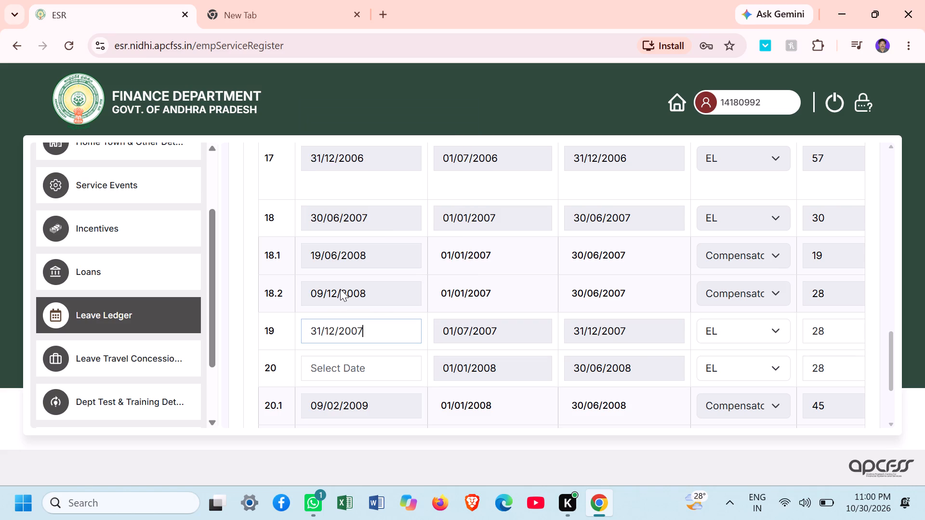
Enter 3 as the leaves earned in EL row 19 for the period 01/07/2007 to 31/12/2007.
click(675, 329)
key(Right)
key(Right)
key(Right)
key(Right)
key(Right)
key(Right)
key(Right)
key(Right)
key(Right)
key(Right)
key(Right)
key(Right)
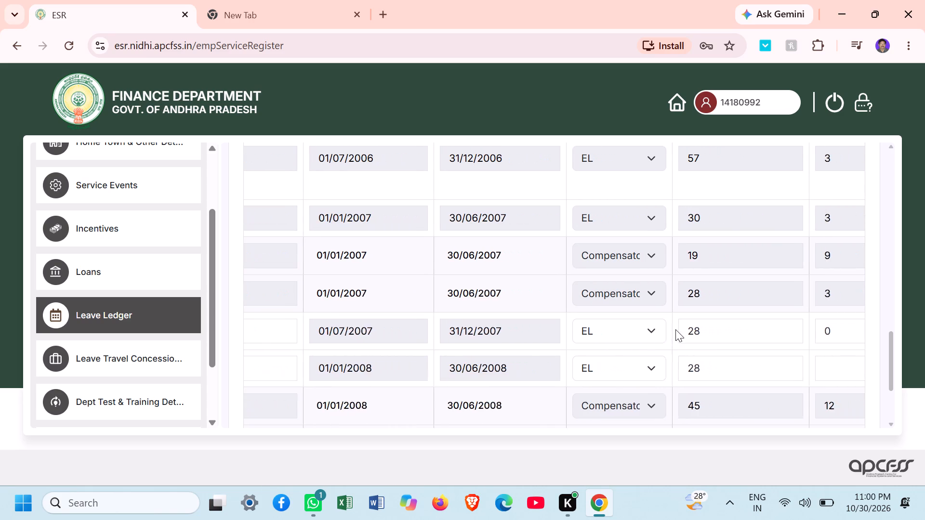
click(634, 332)
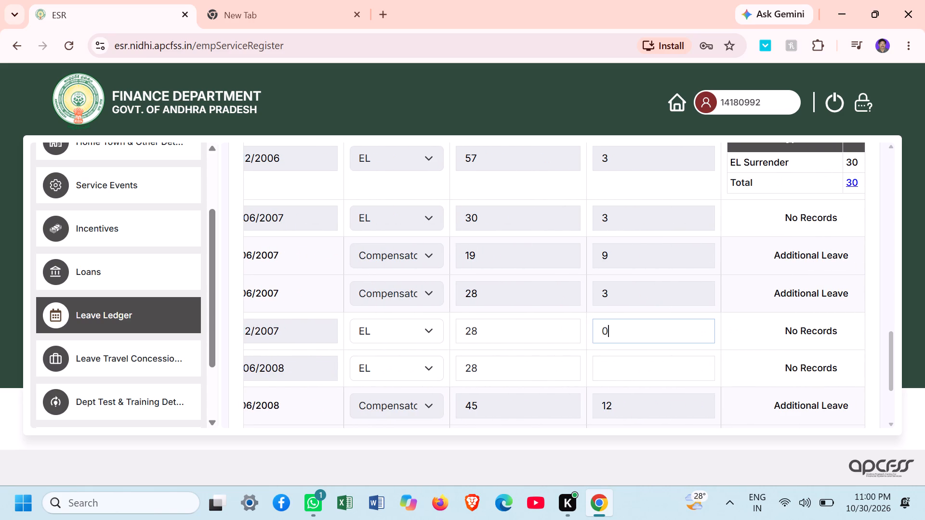
key(BackSpace)
key(3)
Save the earned leave entry in row 19 of the EL ledger.
click(735, 333)
key(Right)
key(Right)
key(Right)
key(Right)
key(Right)
key(Right)
key(Right)
key(Right)
key(Right)
key(Right)
key(Right)
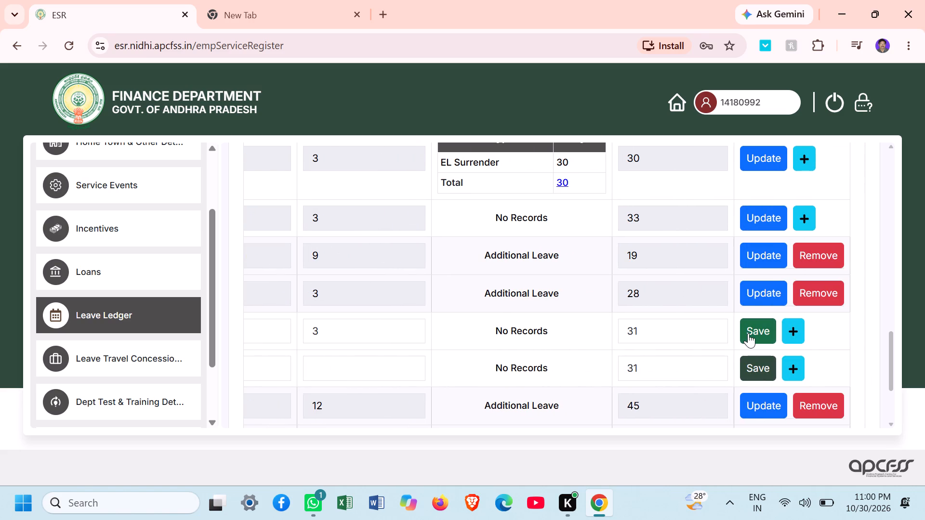
click(748, 333)
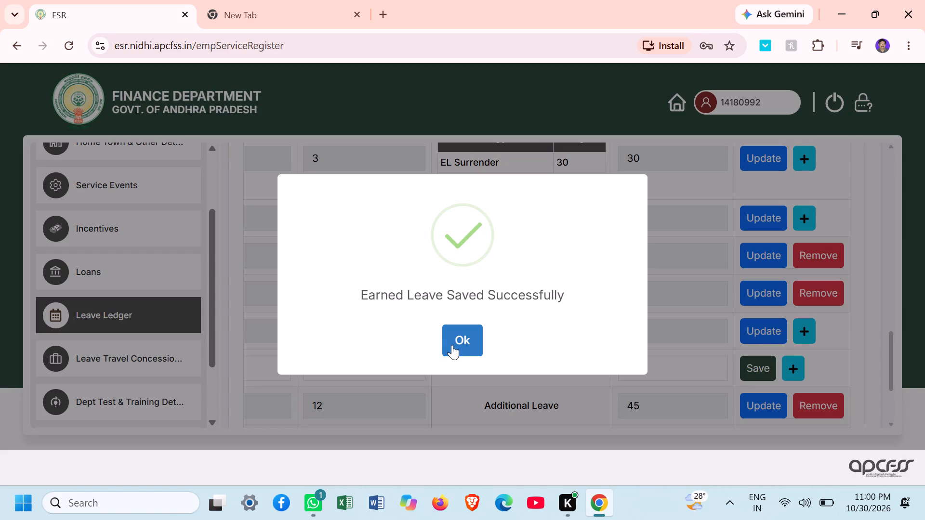
click(452, 345)
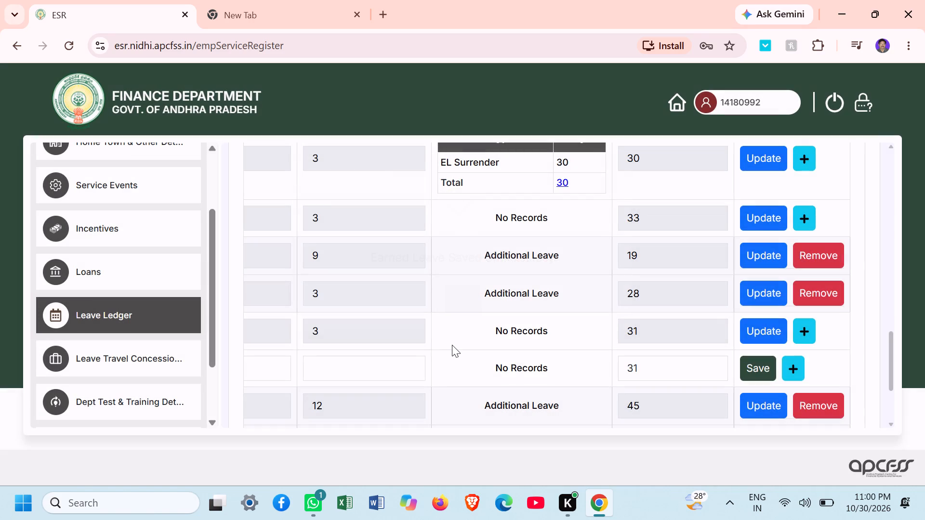
Set the SR entry date in EL row 20 to 30/06/2008.
key(Left)
key(Left)
key(Left)
key(Left)
key(Left)
key(Left)
click(396, 341)
key(Left)
key(Left)
key(Left)
key(Left)
key(Left)
key(Left)
key(Left)
key(Left)
key(Left)
key(Left)
key(Left)
key(Left)
key(Left)
key(Left)
key(Left)
key(Left)
key(Left)
key(Left)
key(Left)
key(Left)
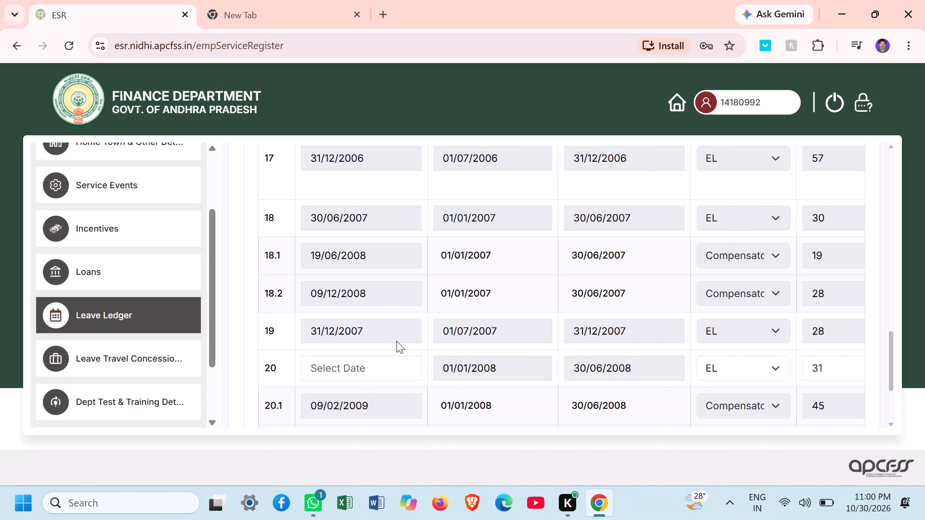
click(379, 368)
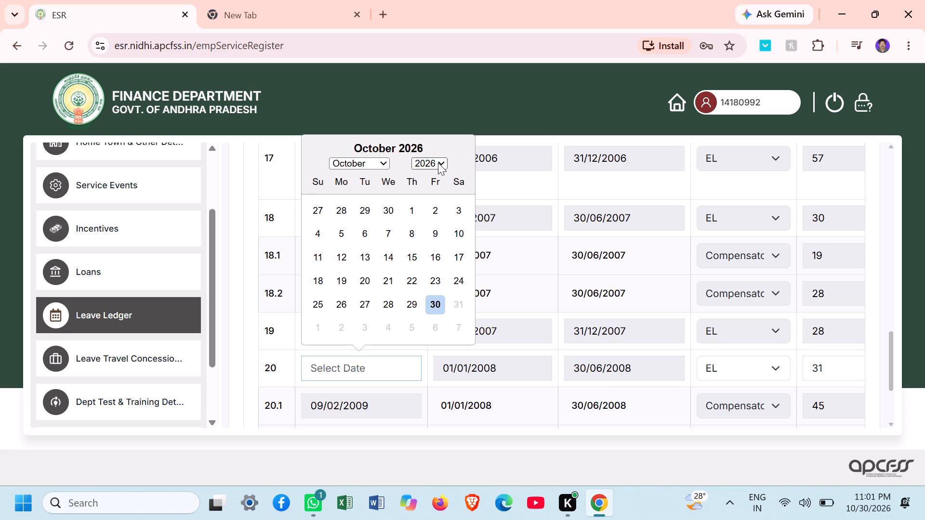
click(438, 163)
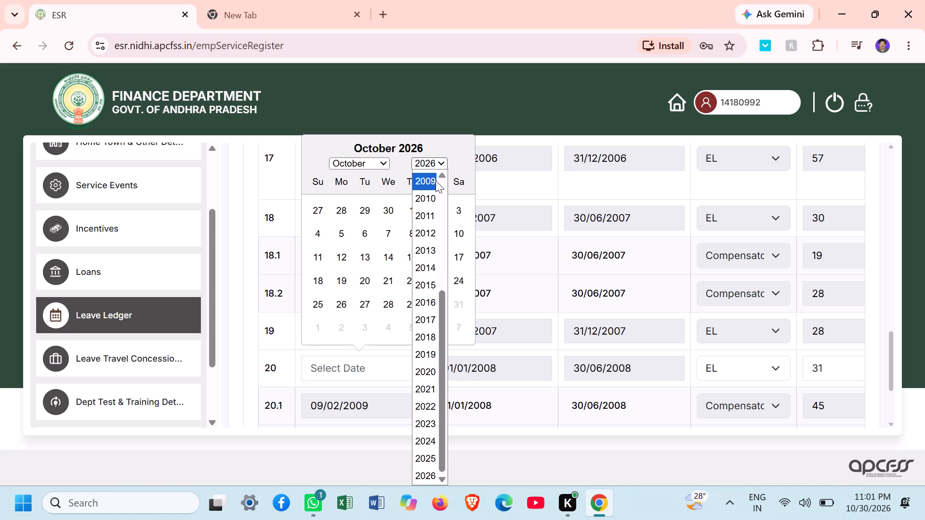
click(440, 176)
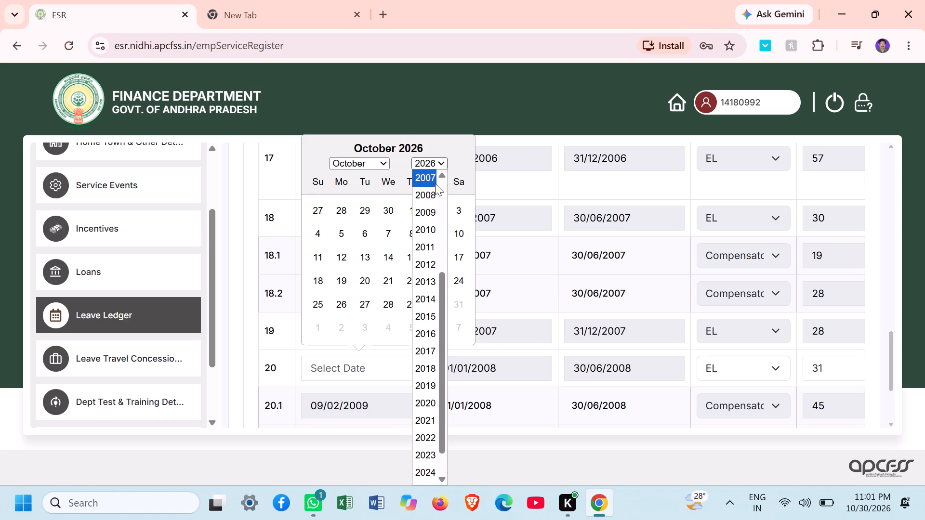
click(428, 200)
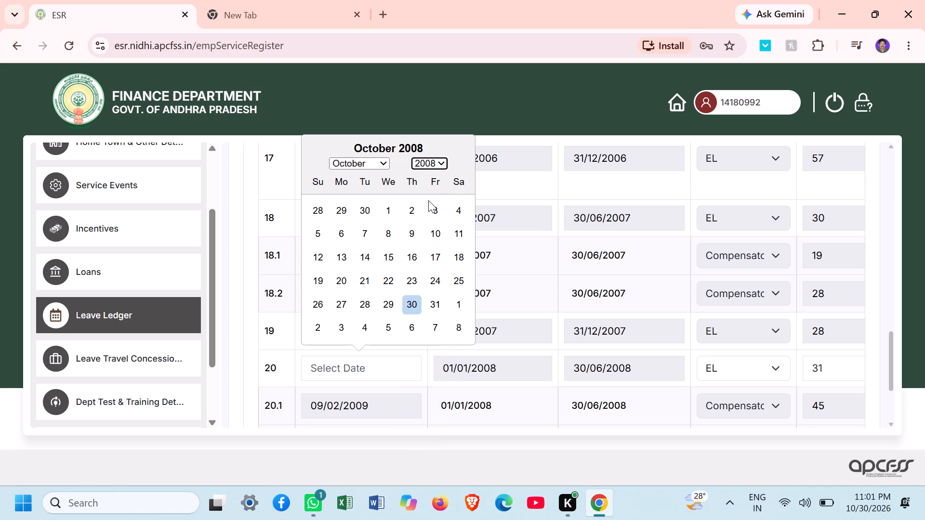
click(385, 163)
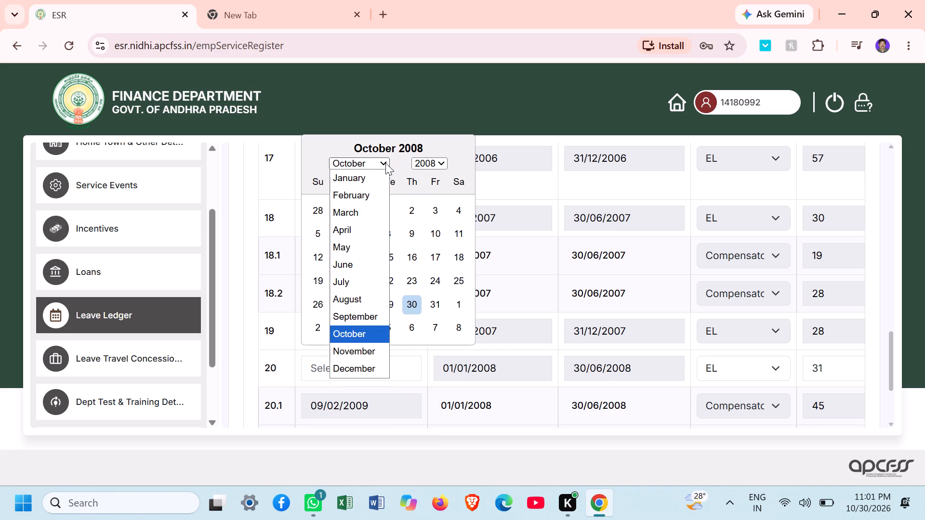
click(353, 261)
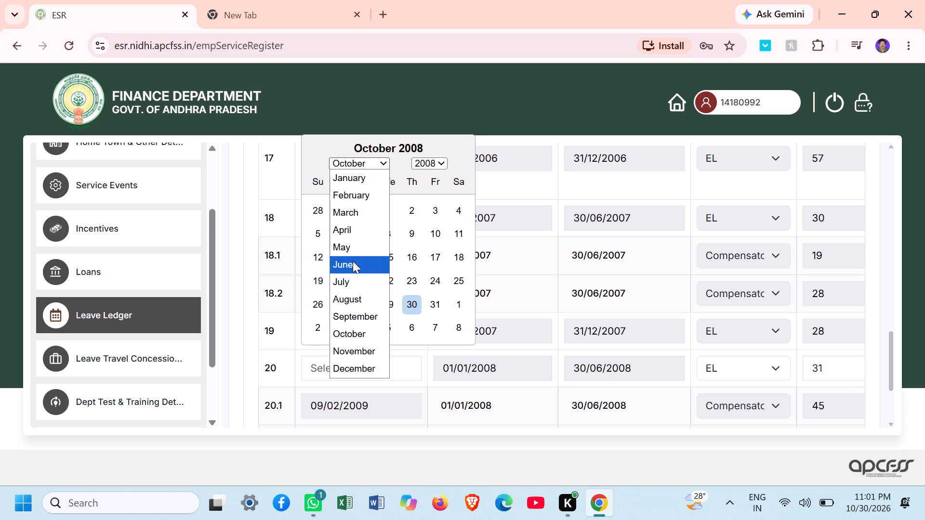
click(344, 304)
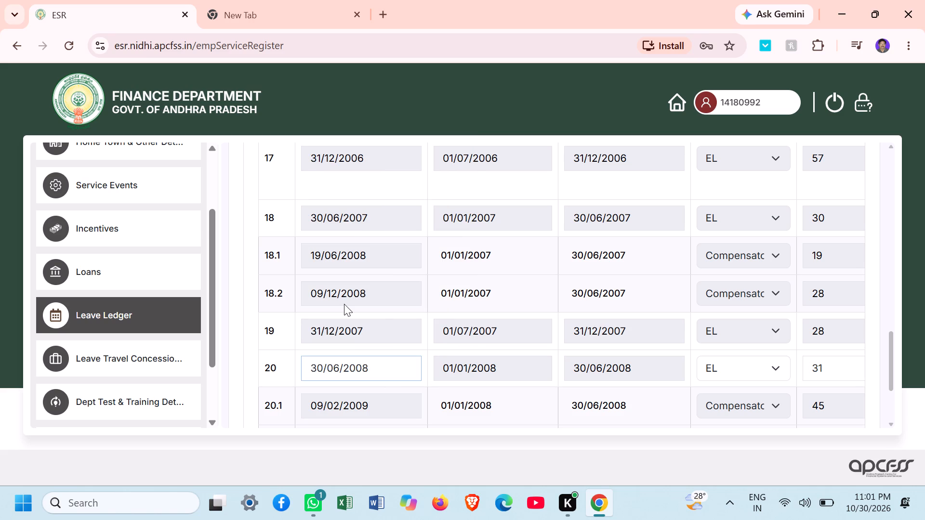
Enter 3 as the leaves earned in EL row 20 for the period 01/01/2008 to 30/06/2008.
click(637, 381)
key(Right)
key(Right)
key(Right)
key(Right)
key(Right)
key(Right)
key(Right)
key(Right)
key(Right)
key(Right)
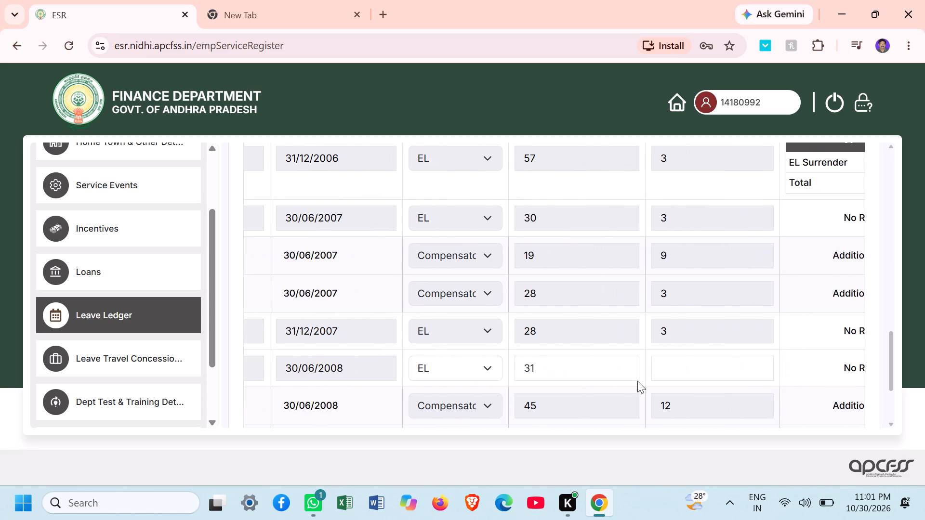
key(Right)
click(636, 377)
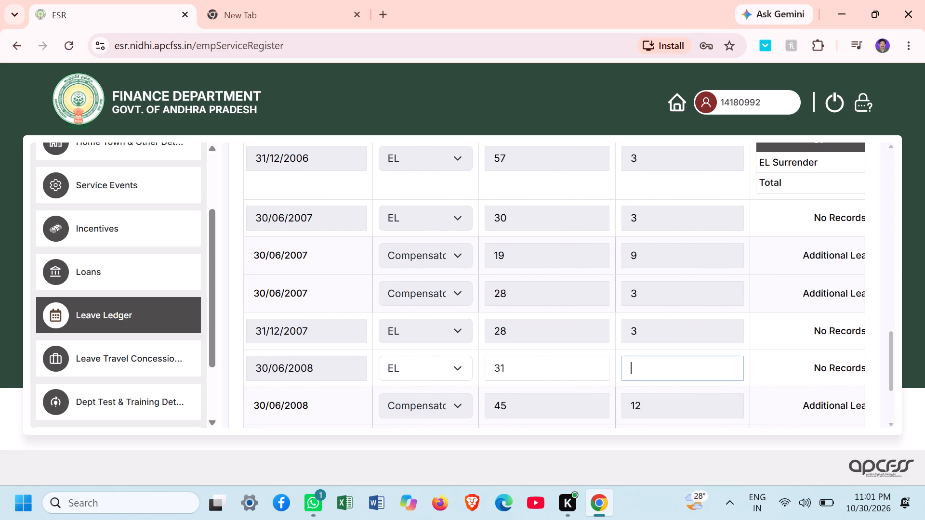
key(3)
key(Right)
click(788, 364)
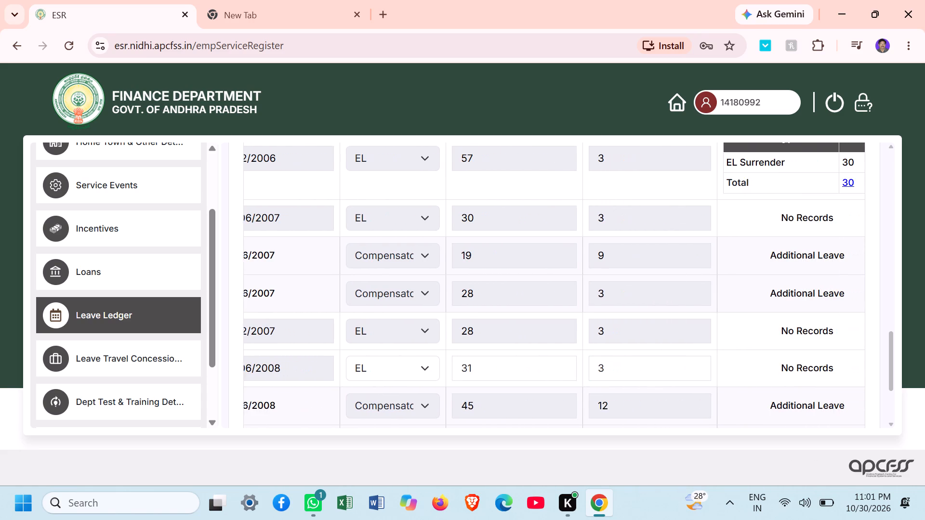
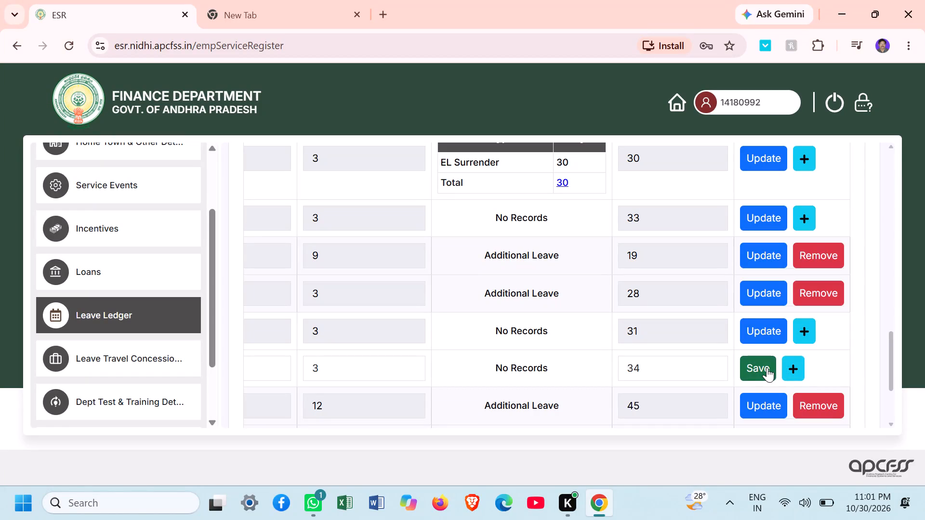
Save the earned leave entry in row 20 of the EL ledger.
click(767, 367)
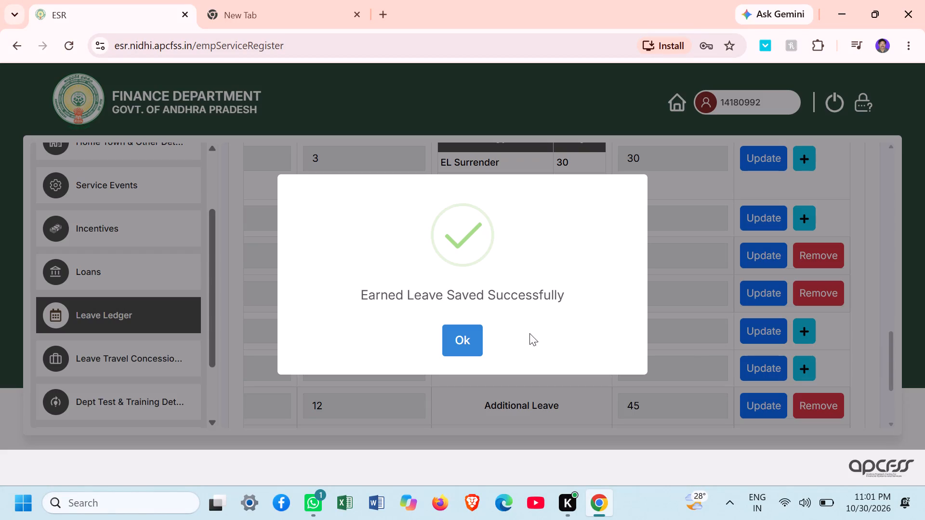
click(472, 335)
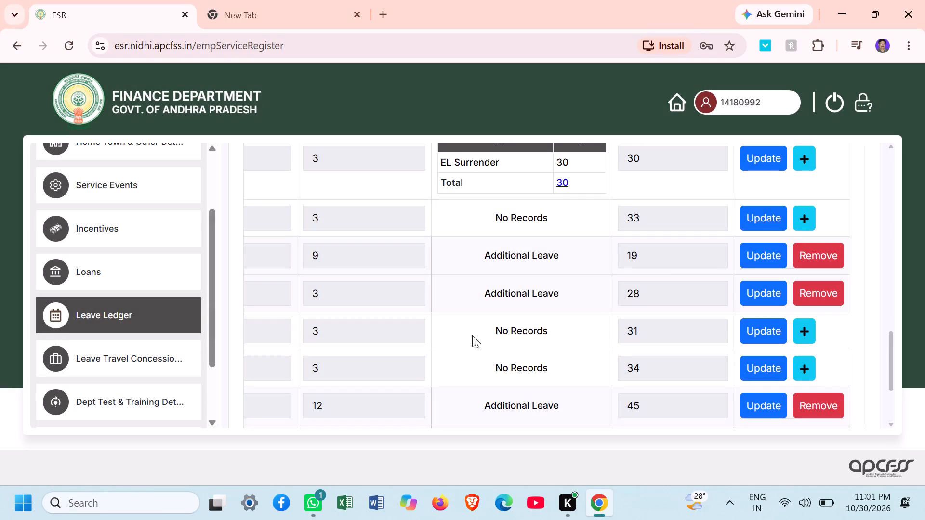
Examine the remaining EL ledger rows through 20.2, from their entry dates to their balances, for unsaved entries.
key(Left)
key(Left)
click(366, 400)
key(Left)
key(Left)
key(Left)
key(Left)
key(Left)
key(Left)
key(Left)
key(Left)
key(Left)
key(Left)
key(Left)
key(Left)
key(Left)
key(Left)
key(Left)
key(Left)
key(Left)
key(Left)
key(Left)
key(Left)
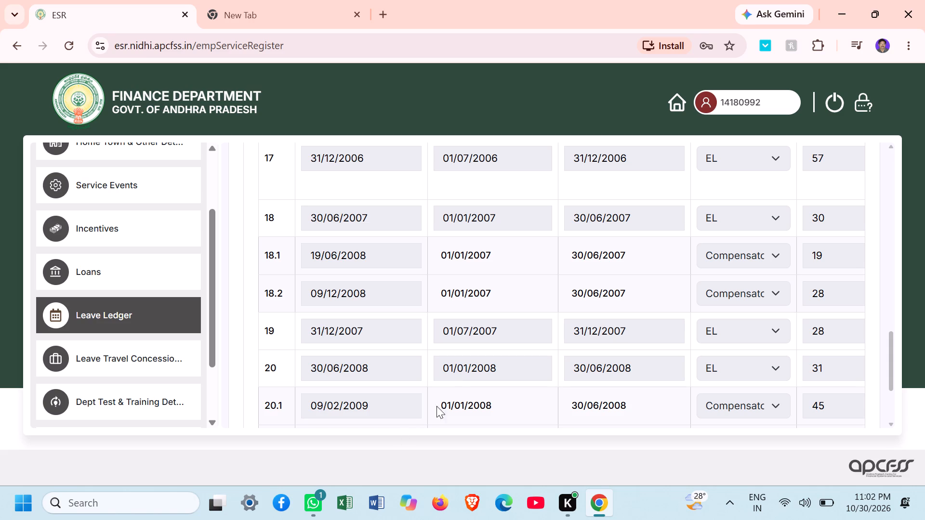
click(531, 404)
key(Down)
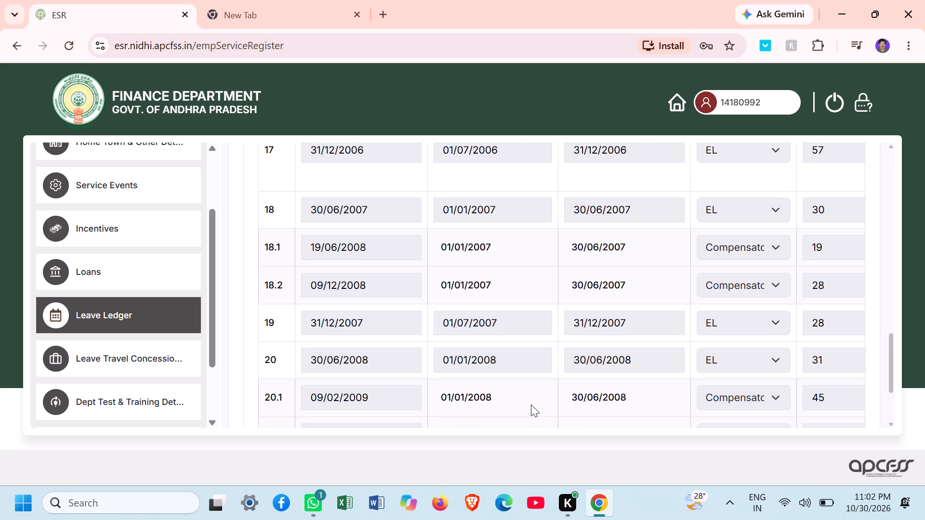
key(Down)
key(Down)
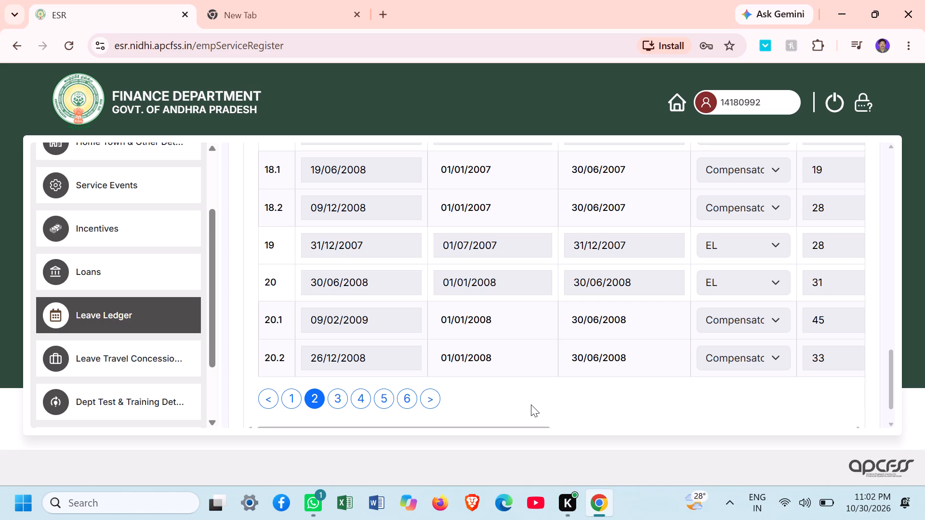
key(Right)
key(Right)
key(Right)
key(Right)
key(Right)
key(Right)
key(Right)
key(Right)
key(Right)
key(Right)
key(Right)
key(Right)
key(Right)
key(Right)
key(Right)
key(Right)
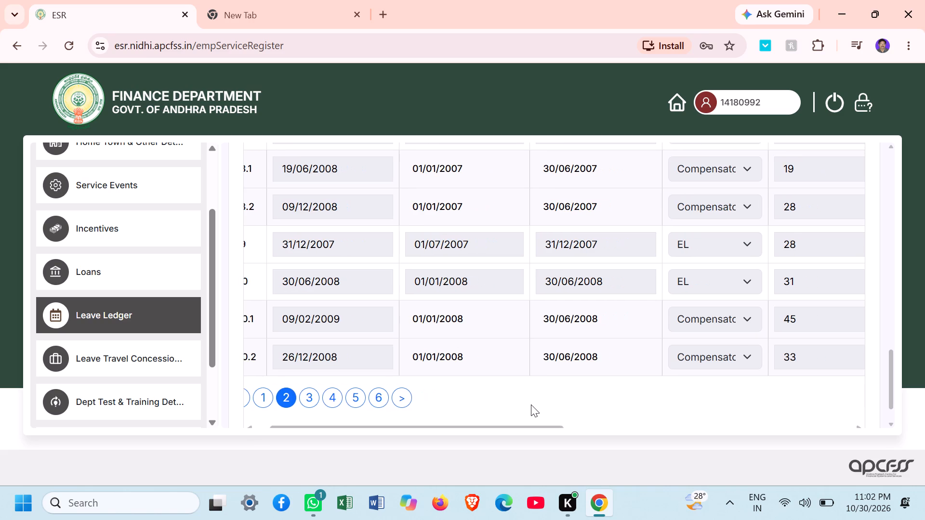
key(Right)
key(Right)
key(Right)
key(Right)
key(Right)
key(Right)
key(Right)
key(Right)
key(Right)
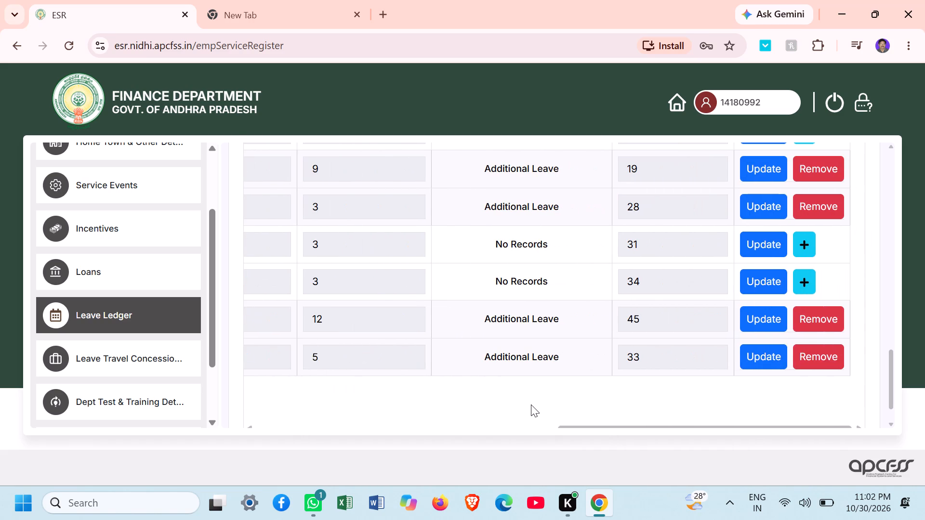
Open page 3 of the EL ledger.
key(Left)
key(Left)
key(Left)
key(Left)
key(Left)
key(Left)
key(Left)
key(Left)
key(Left)
key(Left)
key(Left)
key(Left)
key(Left)
key(Left)
key(Left)
key(Left)
key(Left)
key(Left)
key(Left)
key(Left)
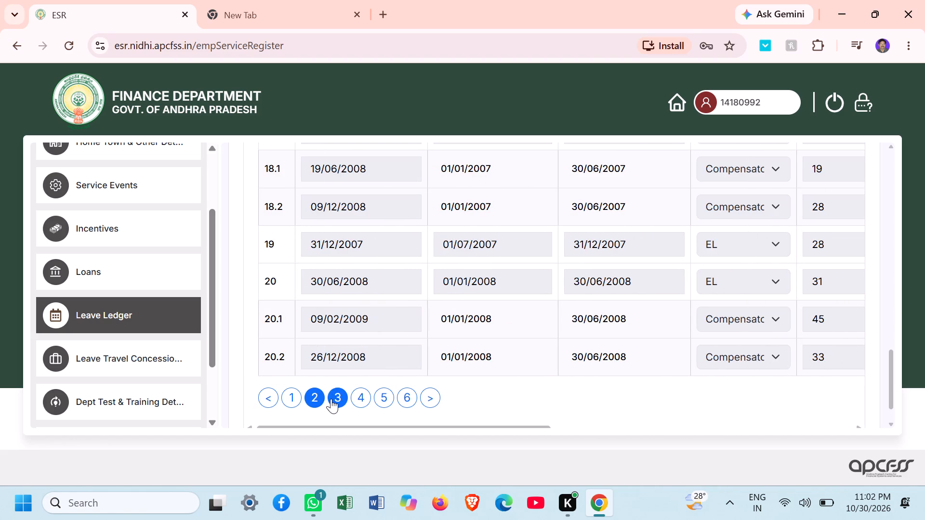
click(331, 399)
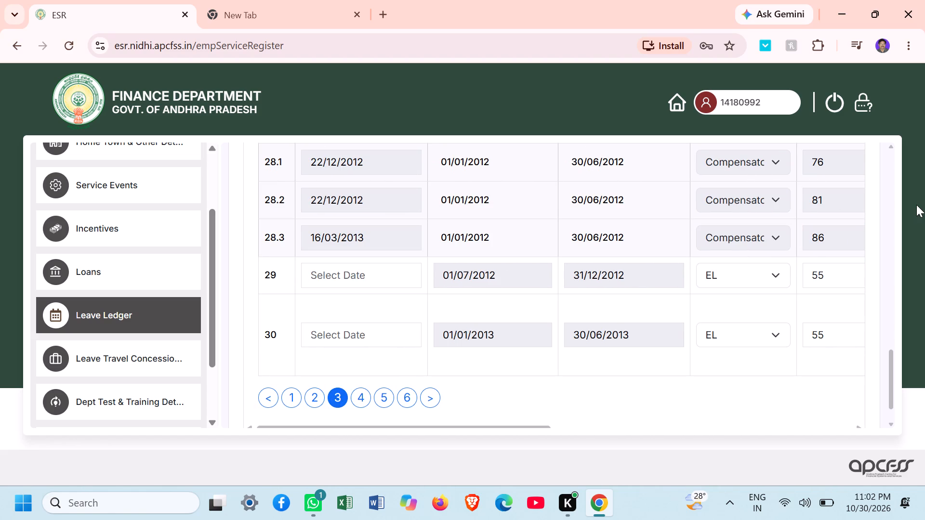
Set the SR entry date in EL row 21 to 31/12/2008.
click(889, 148)
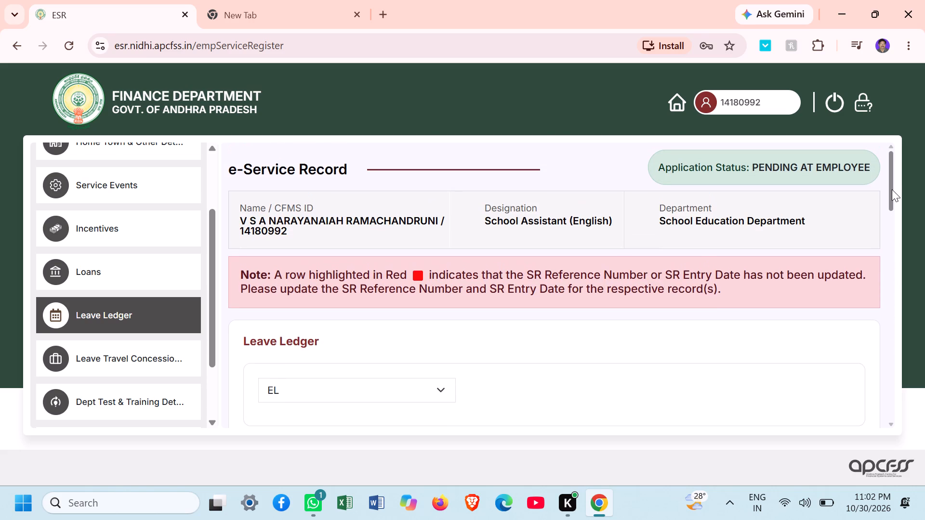
key(Down)
key(Down)
key(Down)
key(Down)
key(Down)
key(Down)
key(Down)
key(Down)
key(Down)
key(Down)
key(Down)
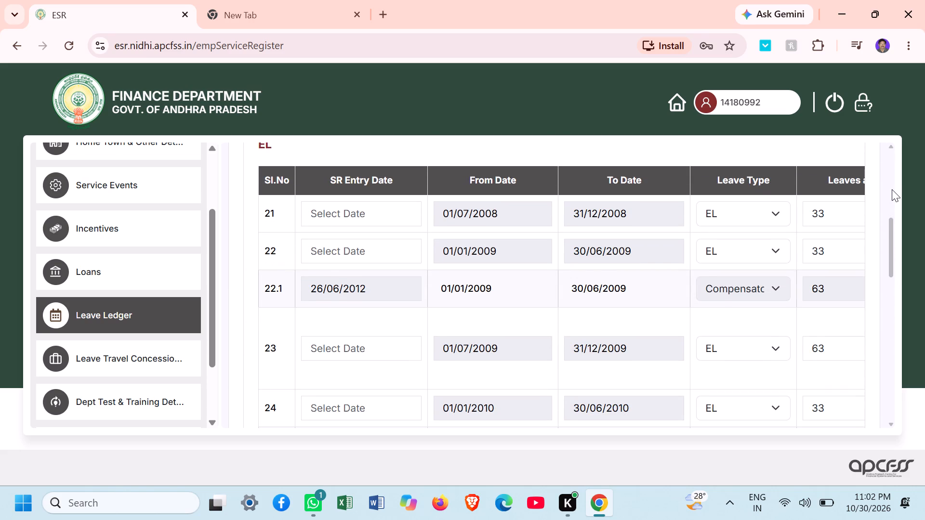
click(380, 217)
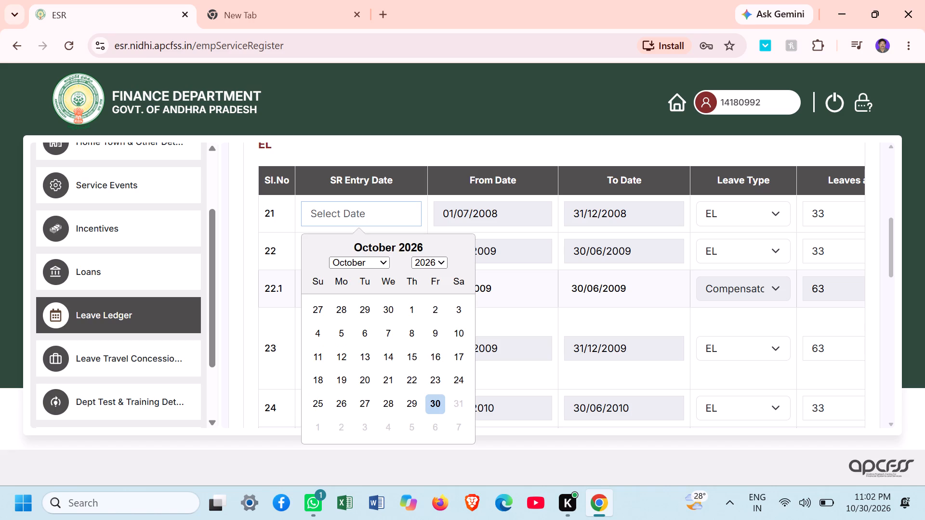
click(443, 262)
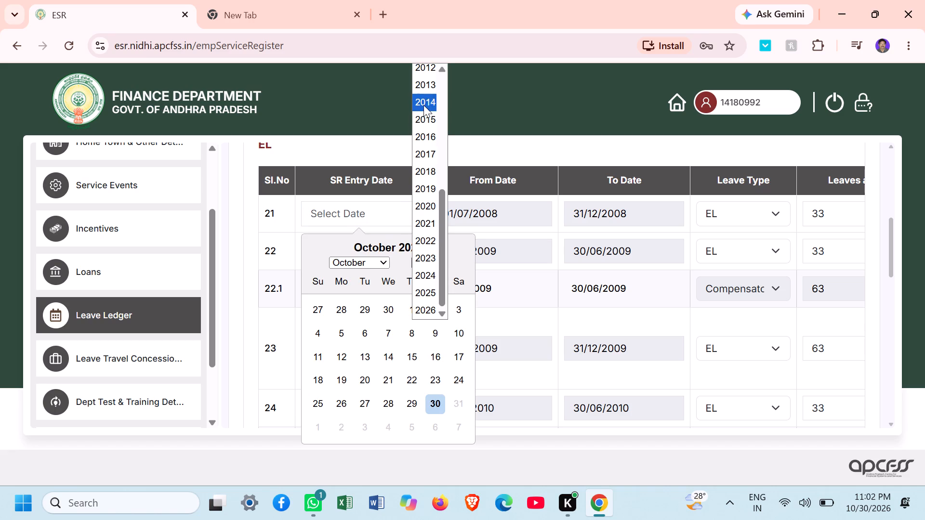
click(438, 71)
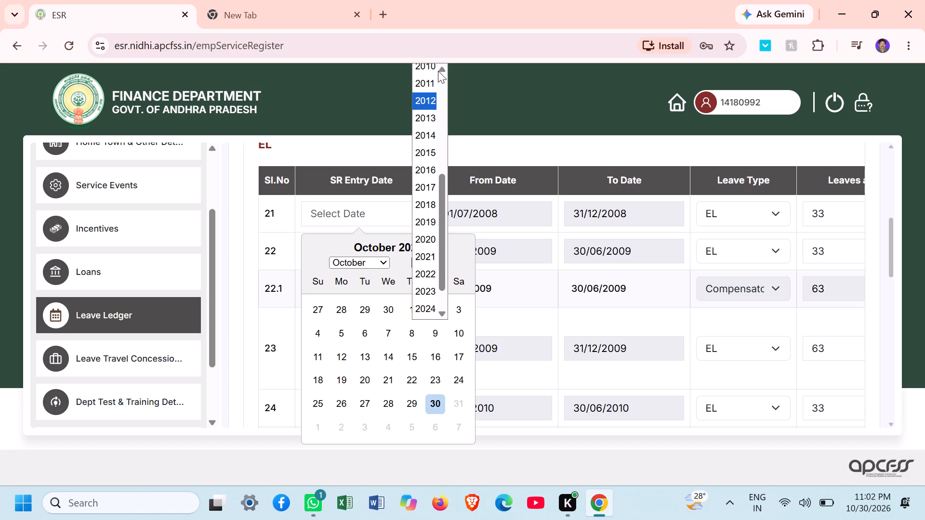
click(438, 71)
click(437, 69)
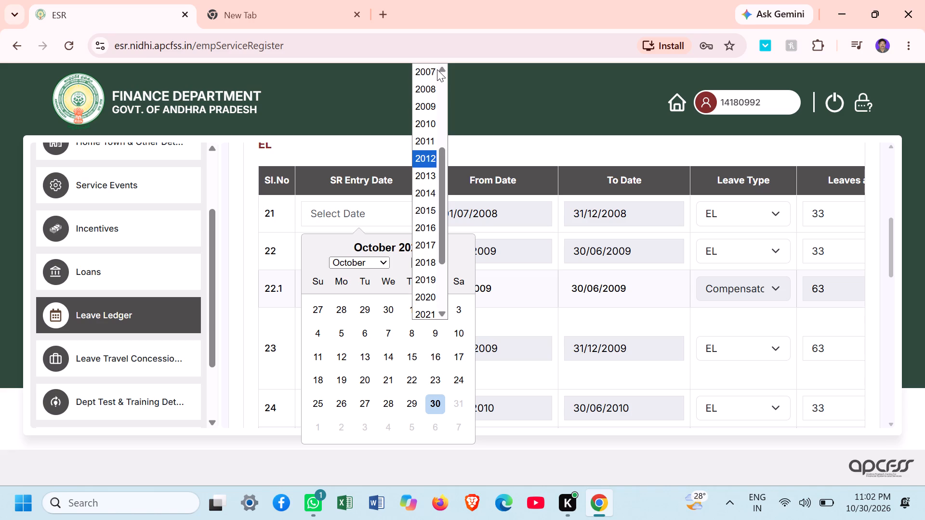
click(433, 85)
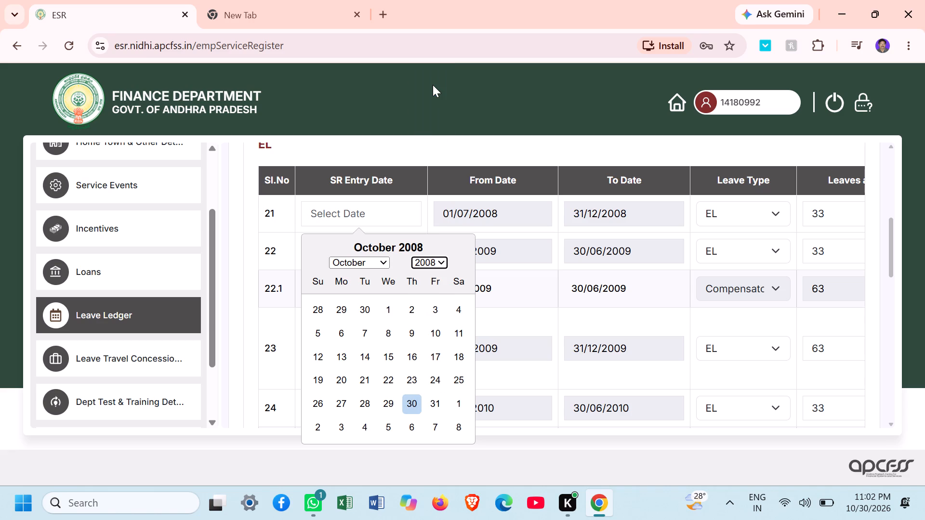
click(383, 260)
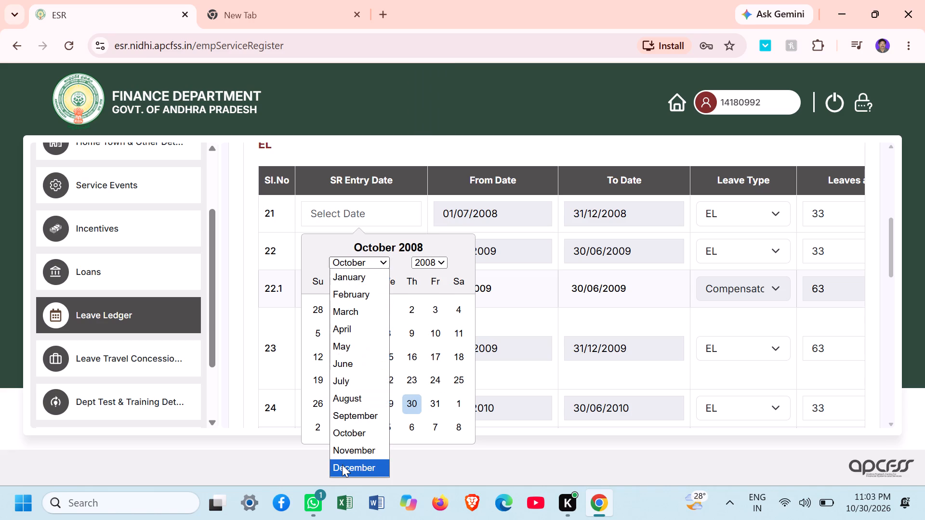
click(342, 465)
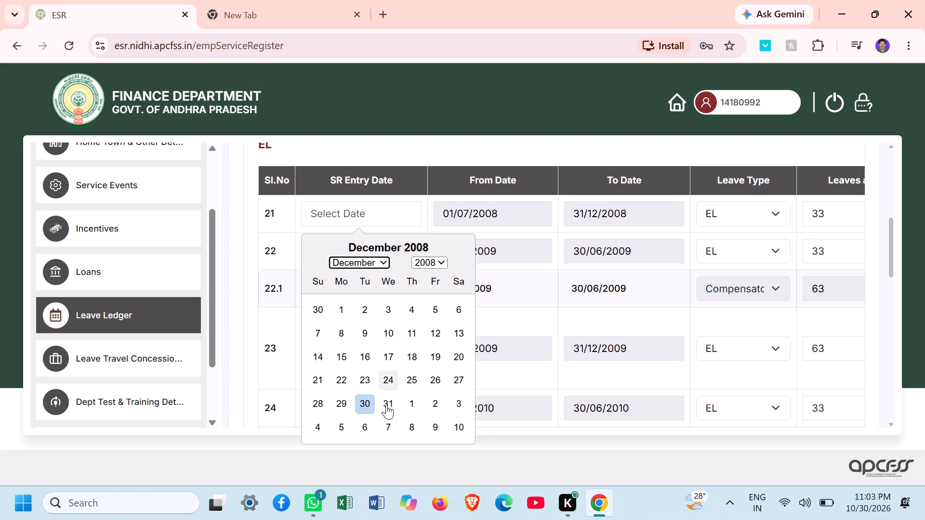
click(386, 404)
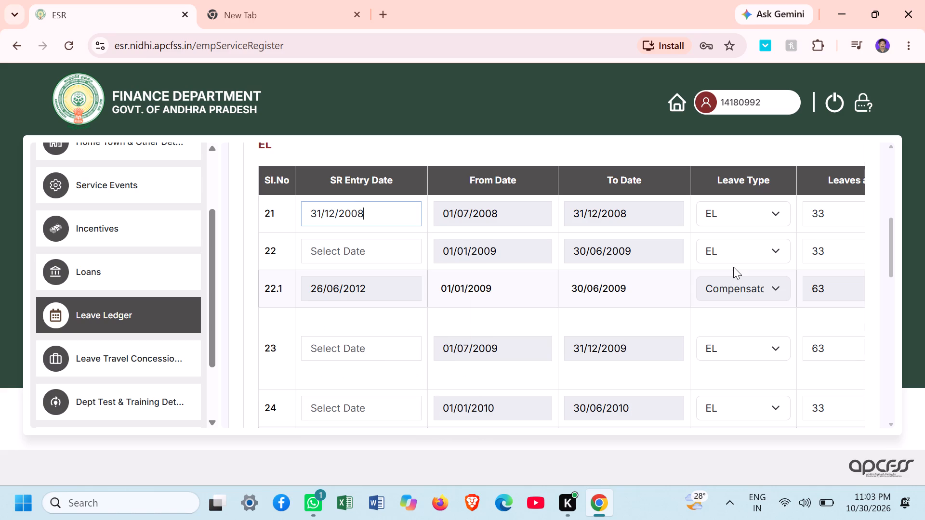
Enter 3 as the leaves earned in EL row 21 for the period 01/07/2008 to 31/12/2008.
click(656, 220)
key(Right)
key(Right)
key(Right)
key(Right)
key(Right)
key(Right)
key(Right)
key(Right)
key(Right)
key(Right)
key(Right)
key(Right)
key(Right)
key(Right)
key(Right)
key(Right)
key(Right)
key(Right)
key(Right)
key(Right)
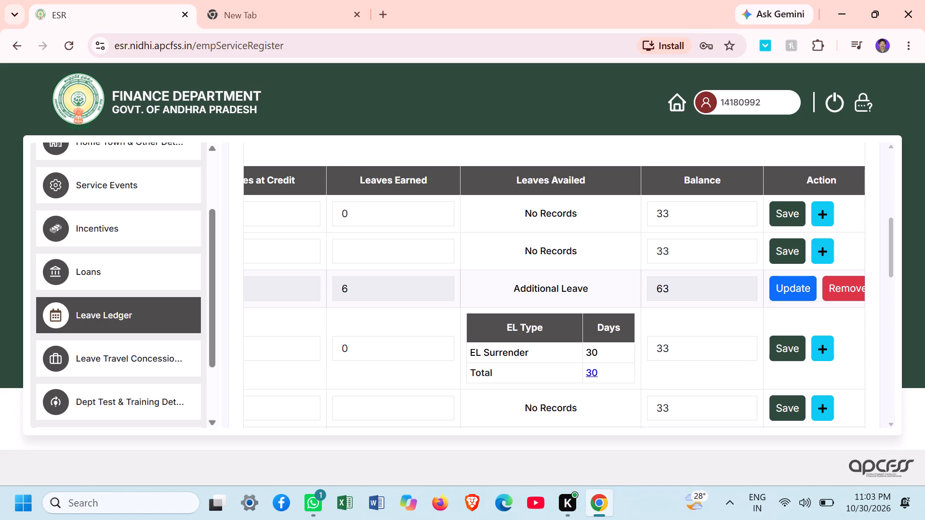
click(352, 212)
key(3)
click(500, 208)
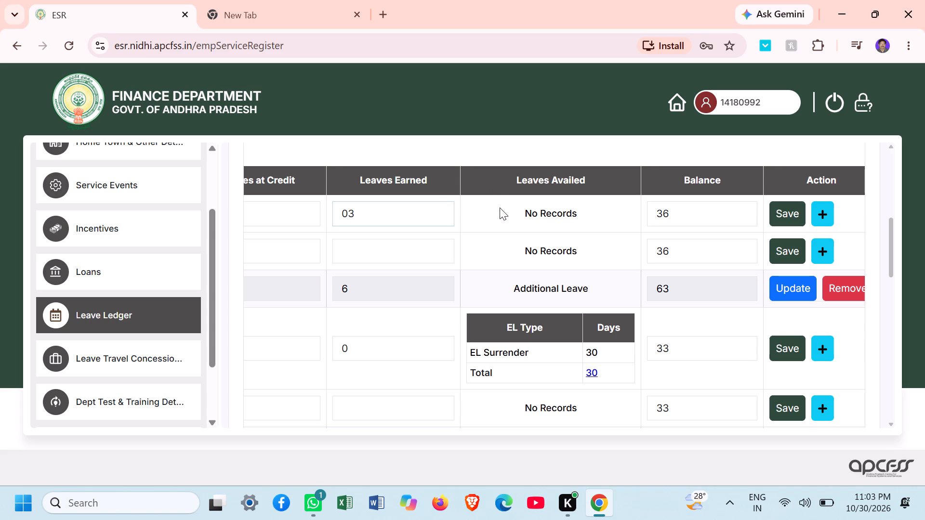
Save the earned leave entry in row 21 of the EL ledger.
key(Left)
key(Left)
key(Left)
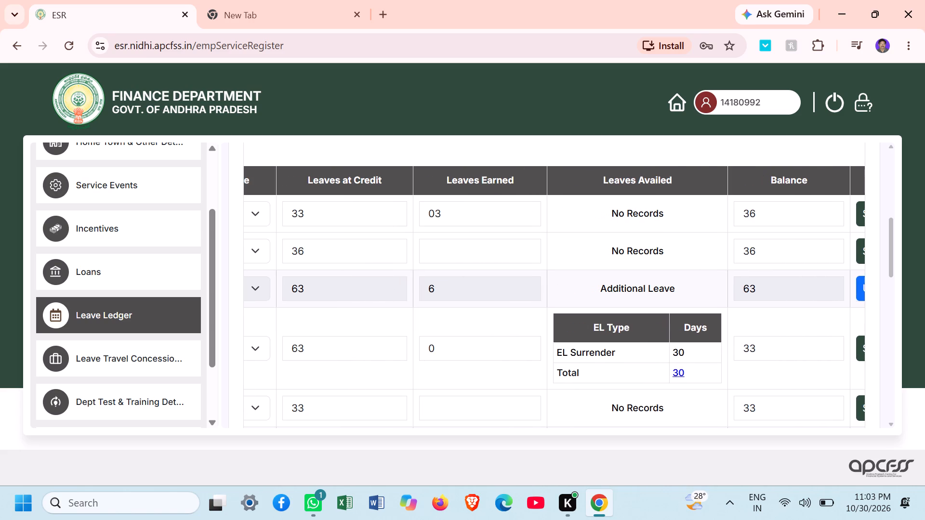
key(Right)
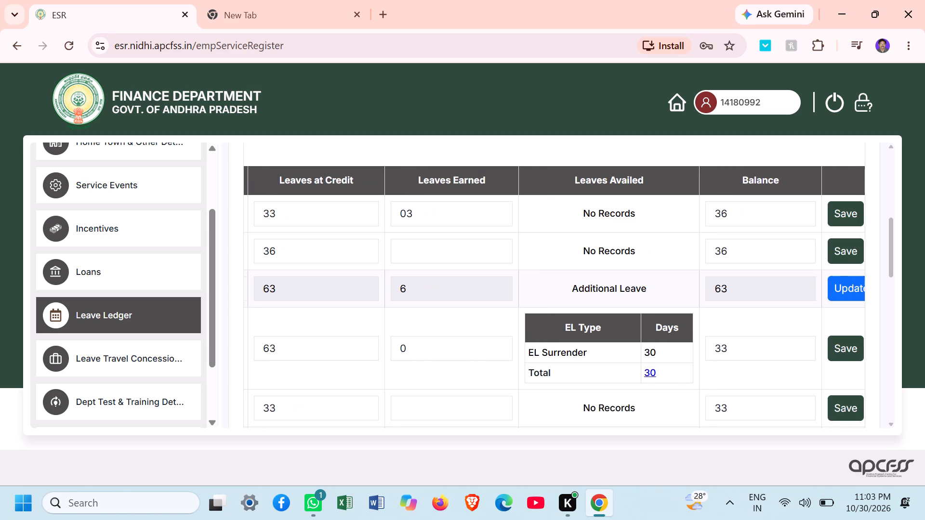
key(Right)
key(Right)
key(Right)
key(Right)
key(Right)
key(Right)
key(Right)
key(Right)
key(Right)
key(Right)
key(Right)
key(Right)
key(Right)
key(Right)
key(Right)
key(Right)
key(Right)
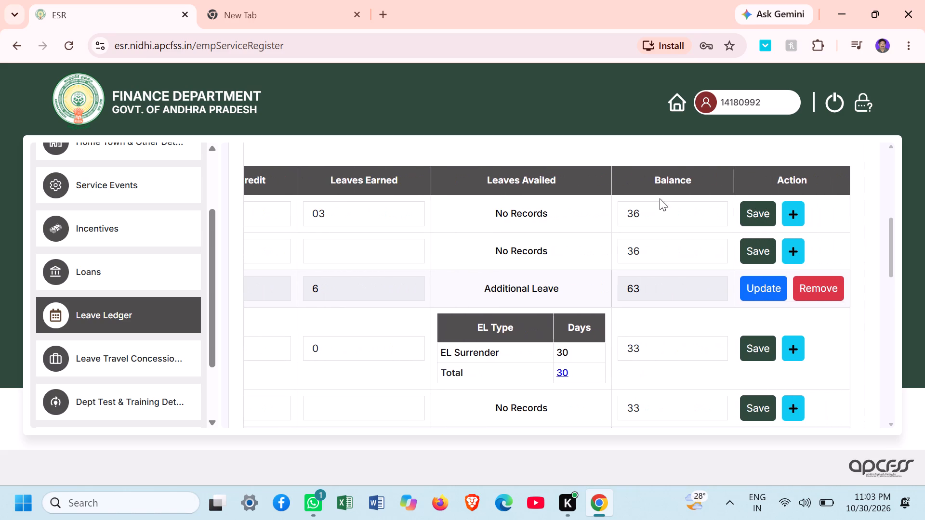
click(751, 218)
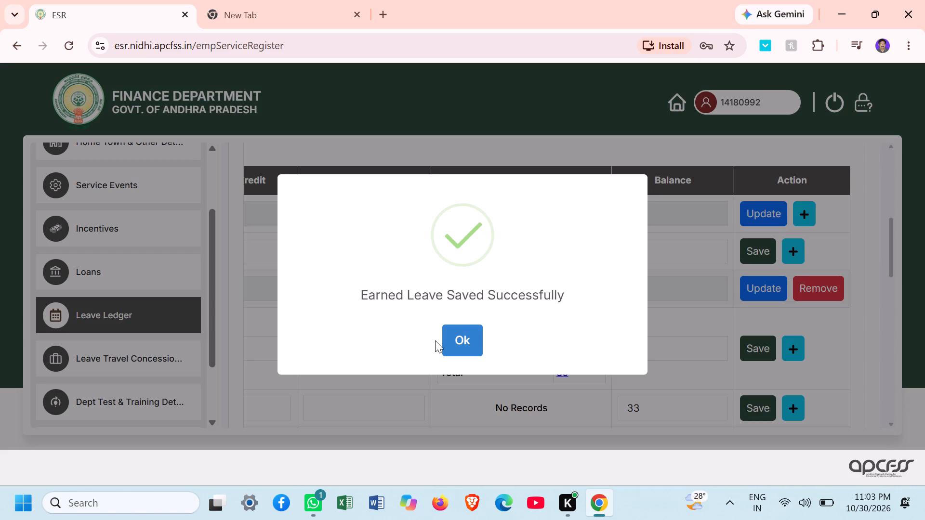
click(472, 338)
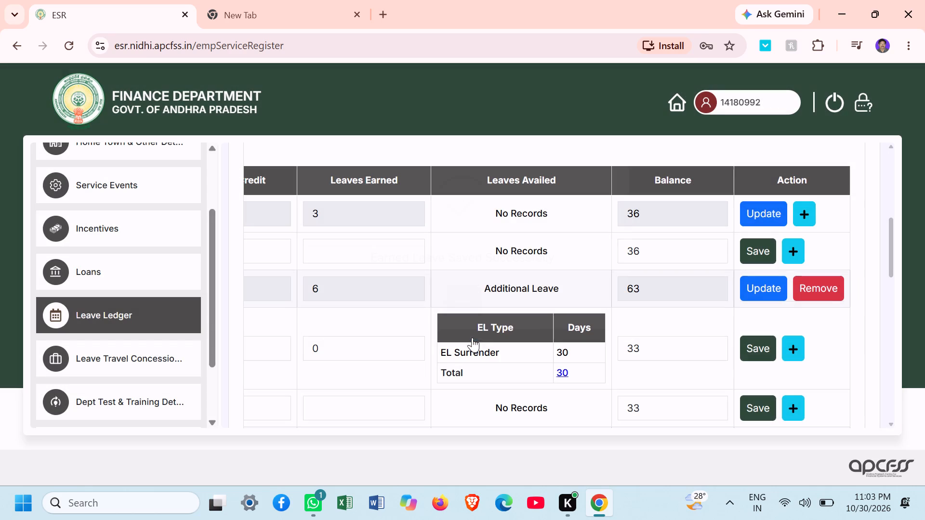
Set the SR entry date in EL row 22 to 30/06/2009.
key(Left)
key(Left)
key(Left)
key(Left)
key(Left)
key(Left)
click(356, 296)
key(Left)
key(Left)
key(Left)
key(Left)
key(Left)
key(Left)
key(Left)
key(Left)
key(Left)
key(Left)
key(Left)
key(Left)
key(Left)
key(Left)
key(Left)
key(Left)
key(Left)
key(Left)
key(Left)
key(Left)
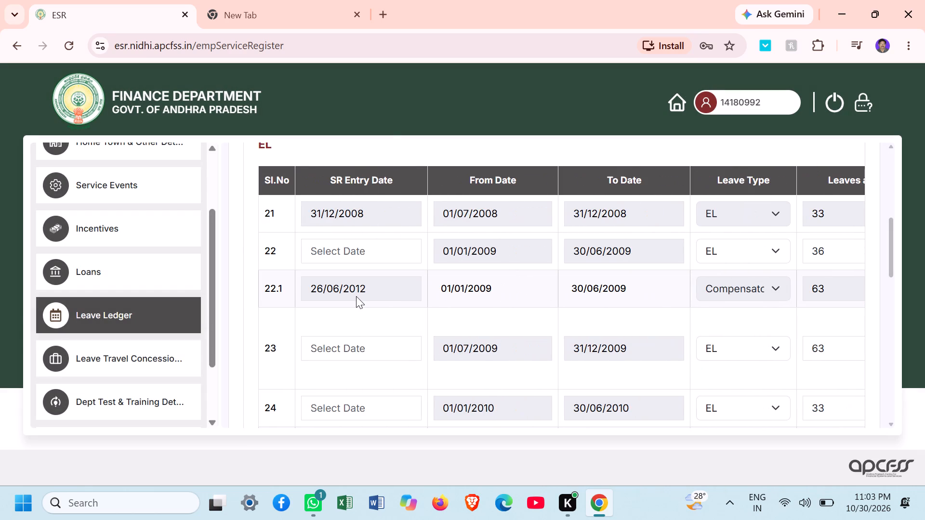
click(381, 242)
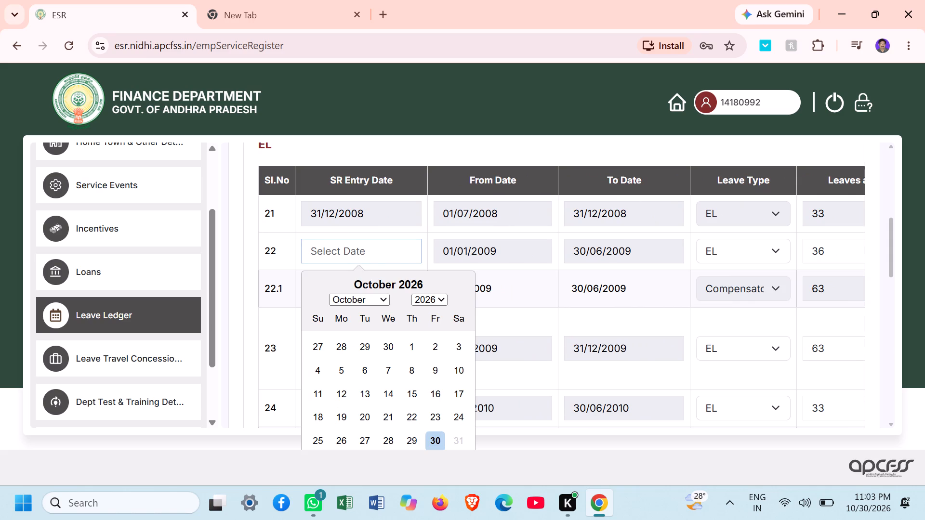
click(436, 299)
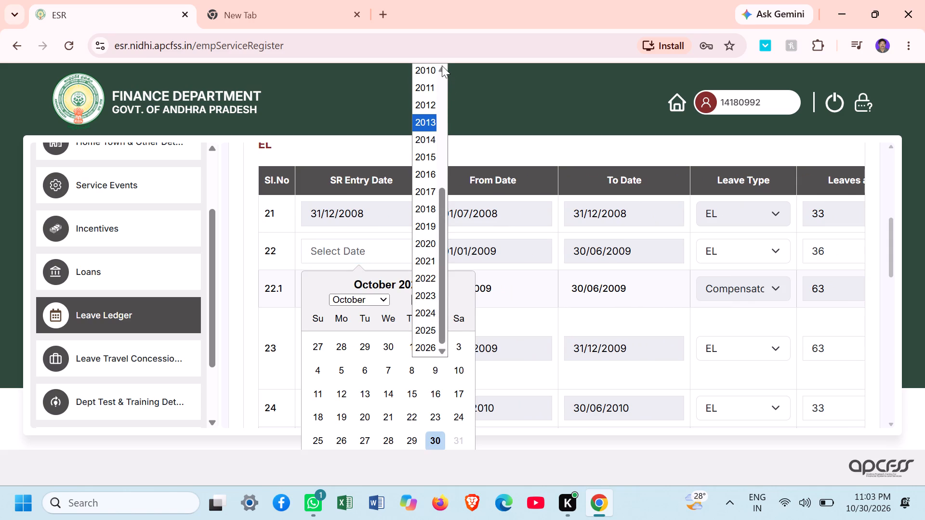
click(442, 65)
click(431, 82)
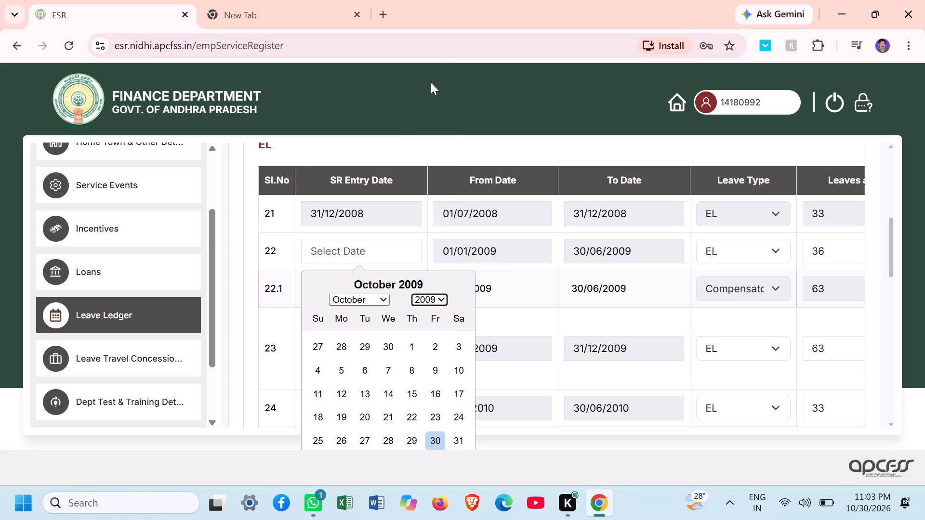
click(381, 301)
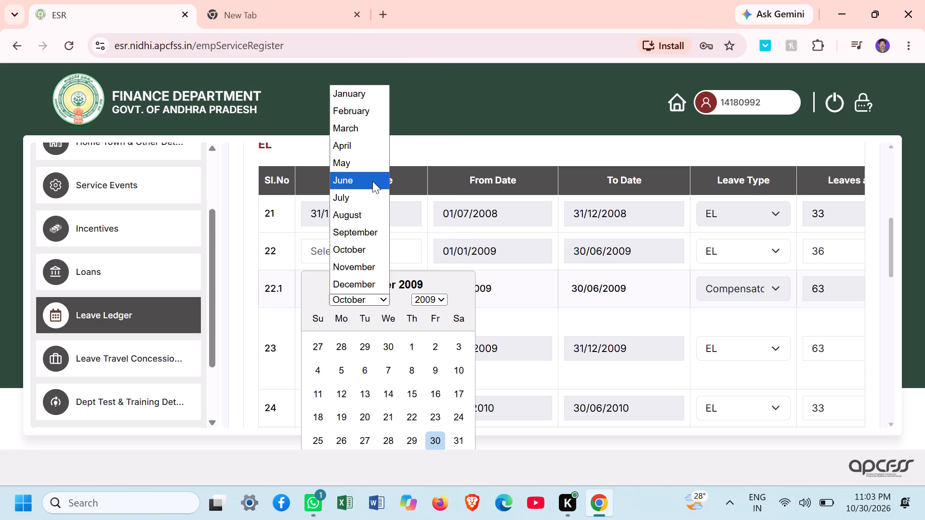
click(372, 181)
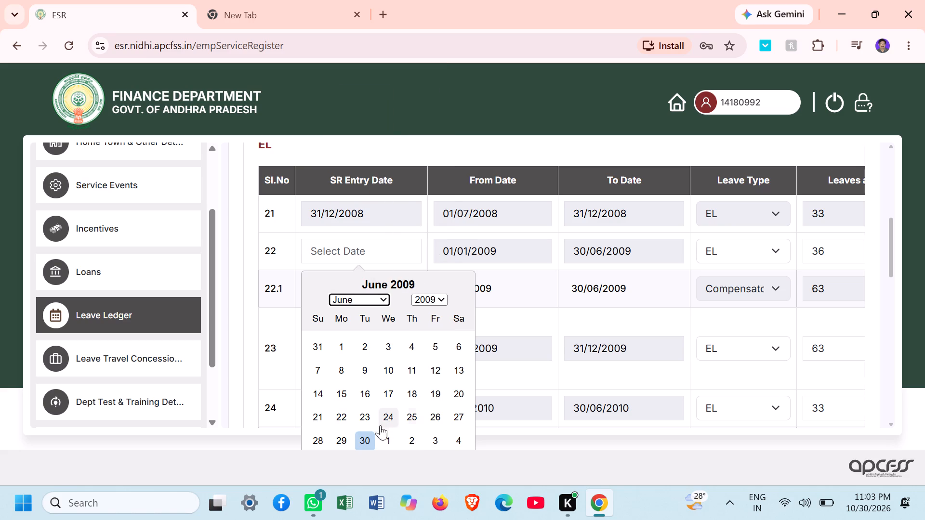
click(368, 441)
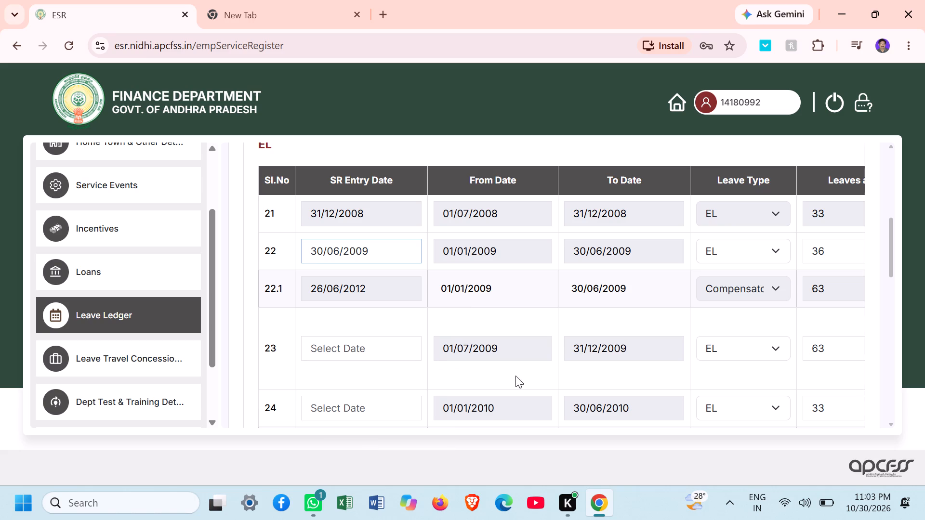
Enter 3 as the leaves earned in EL row 22 for the period 01/01/2009 to 30/06/2009.
click(661, 259)
key(Right)
key(Right)
key(Right)
key(Right)
key(Right)
key(Right)
key(Right)
key(Right)
key(Right)
key(Right)
key(Right)
key(Right)
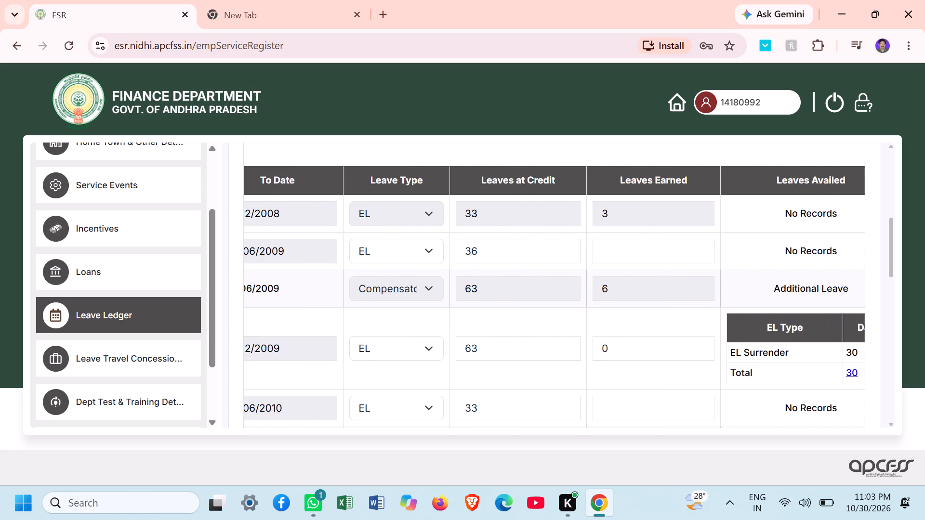
click(636, 260)
key(3)
Save the earned leave entry in row 22 of the EL ledger.
click(753, 242)
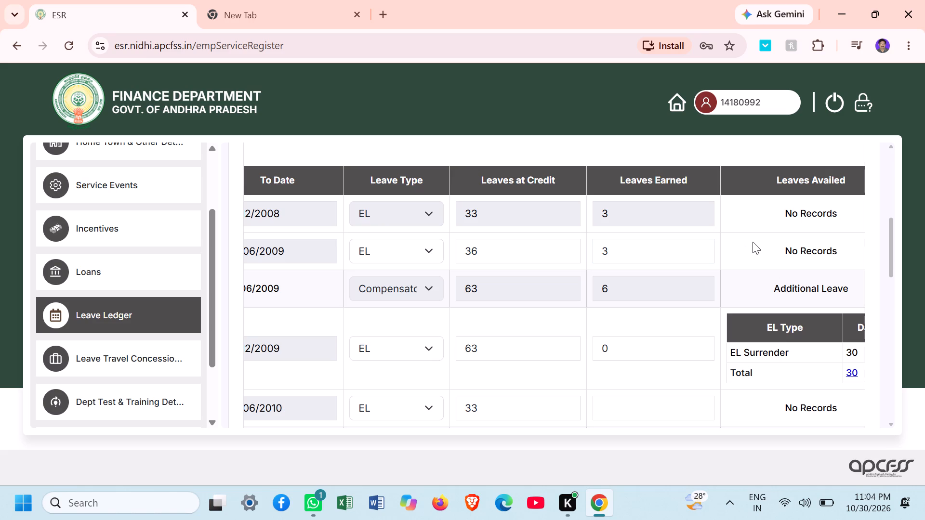
key(Right)
key(Right)
key(Right)
key(Right)
key(Right)
key(Right)
key(Right)
key(Right)
key(Right)
key(Right)
key(Right)
key(Right)
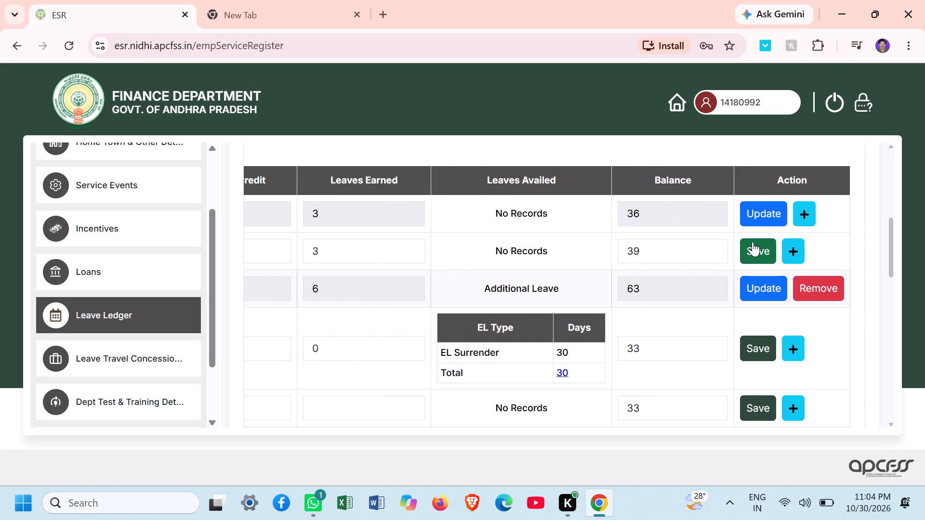
click(754, 248)
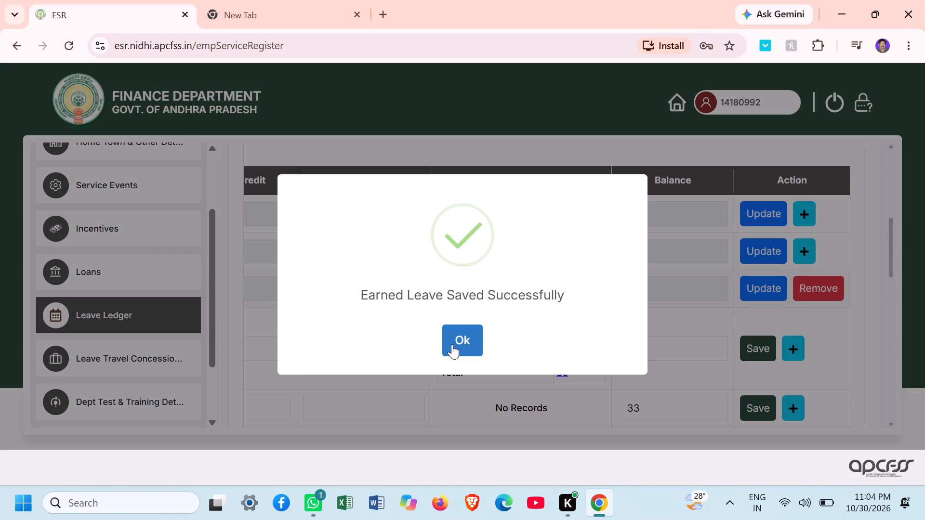
click(452, 344)
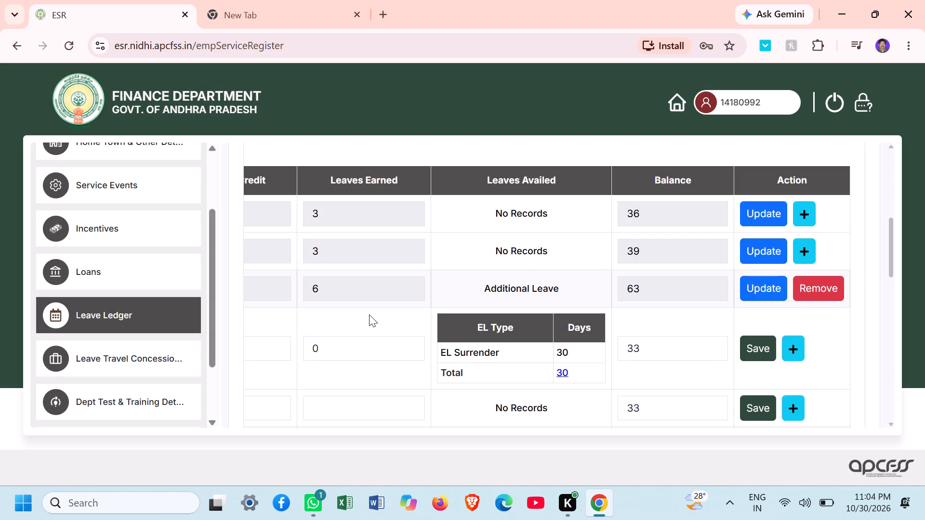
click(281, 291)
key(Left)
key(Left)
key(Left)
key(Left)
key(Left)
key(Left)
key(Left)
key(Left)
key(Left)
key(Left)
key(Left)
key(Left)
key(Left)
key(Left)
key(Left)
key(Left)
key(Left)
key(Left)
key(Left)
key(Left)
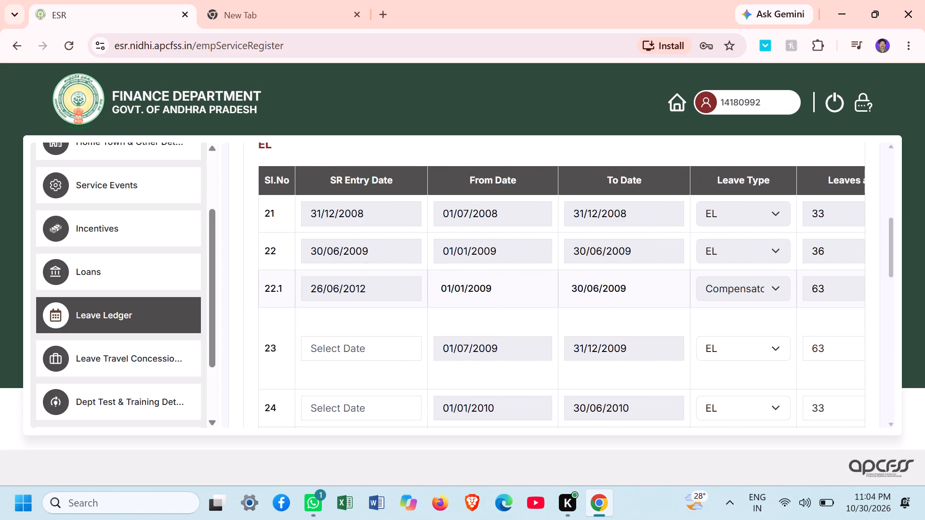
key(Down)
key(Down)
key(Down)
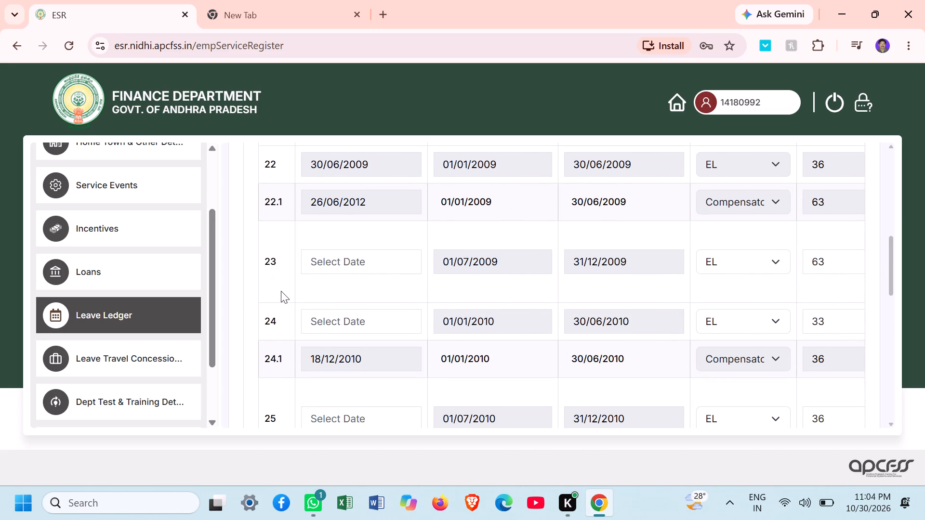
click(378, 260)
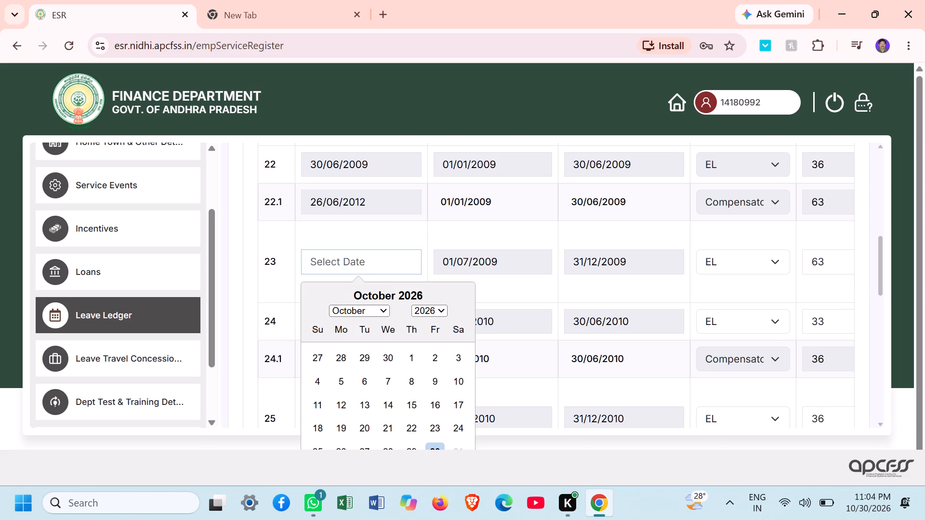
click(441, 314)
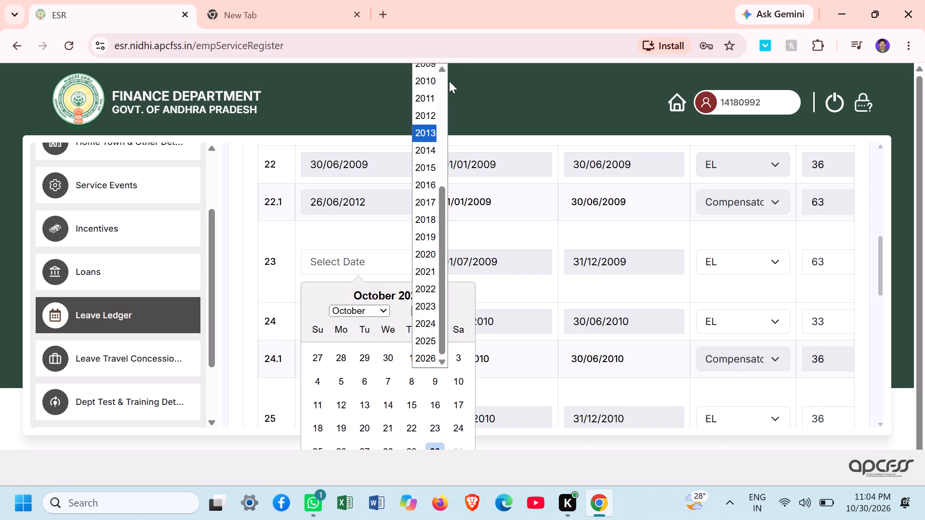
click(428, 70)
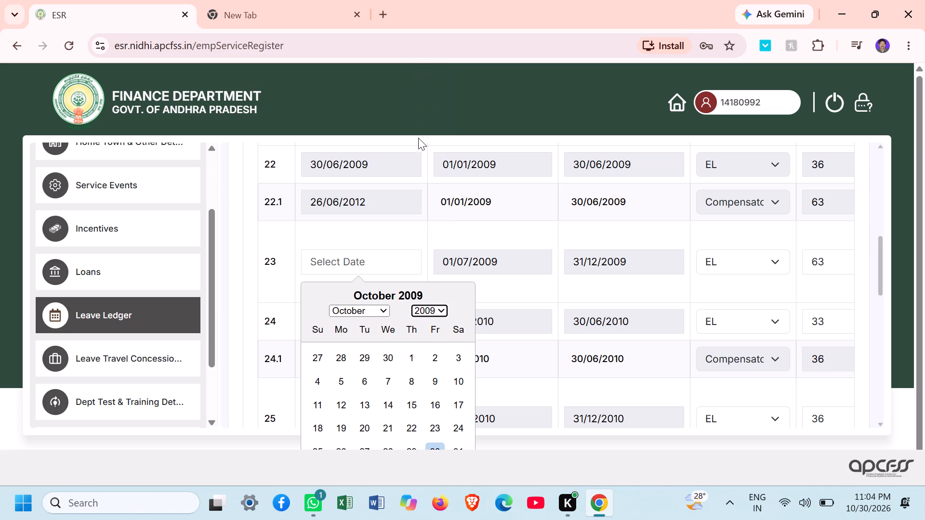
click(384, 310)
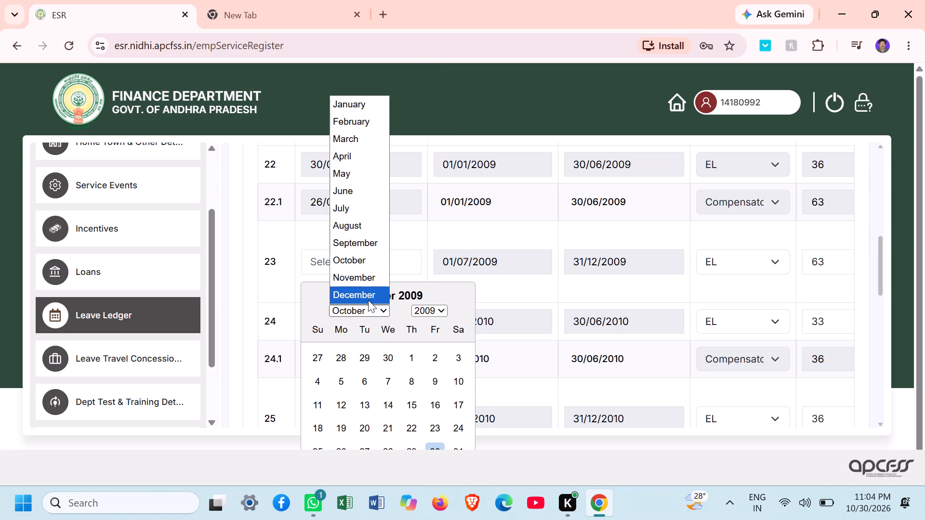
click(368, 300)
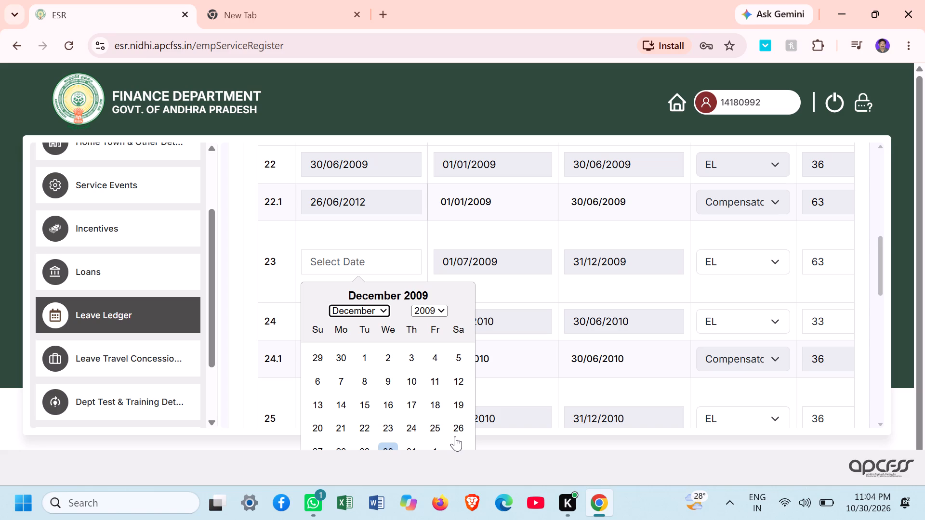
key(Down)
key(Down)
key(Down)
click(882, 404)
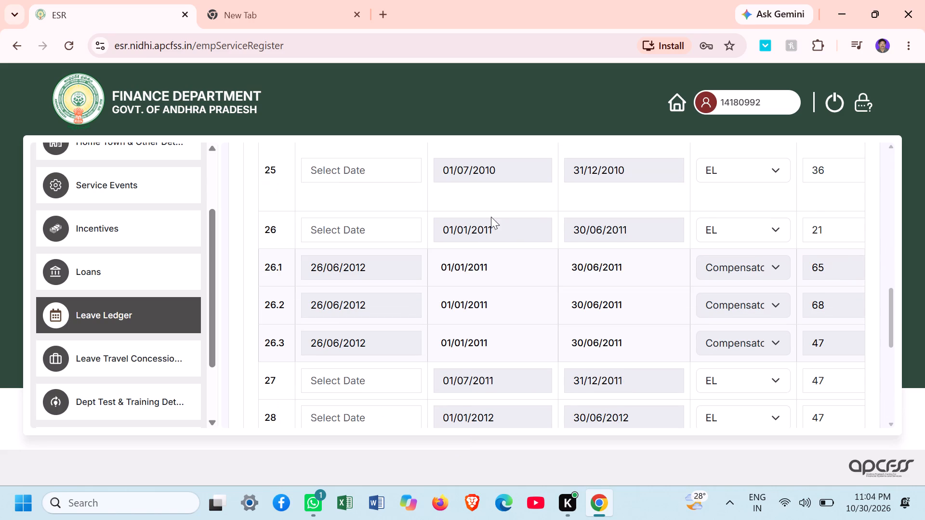
Set the SR entry date in EL row 25 to 31/12/2010.
click(386, 174)
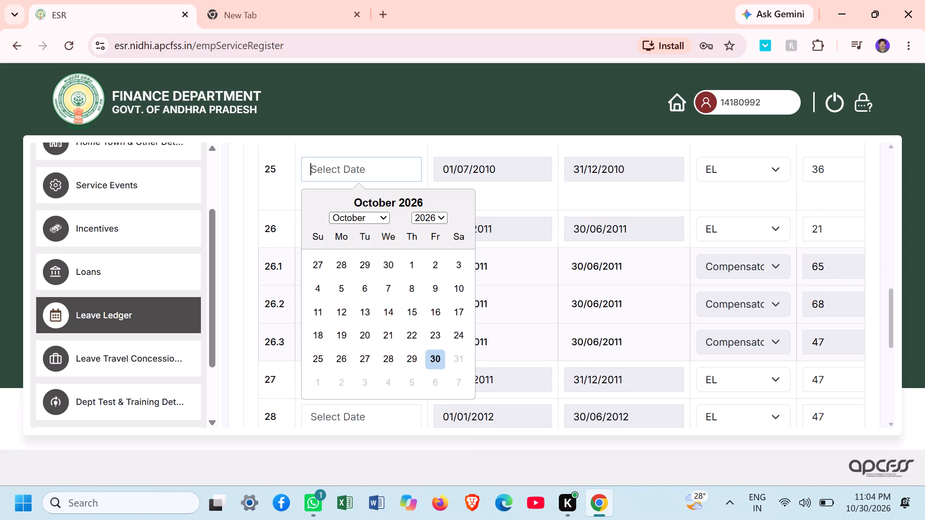
click(443, 215)
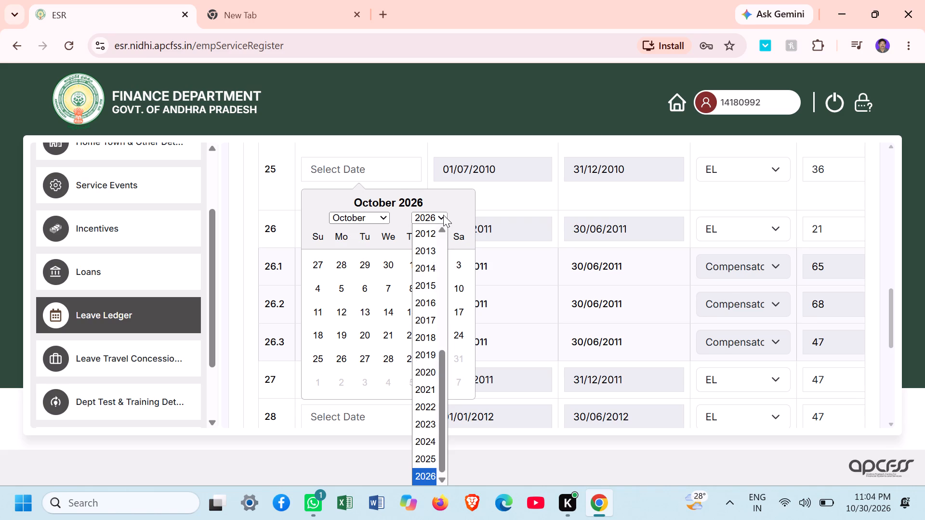
click(438, 231)
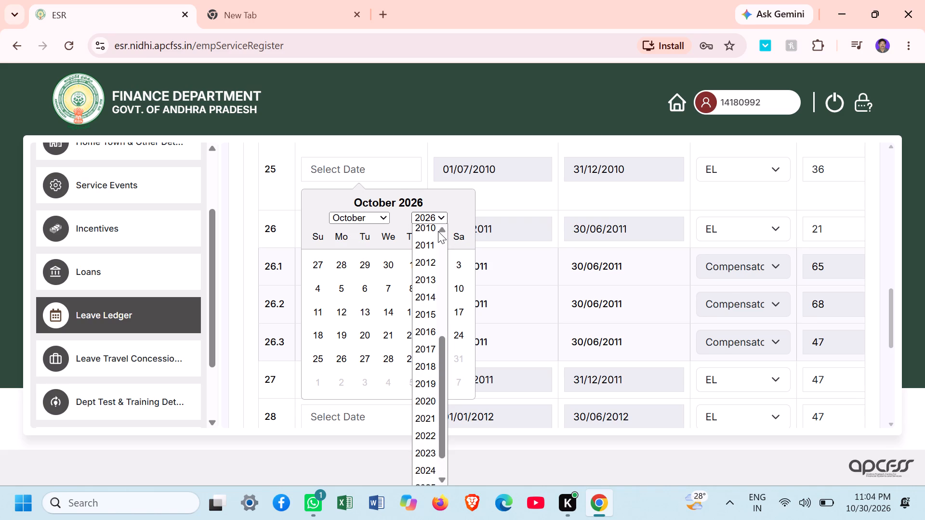
click(432, 231)
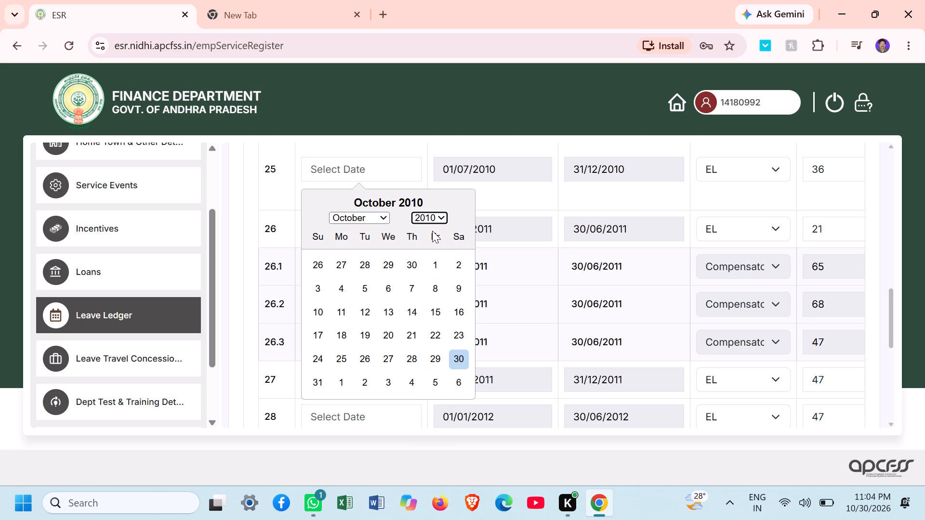
click(383, 217)
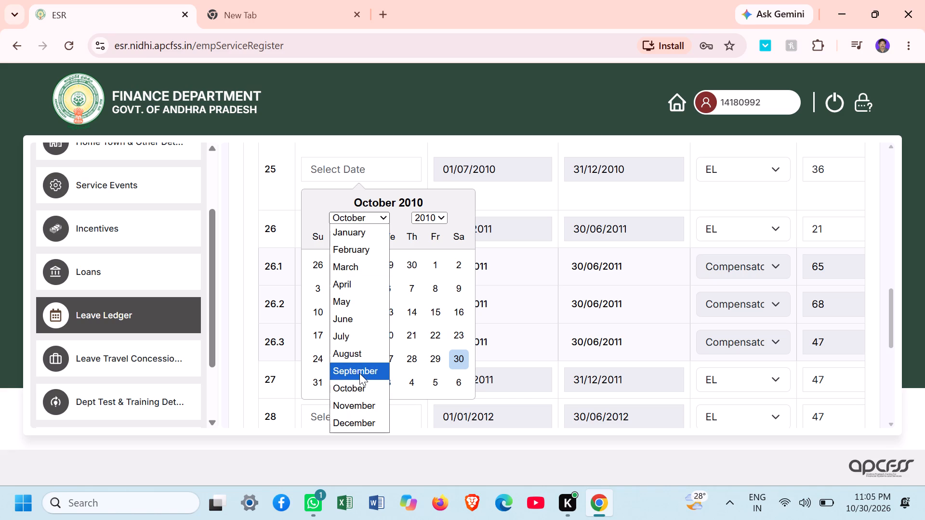
click(354, 420)
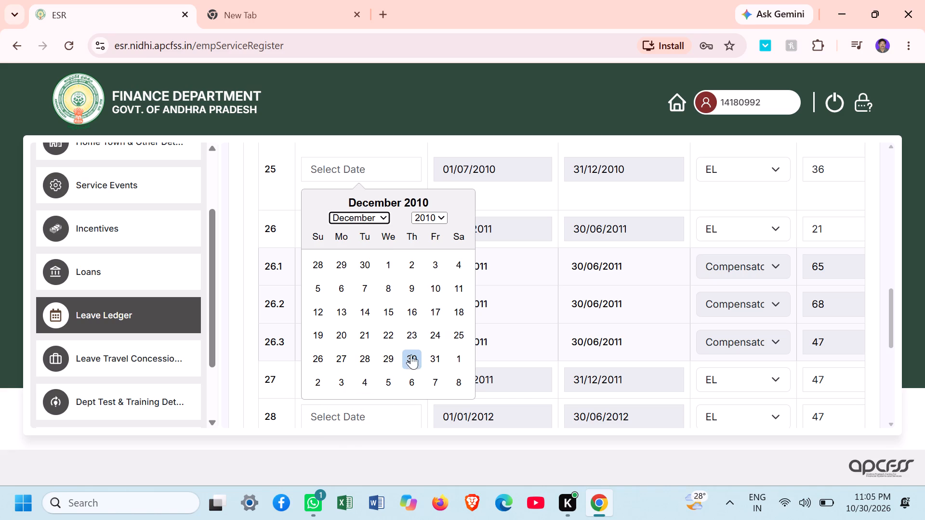
click(433, 359)
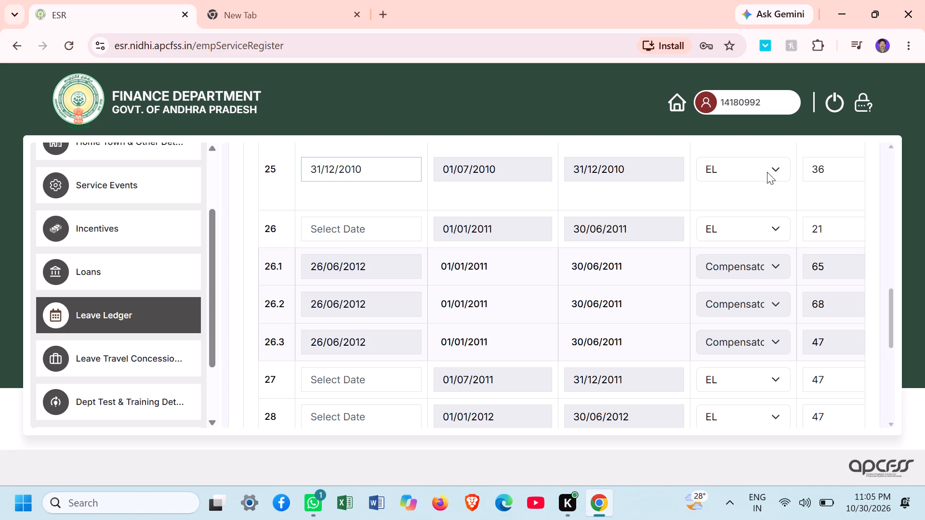
click(749, 169)
click(749, 169)
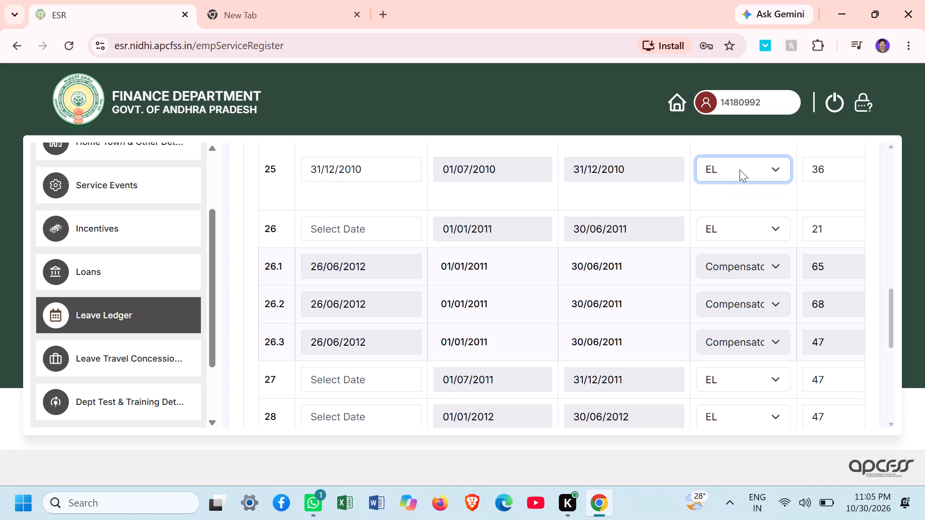
click(642, 172)
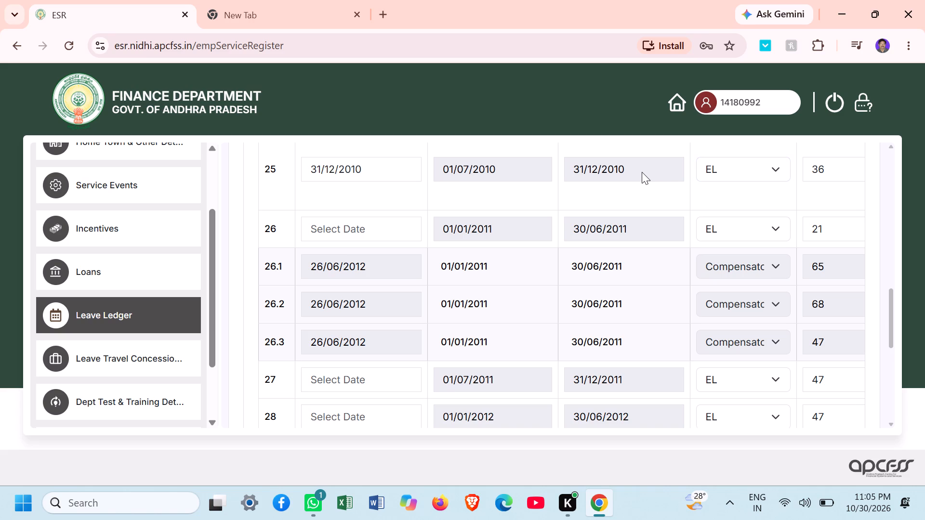
Enter 3 as the leaves earned in EL row 25 for the period 01/07/2010 to 31/12/2010.
key(Right)
key(Right)
key(Right)
key(Right)
key(Right)
key(Right)
key(Right)
key(Right)
key(Right)
key(Right)
key(Right)
key(Right)
key(Right)
key(Right)
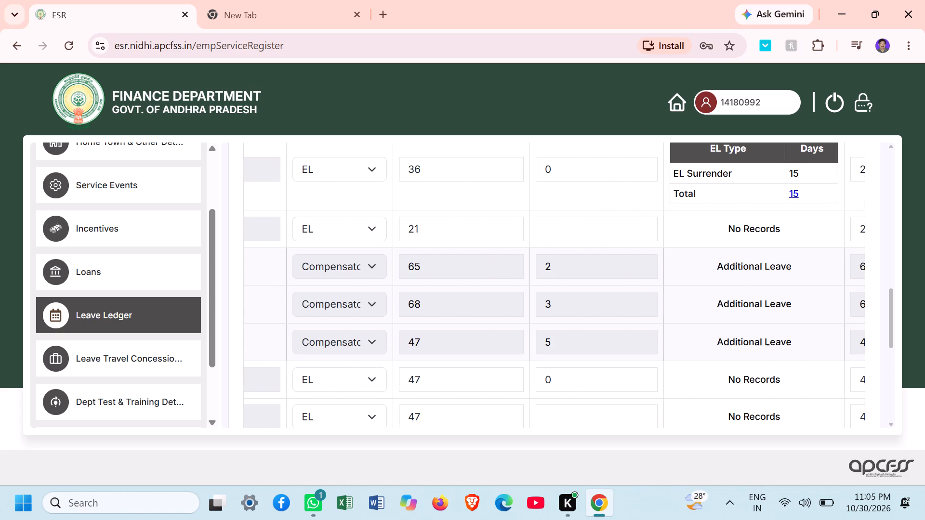
click(569, 172)
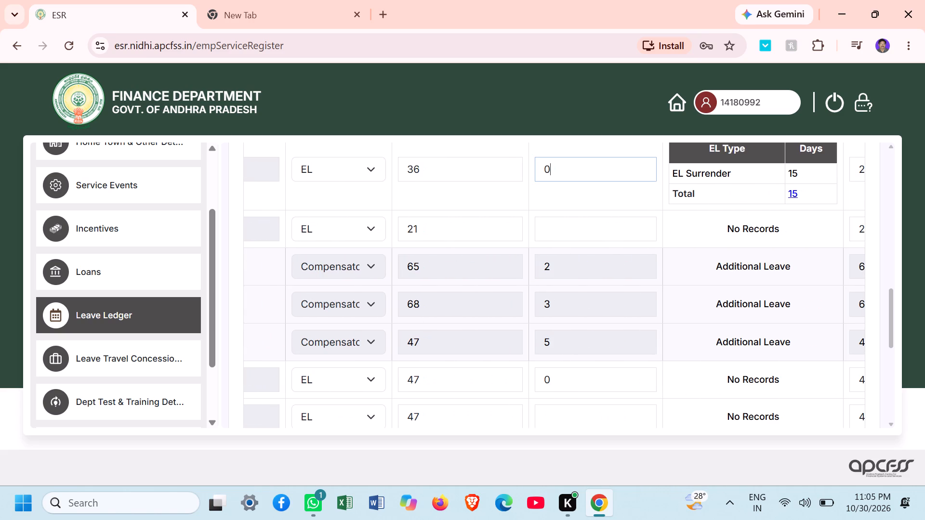
key(3)
Save the earned leave entry in row 25 of the EL ledger.
click(691, 152)
key(Right)
key(Right)
key(Right)
key(Right)
key(Right)
key(Right)
key(Right)
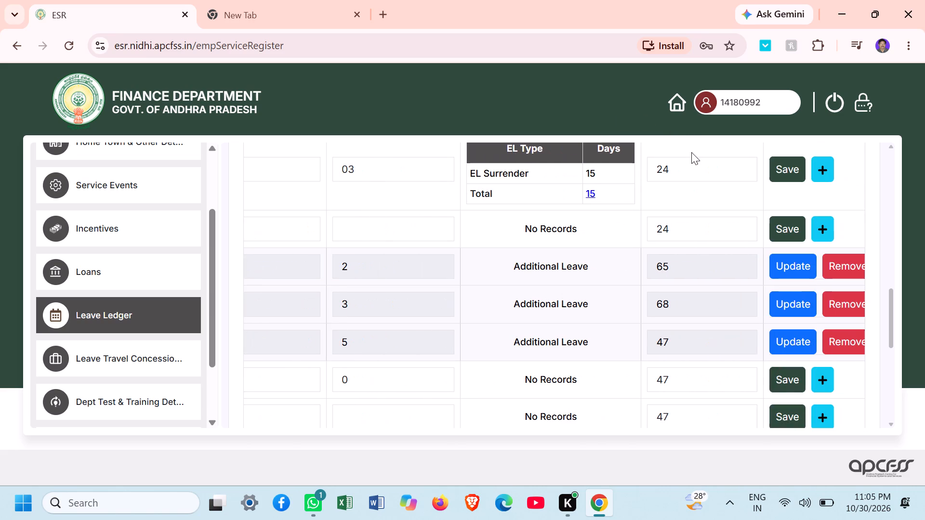
click(793, 172)
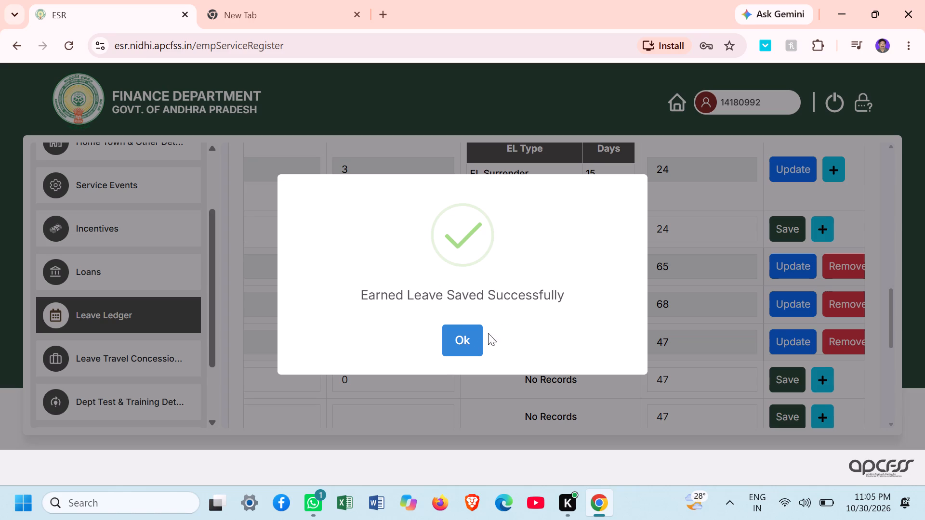
click(480, 340)
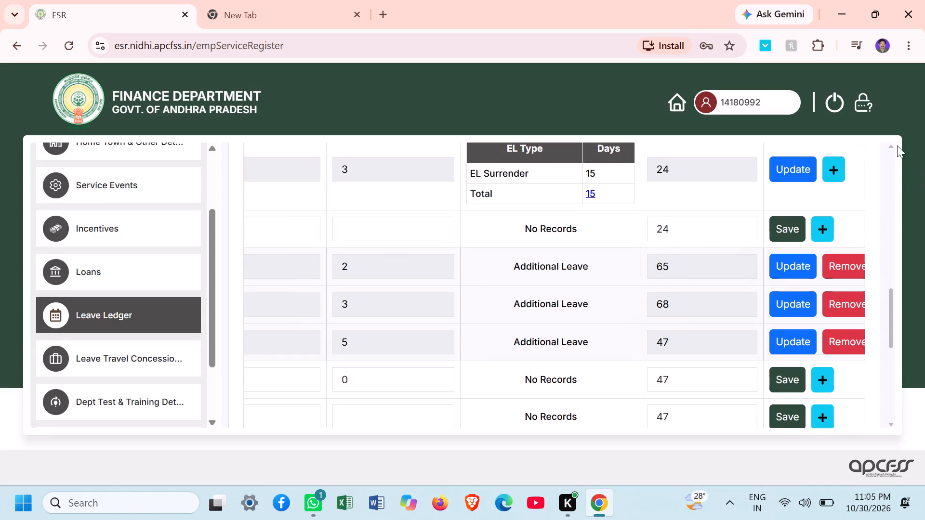
Set the SR entry date in EL row 23 to 31/12/2009.
triple_click(886, 146)
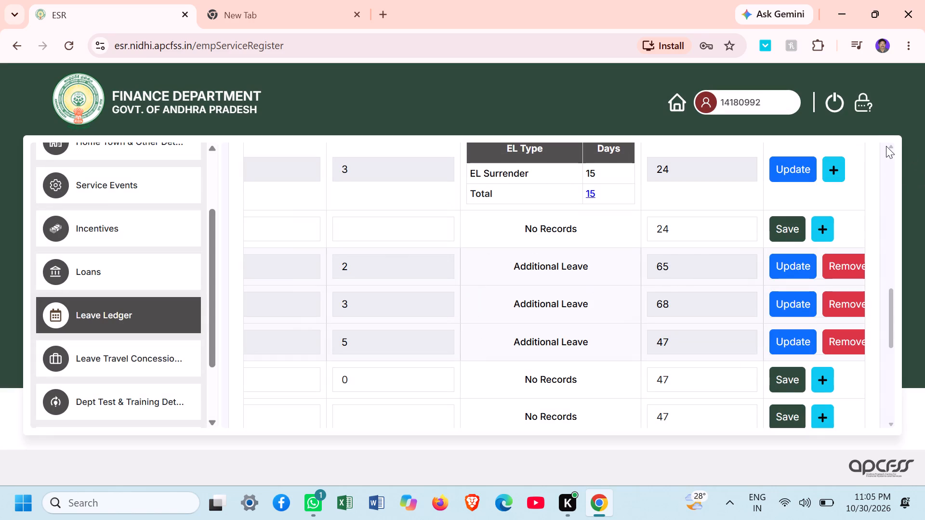
click(886, 146)
click(880, 185)
click(887, 162)
click(887, 162)
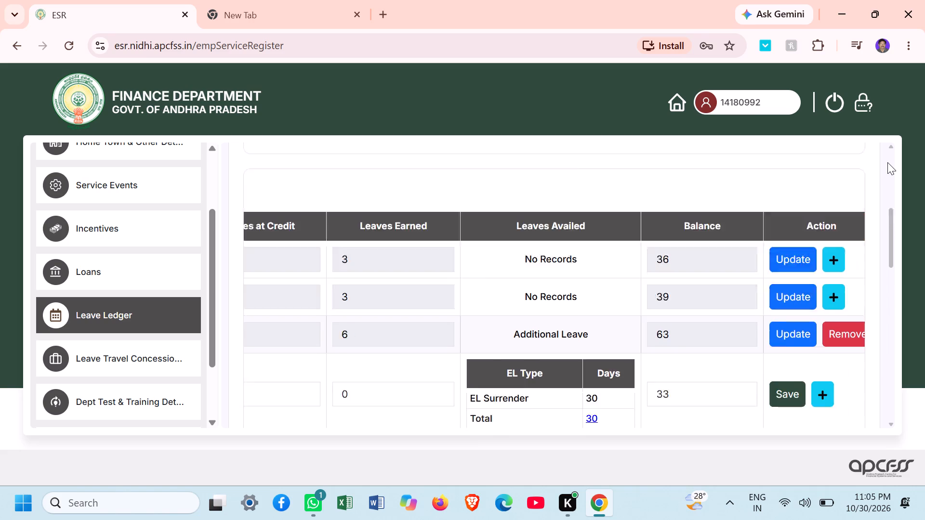
click(887, 270)
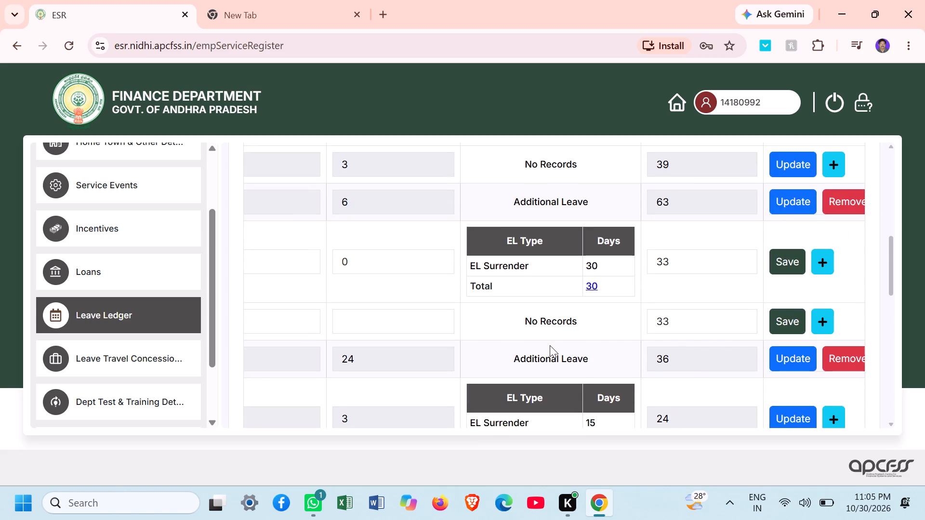
key(Left)
key(Left)
click(426, 243)
key(Left)
key(Left)
key(Left)
key(Left)
key(Left)
key(Left)
key(Left)
key(Left)
key(Left)
key(Left)
key(Left)
key(Left)
key(Left)
key(Left)
key(Left)
key(Left)
key(Left)
key(Left)
key(Left)
key(Left)
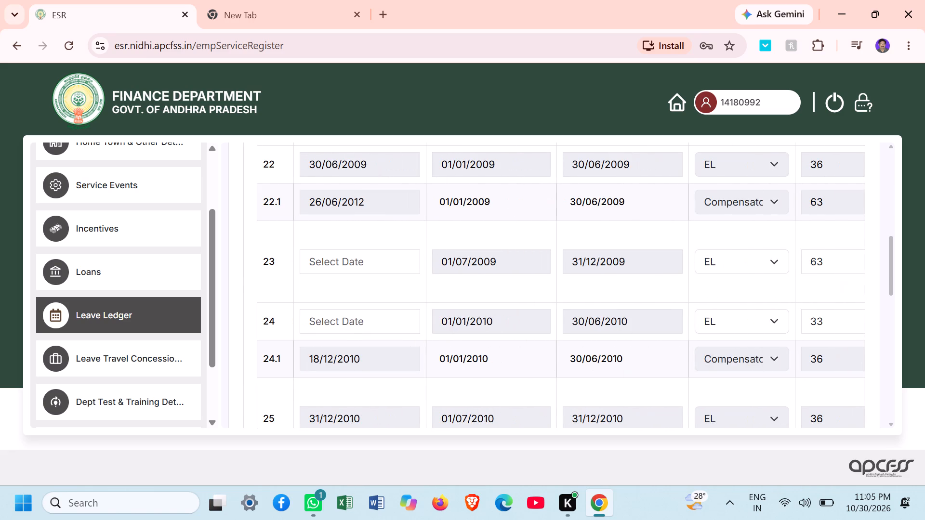
click(412, 260)
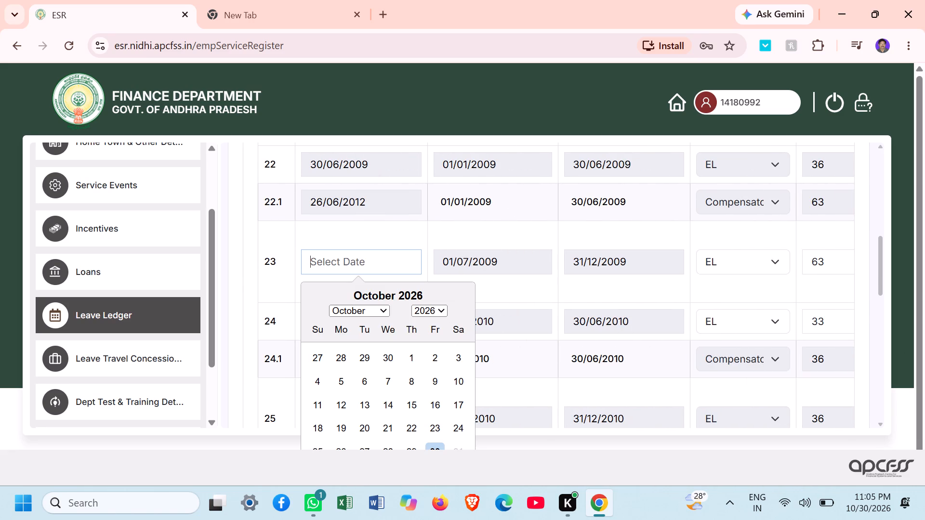
click(438, 315)
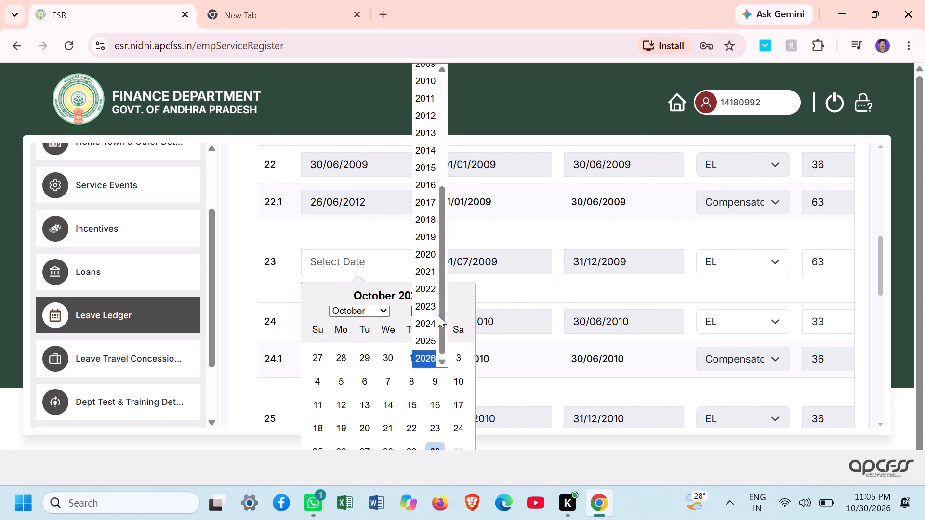
click(443, 65)
click(428, 95)
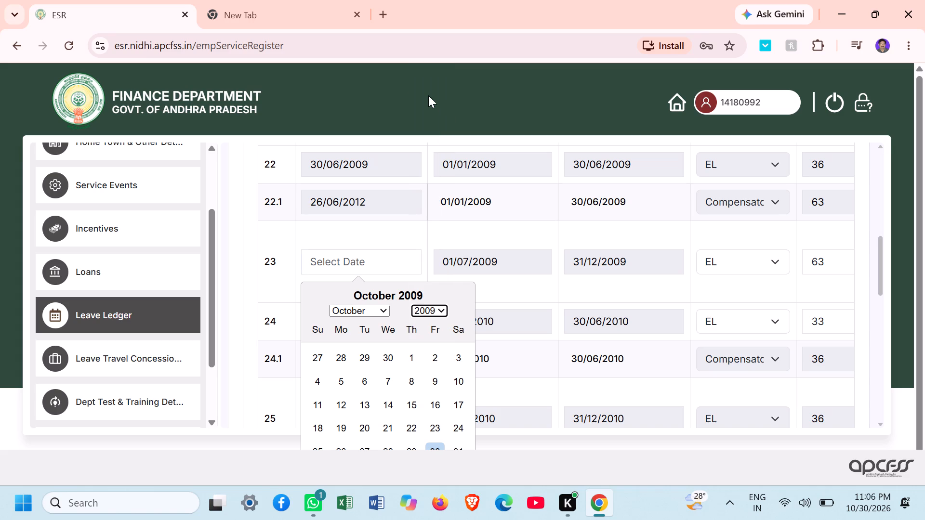
click(383, 315)
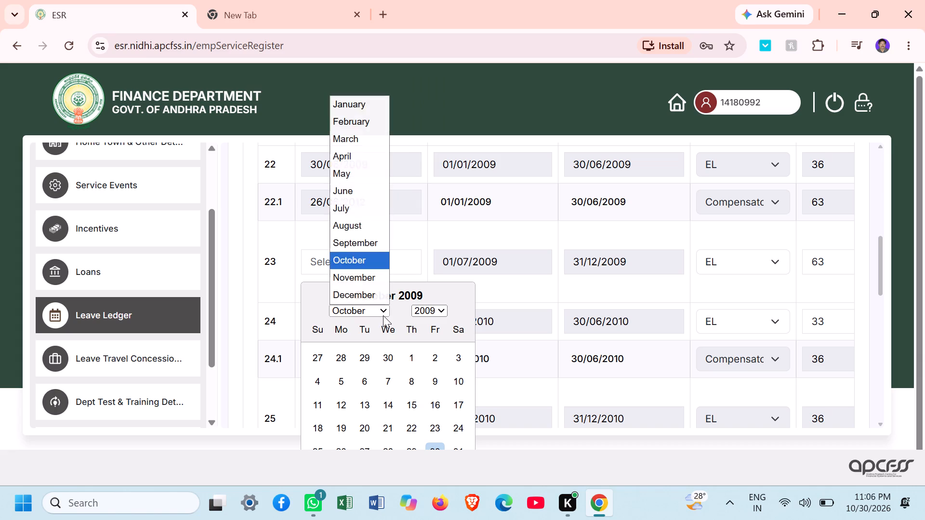
click(368, 294)
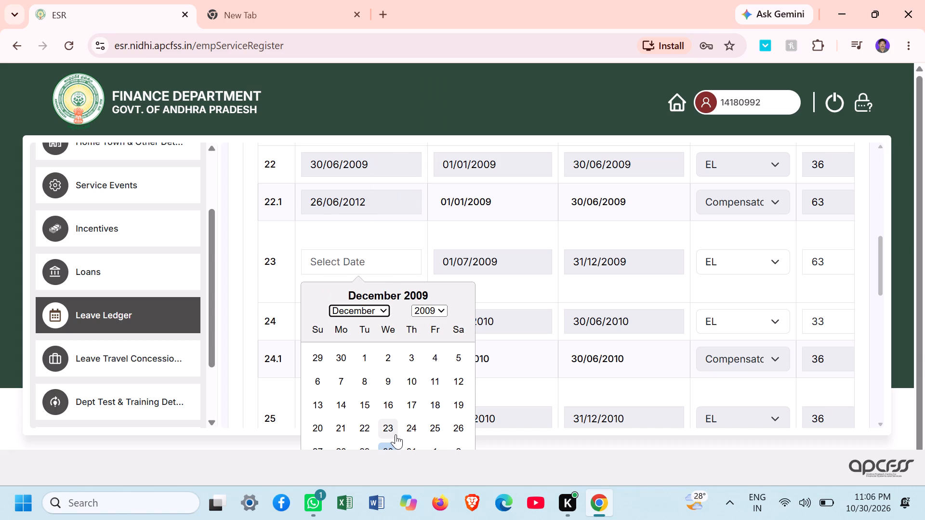
click(408, 446)
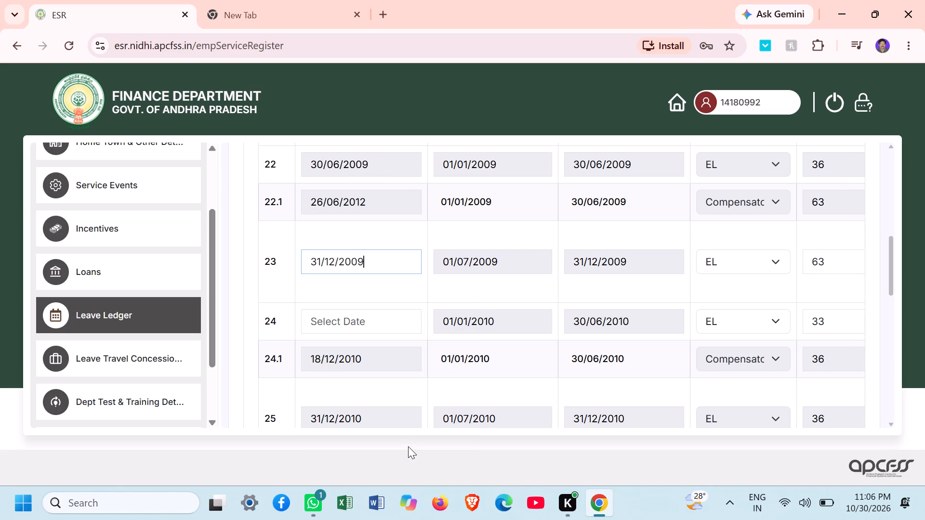
Enter 3 as the leaves earned in EL row 23 for the period 01/07/2009 to 31/12/2009.
click(539, 266)
key(Right)
key(Right)
key(Right)
key(Right)
key(Right)
key(Right)
key(Right)
key(Right)
key(Right)
key(Right)
key(Right)
key(Right)
key(Right)
key(Right)
key(Right)
key(Right)
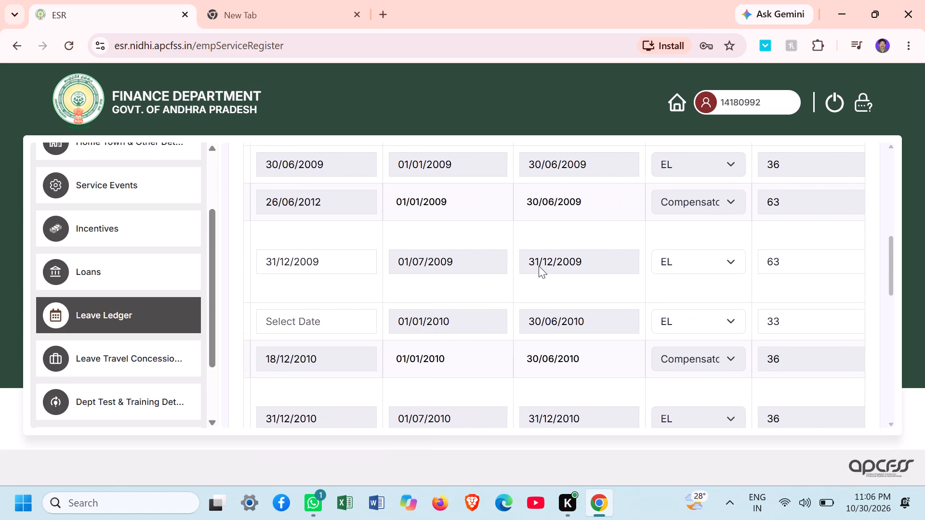
click(524, 264)
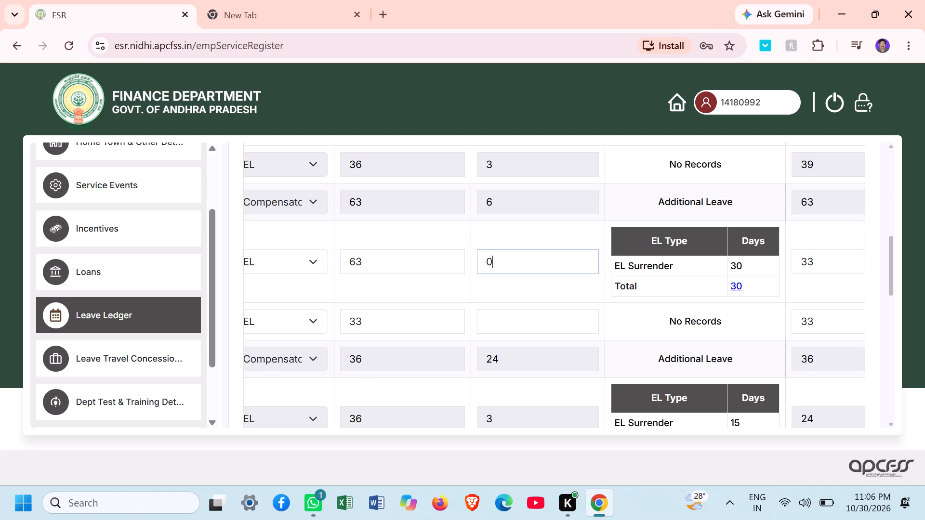
key(3)
Save the earned leave entry in row 23 of the EL ledger.
click(631, 236)
key(Right)
key(Right)
key(Right)
key(Right)
key(Right)
key(Right)
key(Right)
key(Right)
key(Right)
key(Right)
key(Right)
key(Right)
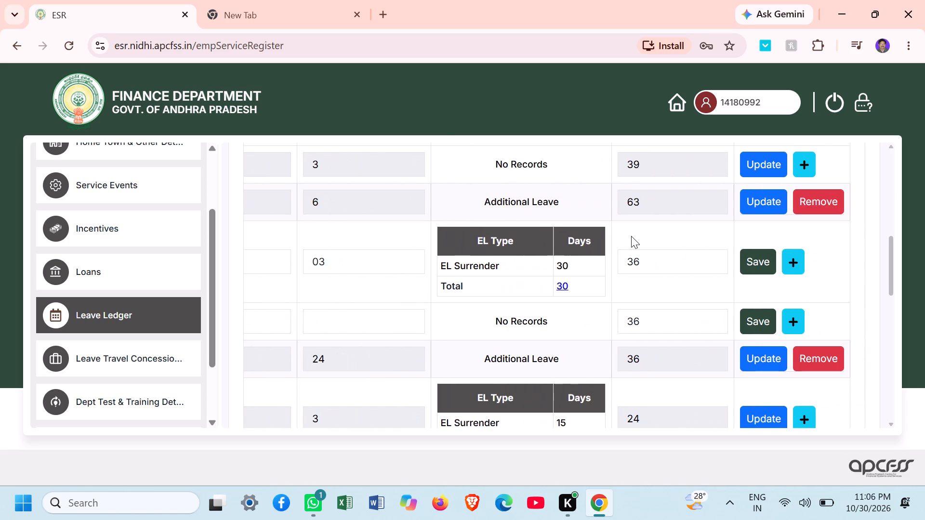
click(755, 258)
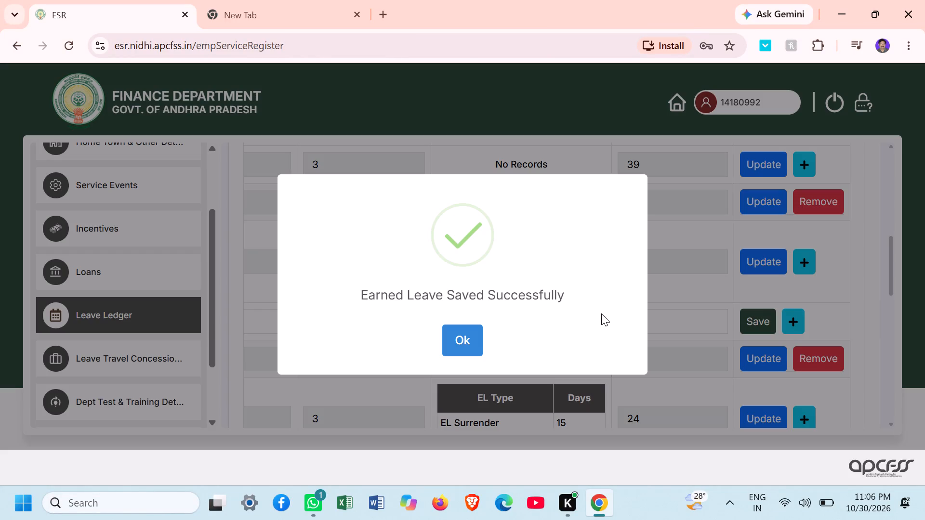
click(464, 338)
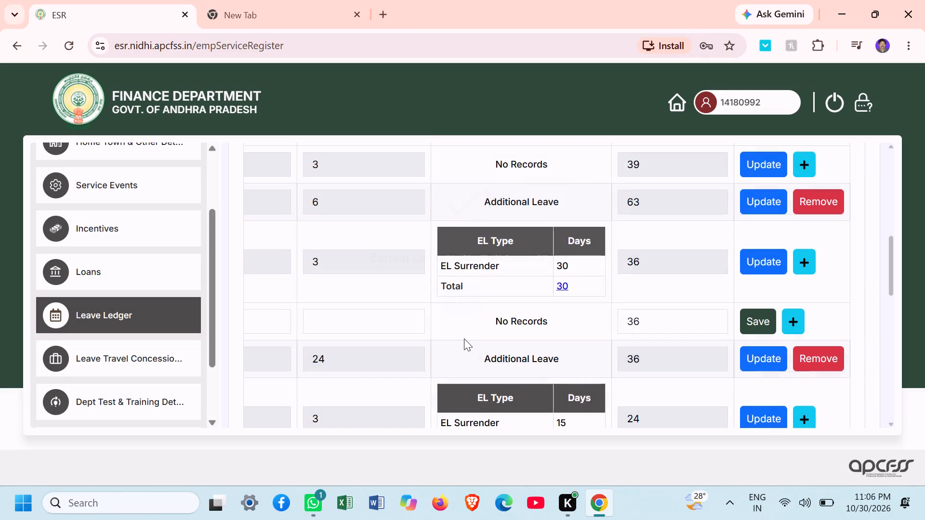
Set the SR entry date in EL row 24 to 30/06/2010.
key(Left)
key(Left)
key(Left)
key(Left)
key(Left)
click(393, 312)
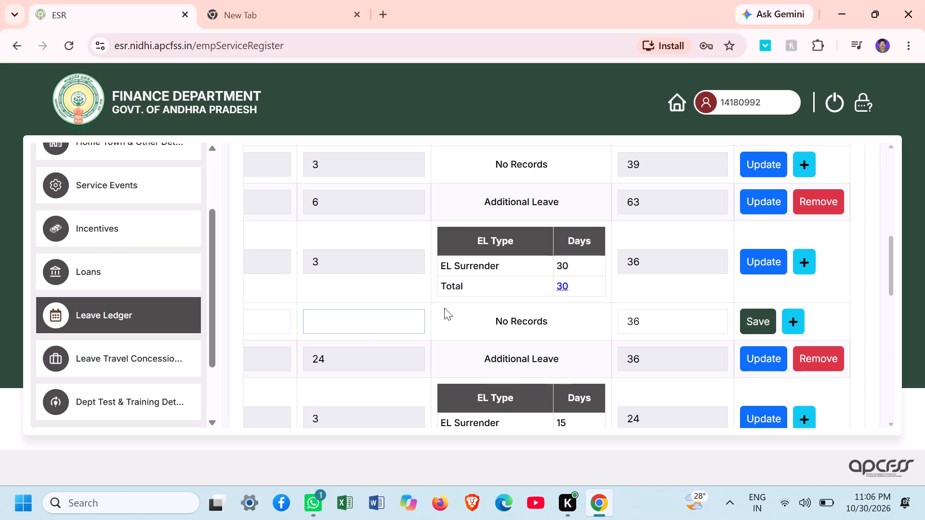
click(476, 328)
key(Left)
key(Left)
key(Left)
key(Left)
key(Left)
key(Left)
key(Left)
key(Left)
key(Left)
key(Left)
key(Left)
key(Left)
key(Left)
key(Left)
key(Left)
key(Left)
key(Left)
key(Left)
key(Left)
key(Left)
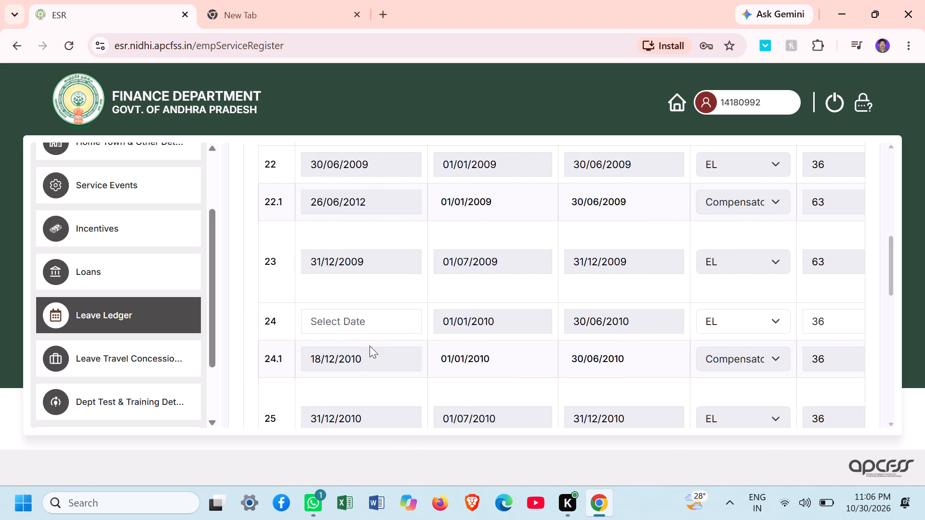
click(356, 321)
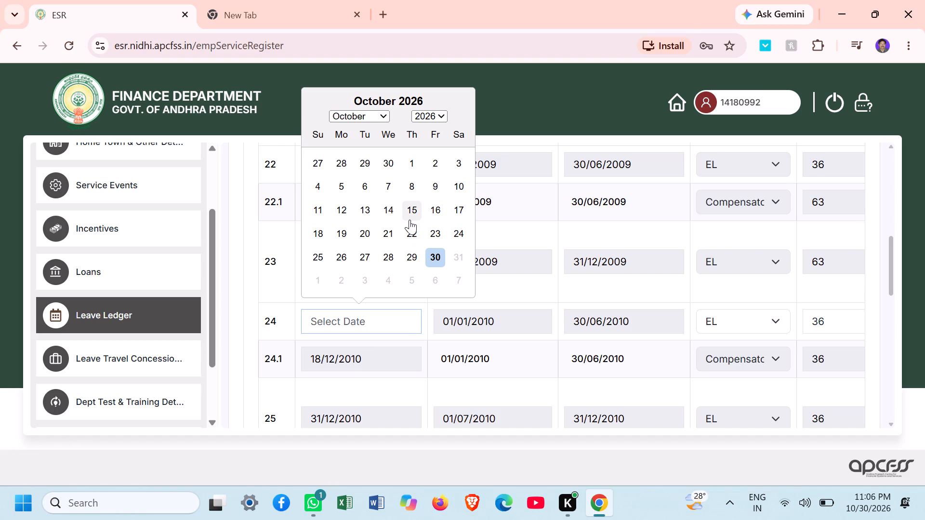
click(440, 117)
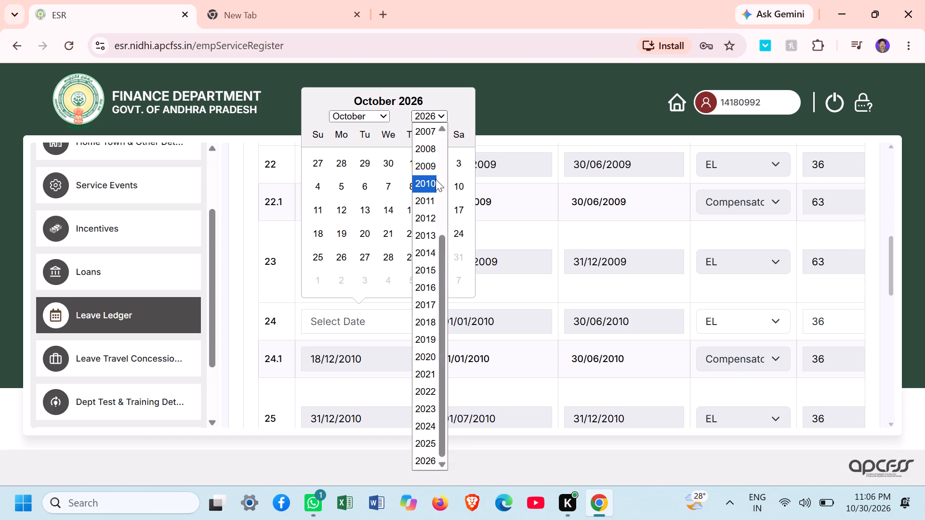
click(435, 180)
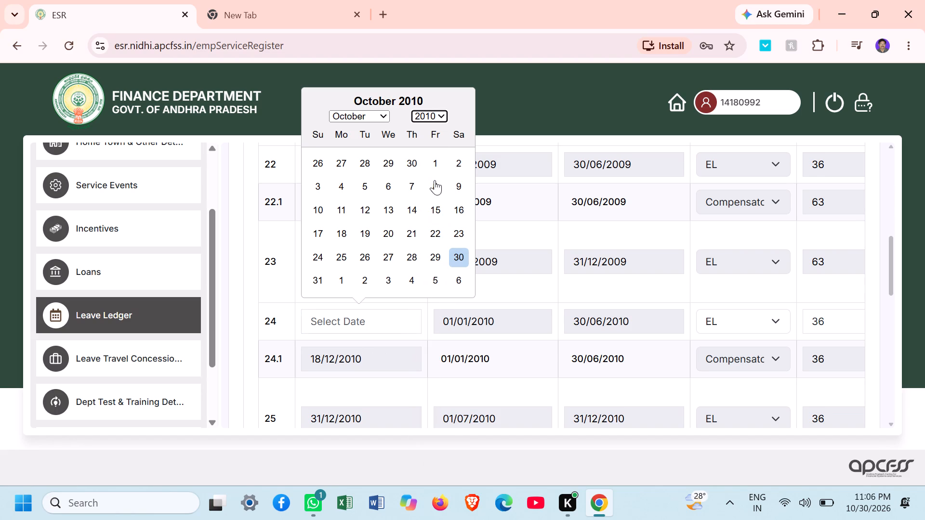
click(386, 111)
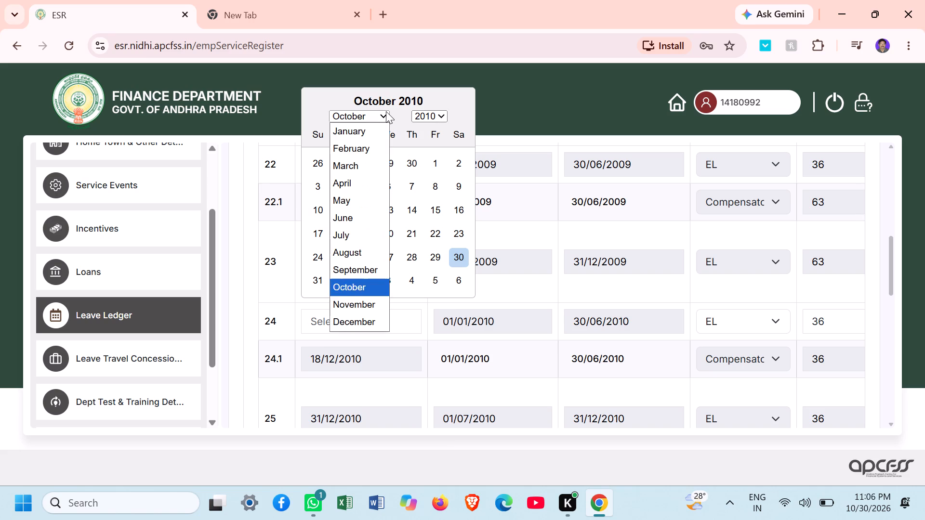
click(370, 218)
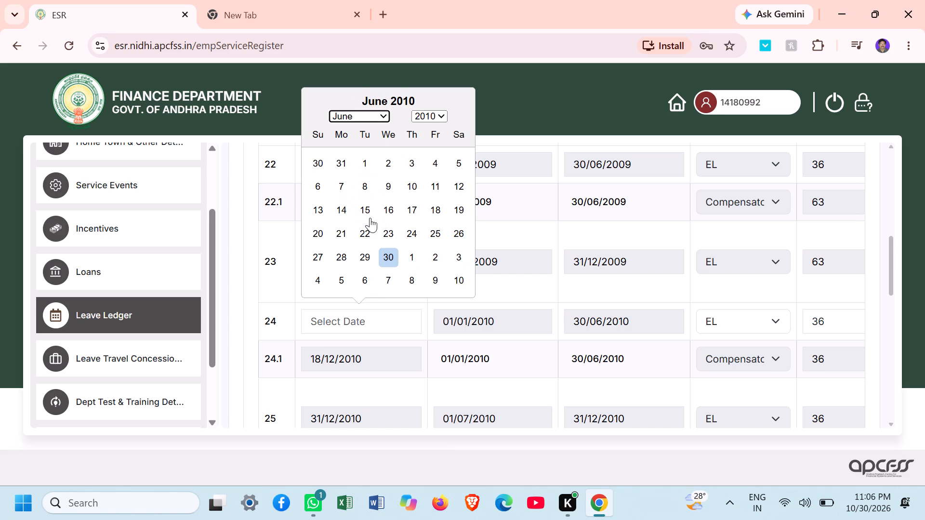
click(395, 256)
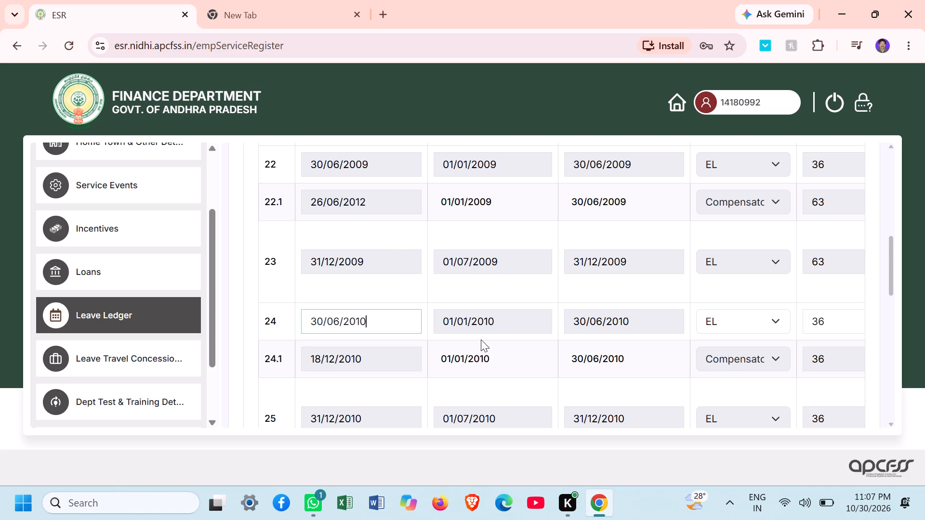
Enter 3 as the leaves earned in EL row 24 for the period 01/01/2010 to 30/06/2010.
click(506, 325)
key(Right)
key(Right)
key(Right)
key(Right)
key(Right)
key(Right)
key(Right)
key(Right)
key(Right)
key(Right)
key(Right)
key(Right)
key(Right)
key(Right)
key(Right)
key(Right)
key(Right)
key(Right)
key(Right)
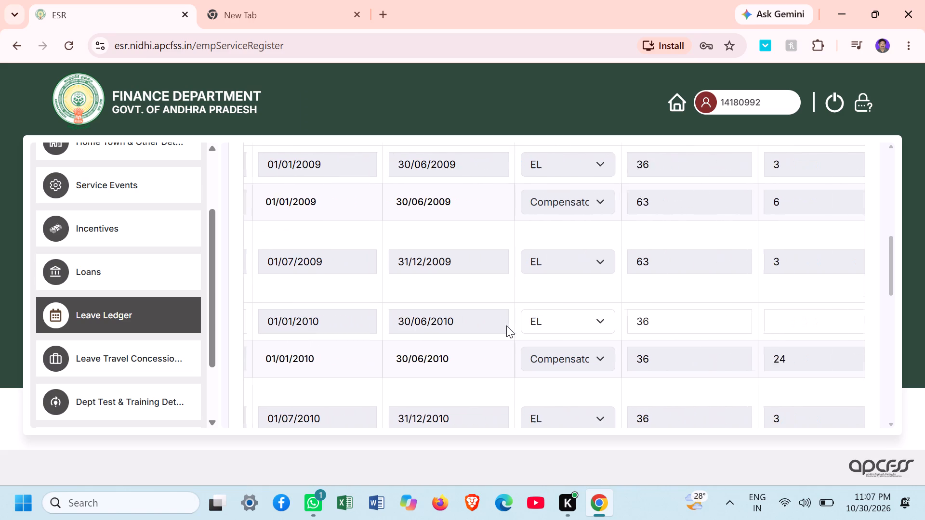
click(434, 323)
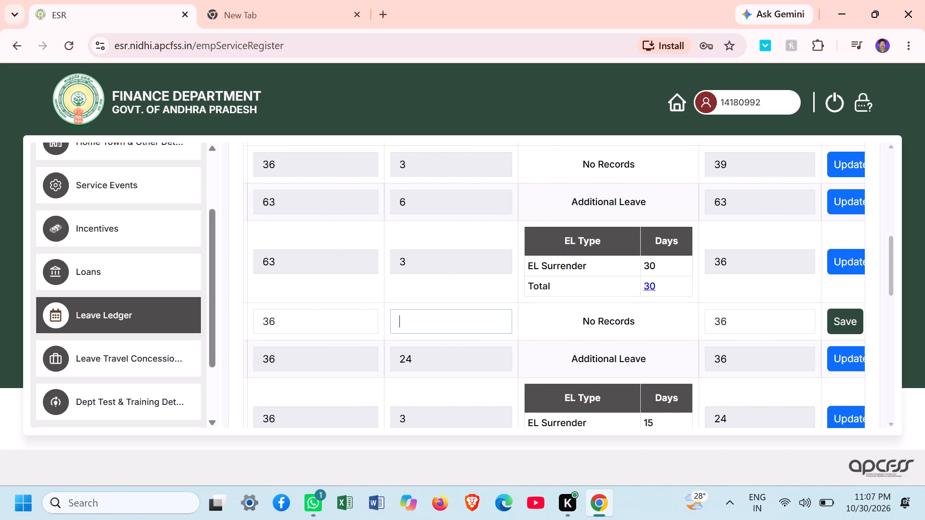
key(3)
click(688, 321)
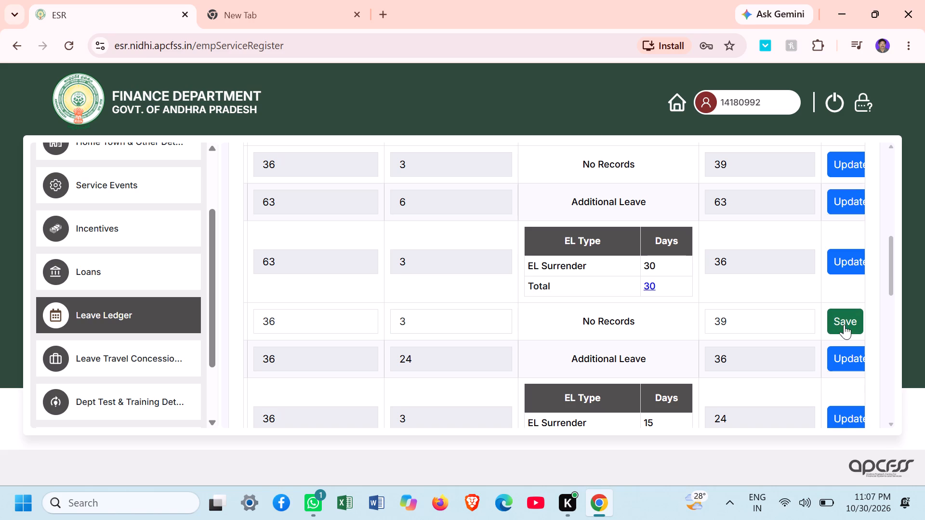
Save the earned leave entry in row 24 of the EL ledger.
click(845, 324)
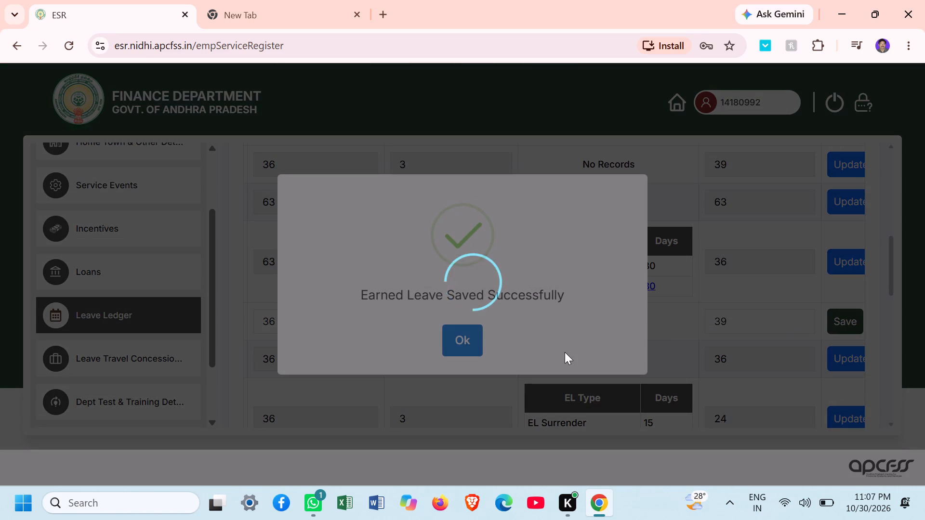
click(449, 343)
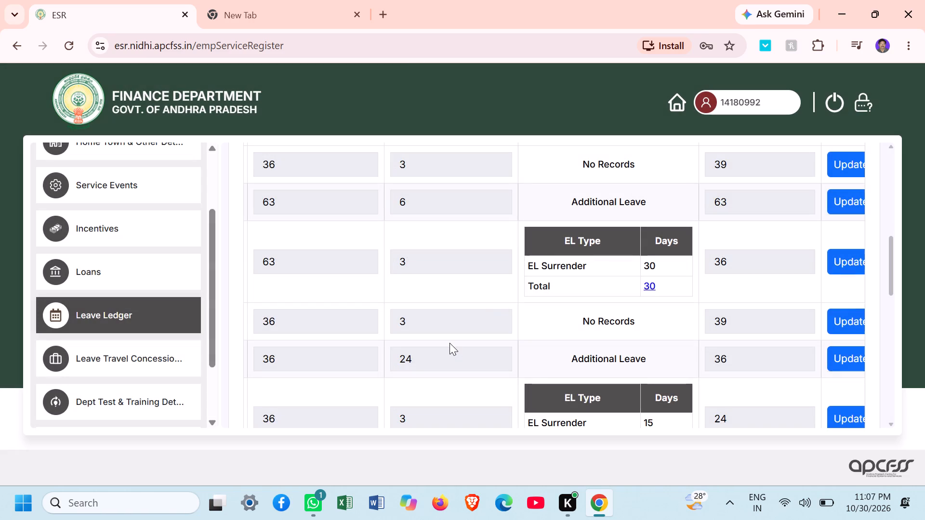
Set the SR entry date in EL row 26 to 30/06/2011.
key(Down)
click(490, 365)
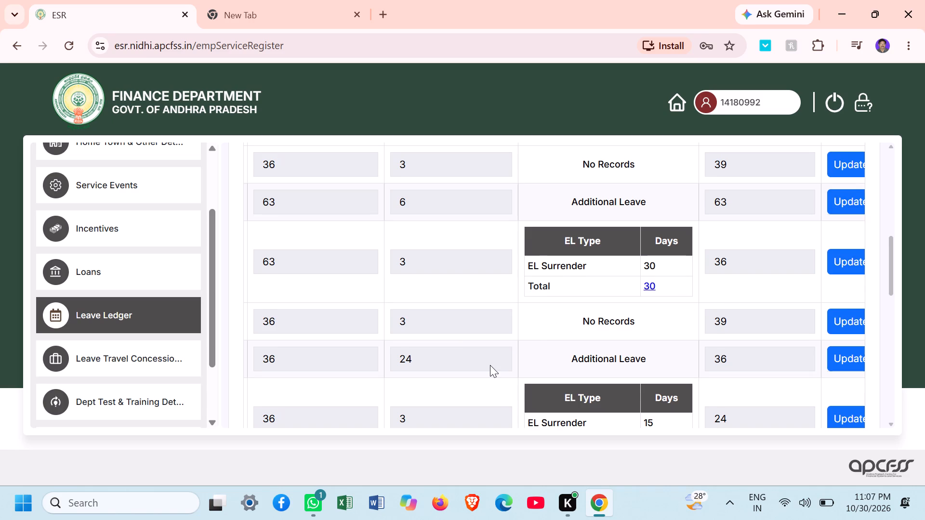
key(Down)
key(Down)
key(Down)
key(Down)
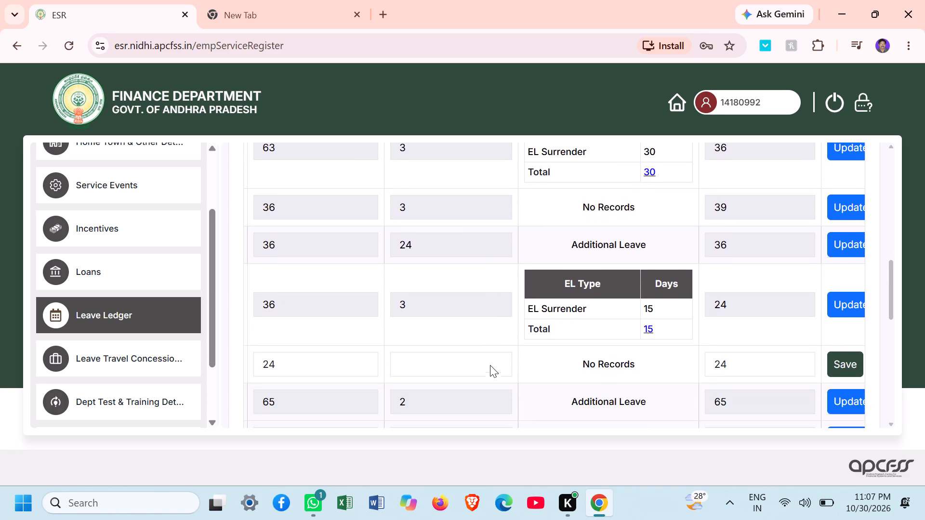
key(Down)
key(Down)
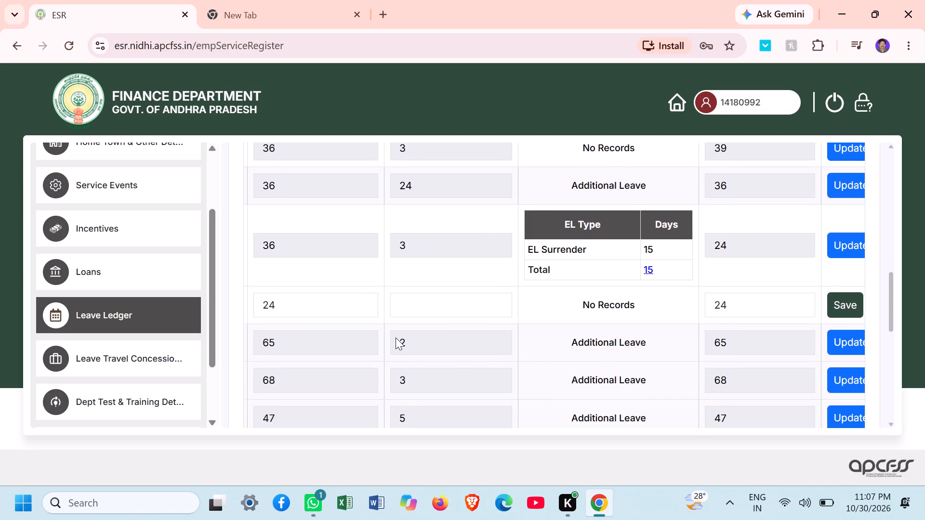
key(Left)
key(Left)
key(Left)
key(Left)
key(Left)
key(Left)
key(Left)
key(Left)
key(Left)
key(Left)
key(Left)
key(Left)
key(Left)
key(Left)
key(Left)
key(Left)
key(Left)
key(Left)
key(Left)
key(Left)
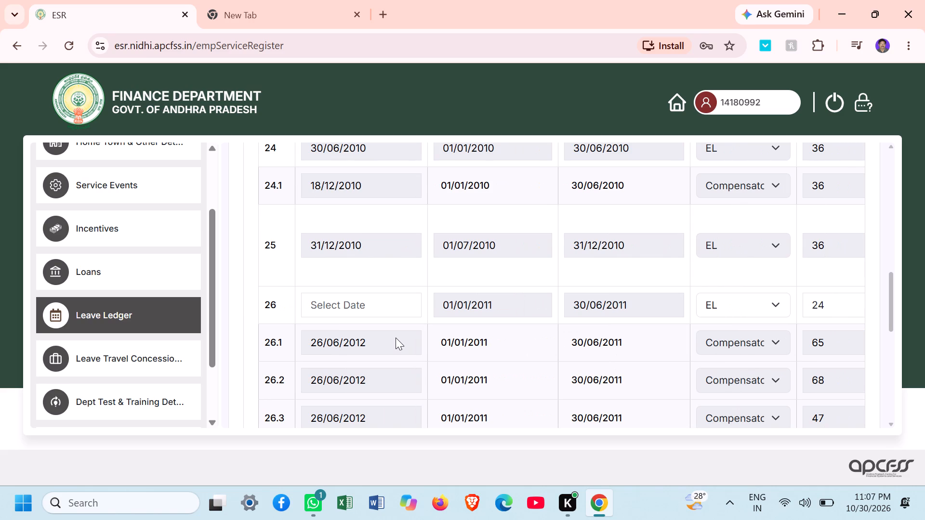
click(392, 306)
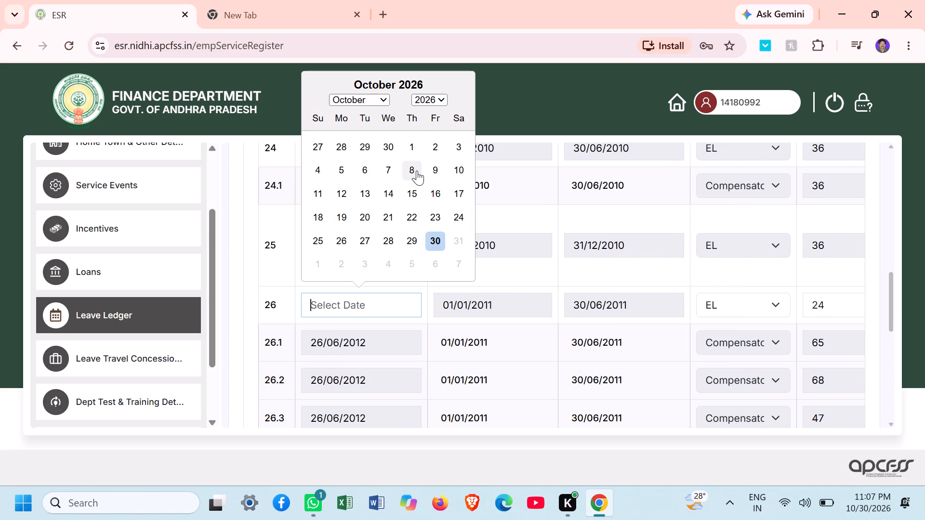
click(438, 104)
click(434, 183)
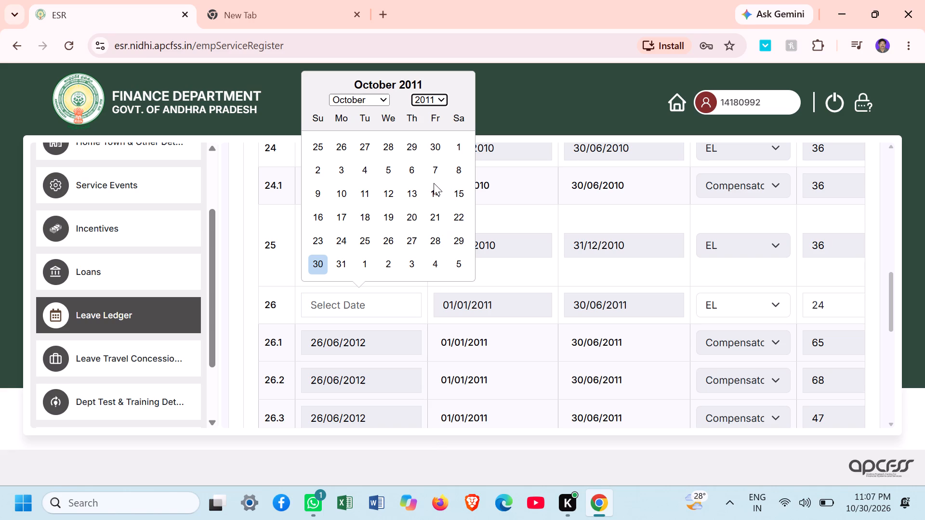
click(384, 100)
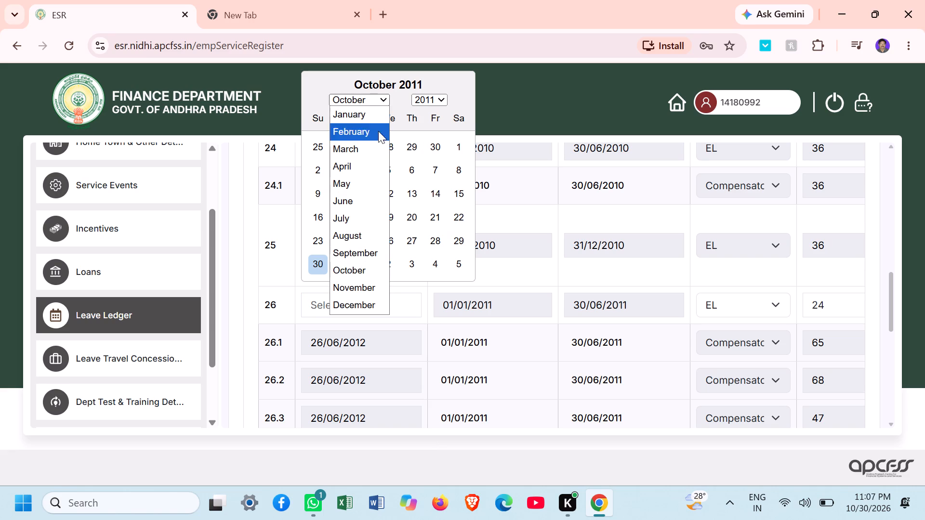
click(364, 196)
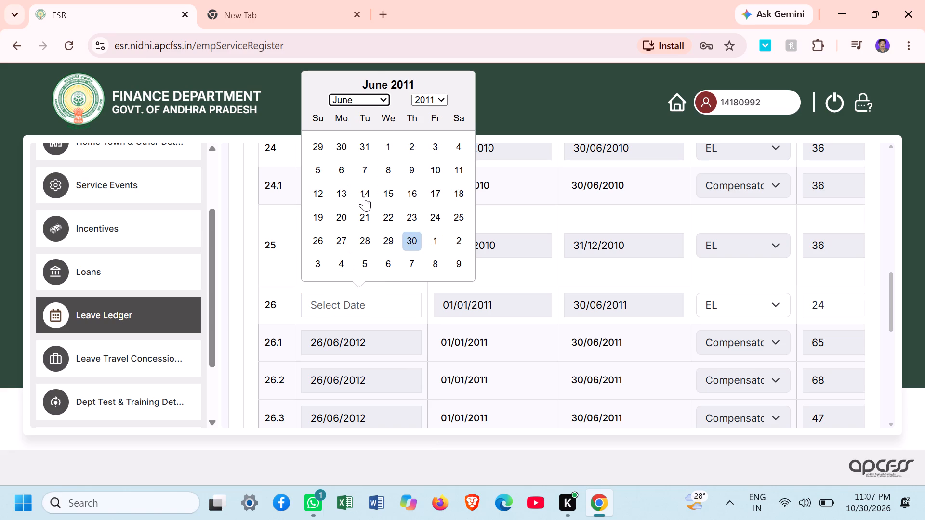
click(410, 238)
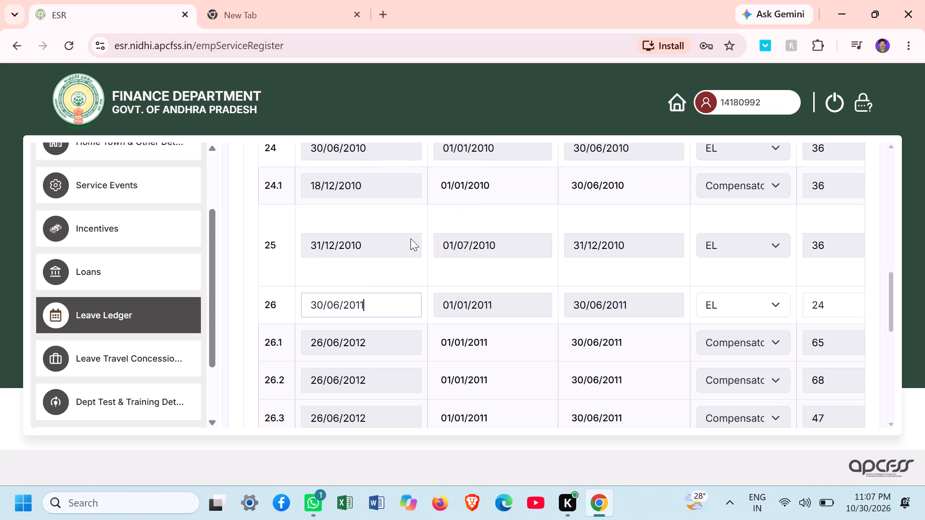
Enter 3 as the leaves earned in EL row 26 for the period 01/01/2011 to 30/06/2011.
click(581, 303)
key(Right)
key(Right)
key(Right)
key(Right)
key(Right)
key(Right)
key(Right)
key(Right)
key(Right)
key(Right)
key(Right)
key(Right)
key(Right)
key(Right)
key(Right)
key(Right)
key(Right)
key(Right)
key(Right)
key(Right)
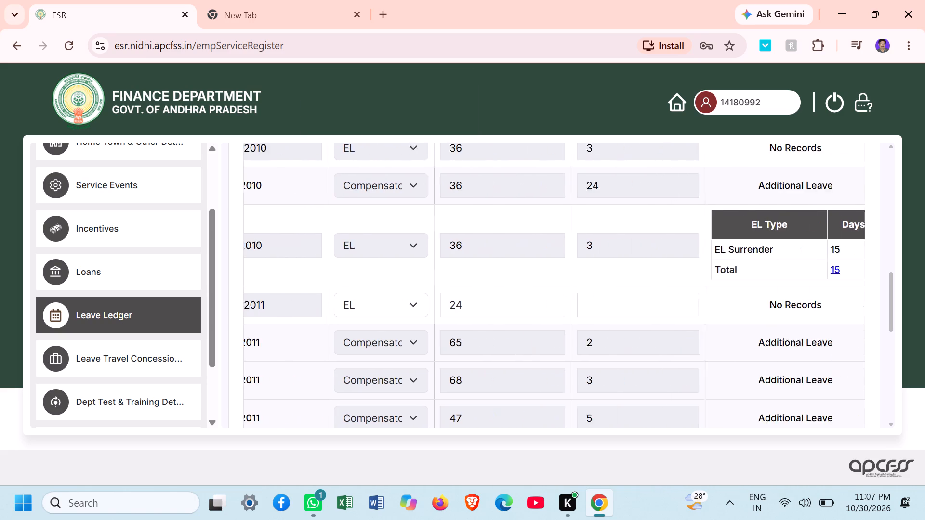
click(353, 307)
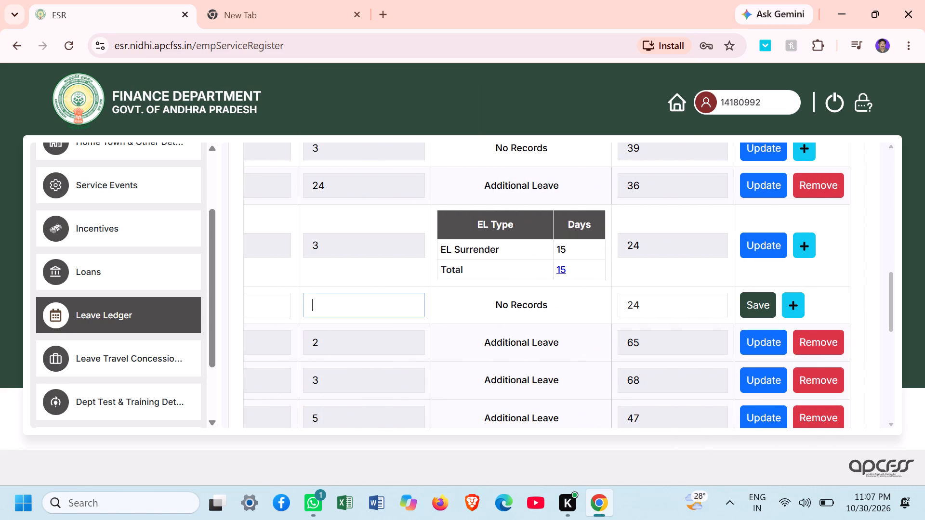
key(3)
click(688, 303)
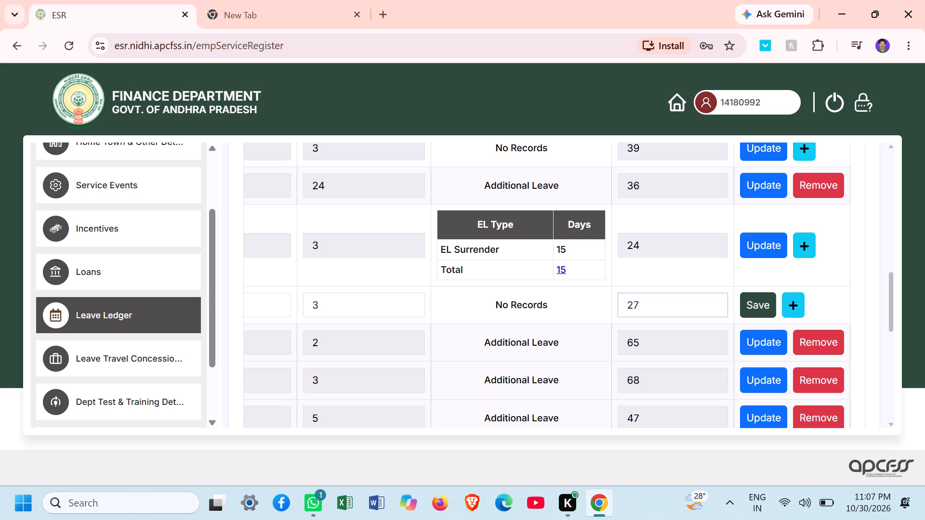
Save the earned leave entry in row 26 of the EL ledger.
click(754, 308)
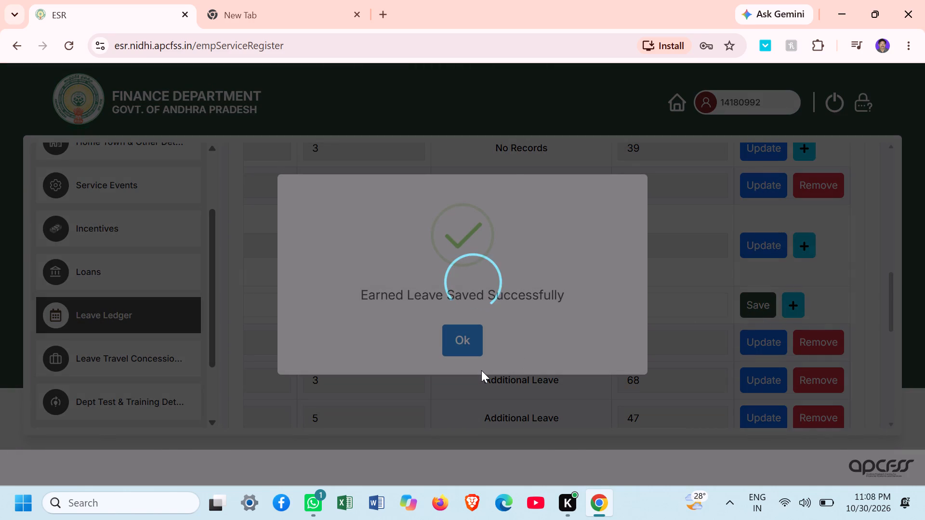
click(465, 335)
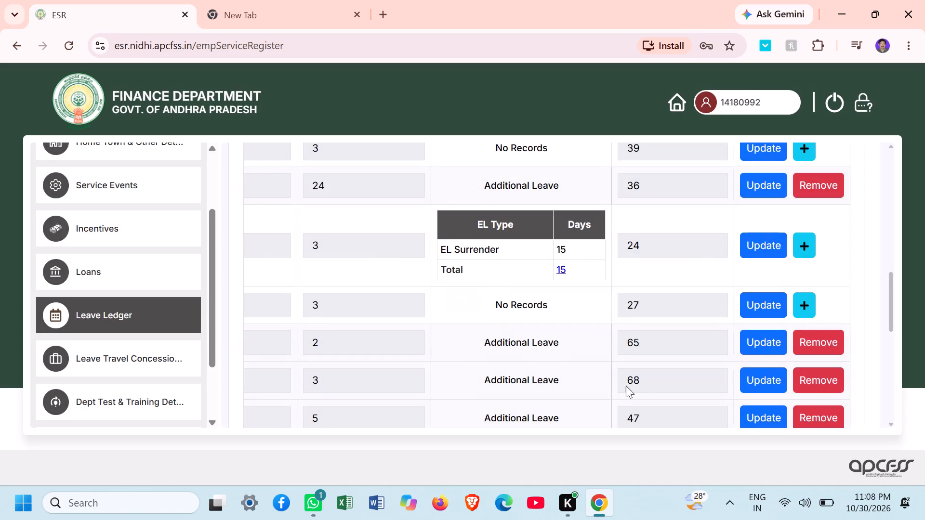
Set the SR entry date in EL row 27 to 31/12/2011.
key(Down)
click(645, 416)
key(Down)
key(Down)
key(Down)
key(Down)
key(Down)
key(Down)
key(Down)
key(Down)
key(Down)
key(Down)
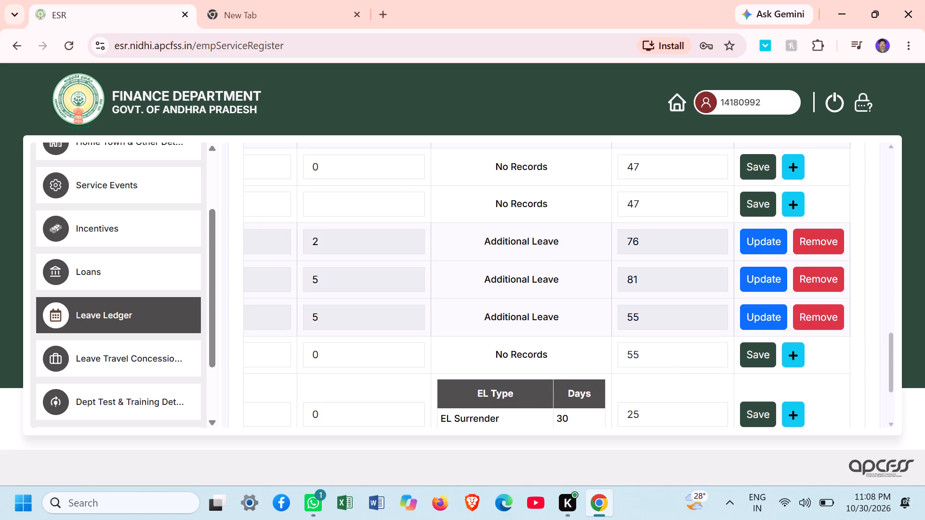
click(481, 158)
key(Left)
key(Left)
key(Left)
key(Left)
key(Left)
key(Left)
key(Left)
key(Left)
key(Left)
key(Left)
key(Left)
key(Left)
key(Left)
key(Left)
key(Left)
key(Left)
key(Left)
key(Left)
key(Left)
key(Left)
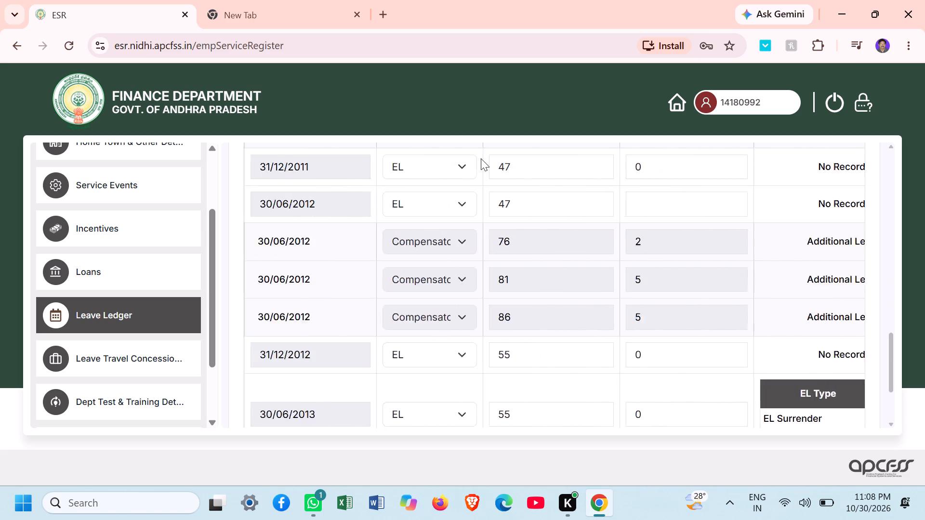
click(387, 167)
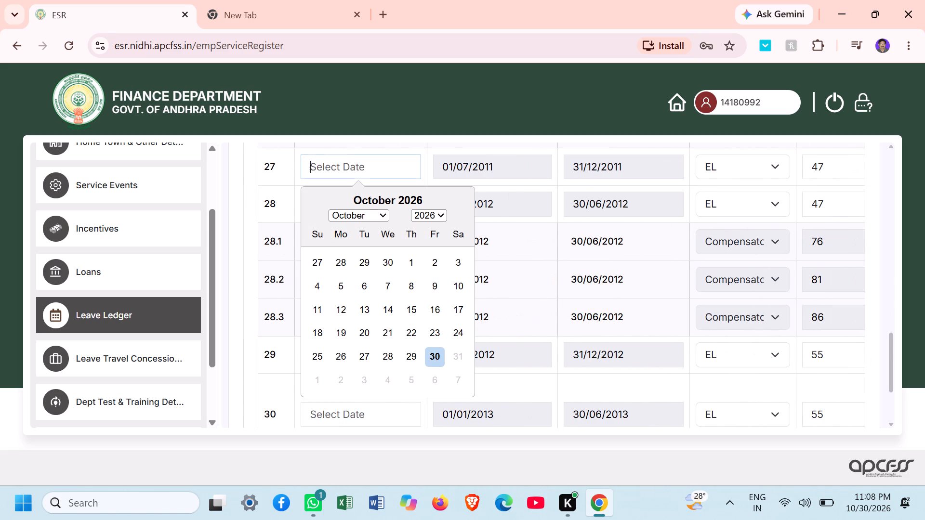
click(441, 215)
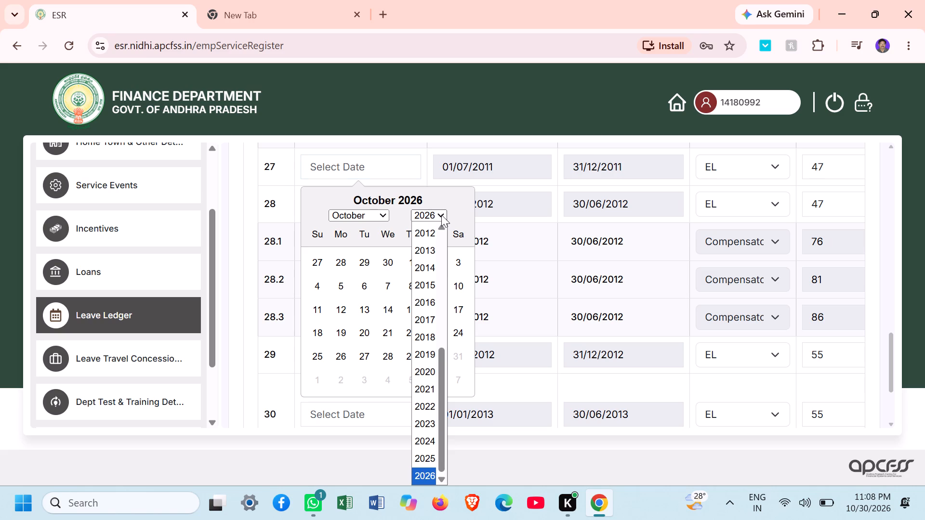
click(442, 226)
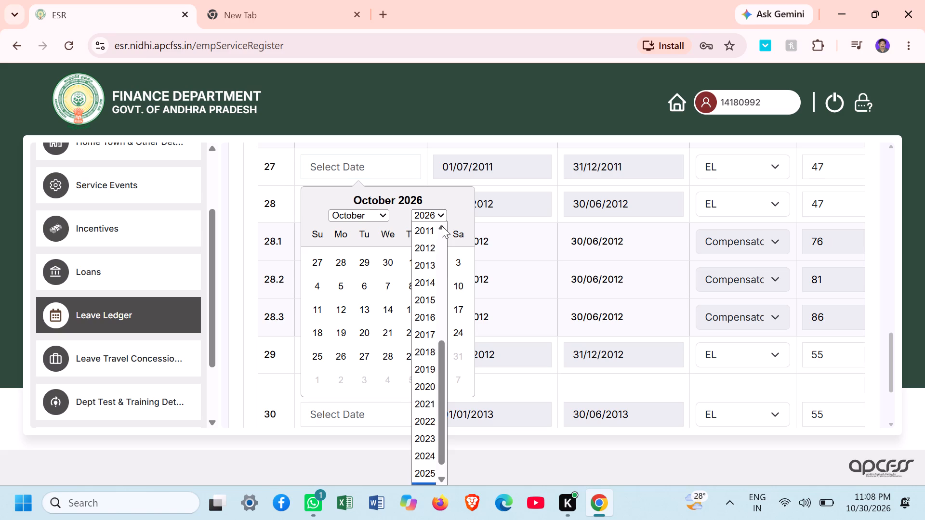
click(433, 239)
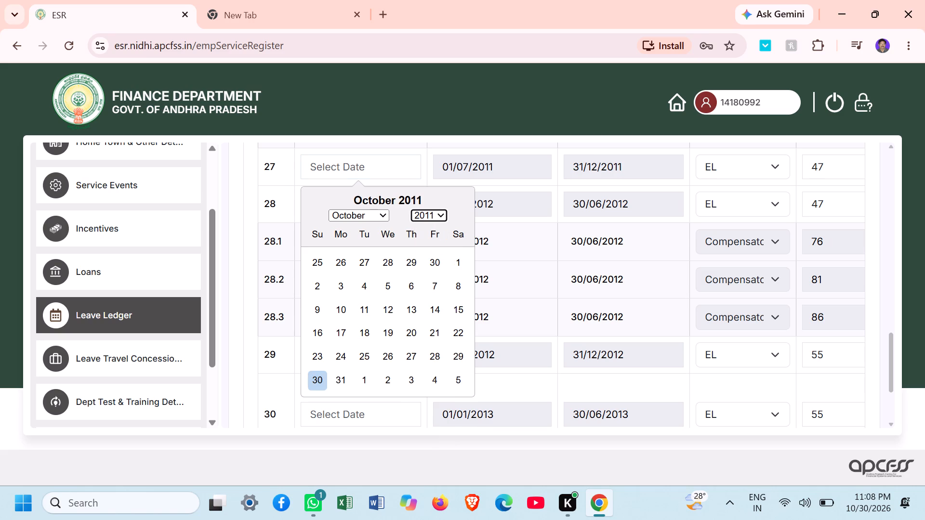
click(378, 218)
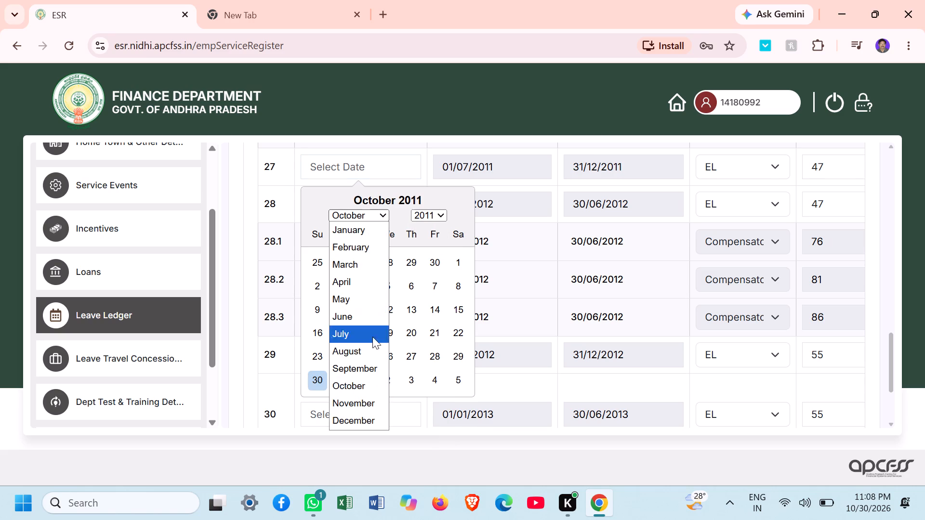
click(365, 419)
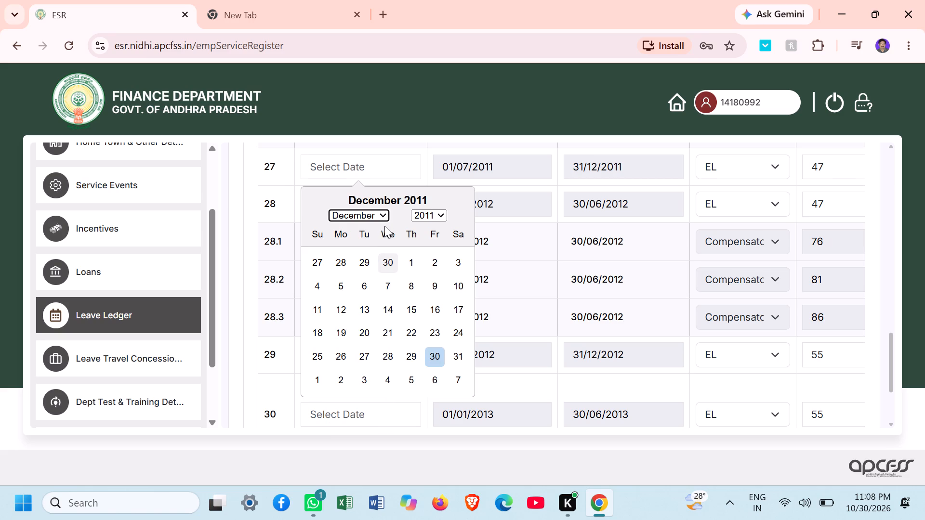
click(458, 351)
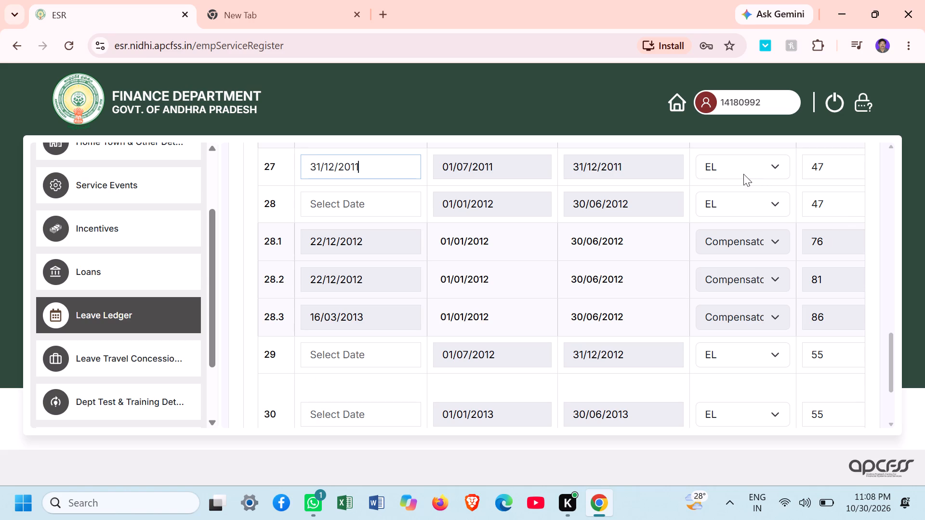
Enter 3 as the leaves earned in EL row 27 for the period 01/07/2011 to 31/12/2011.
click(670, 161)
key(Right)
key(Right)
key(Right)
key(Right)
key(Right)
key(Right)
key(Right)
key(Right)
key(Right)
key(Right)
key(Right)
key(Right)
key(Right)
key(Right)
key(Right)
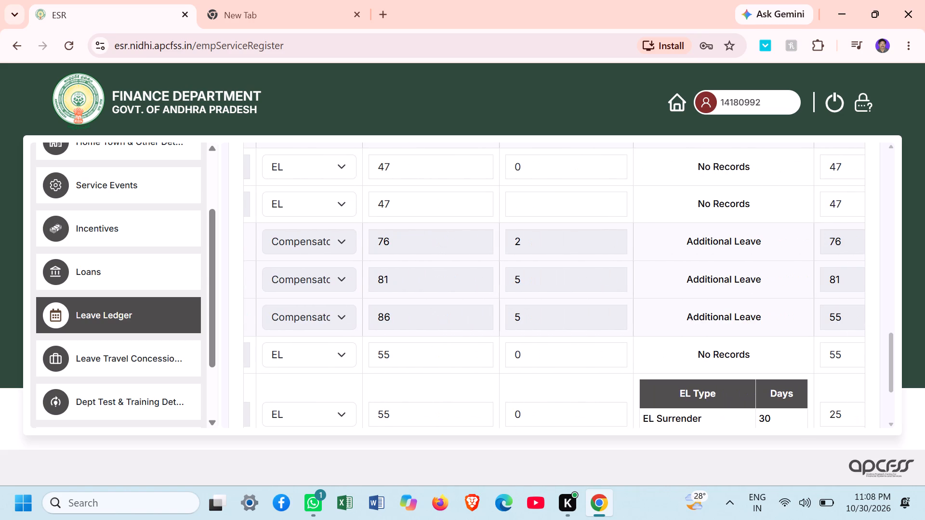
click(523, 165)
key(3)
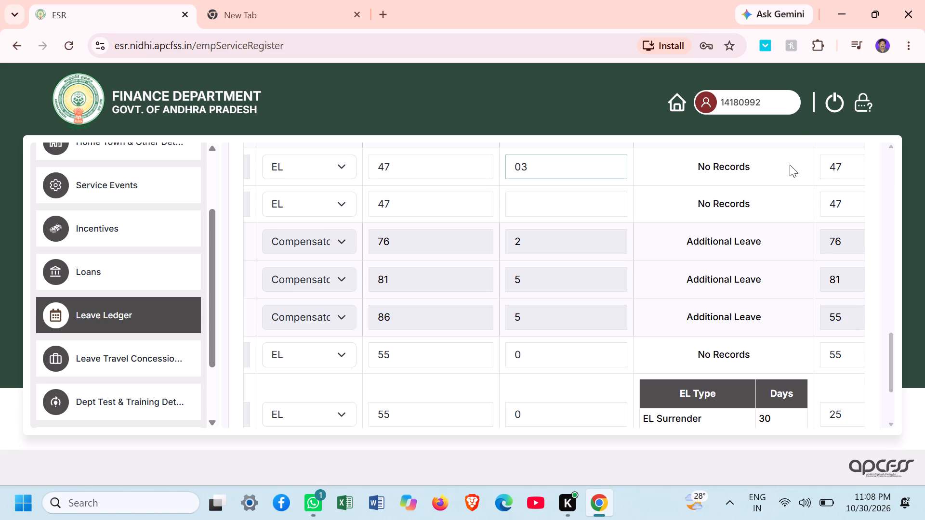
Save the earned leave entry in row 27 of the EL ledger.
click(790, 165)
key(Right)
key(Right)
key(Right)
key(Right)
key(Right)
key(Right)
key(Right)
key(Right)
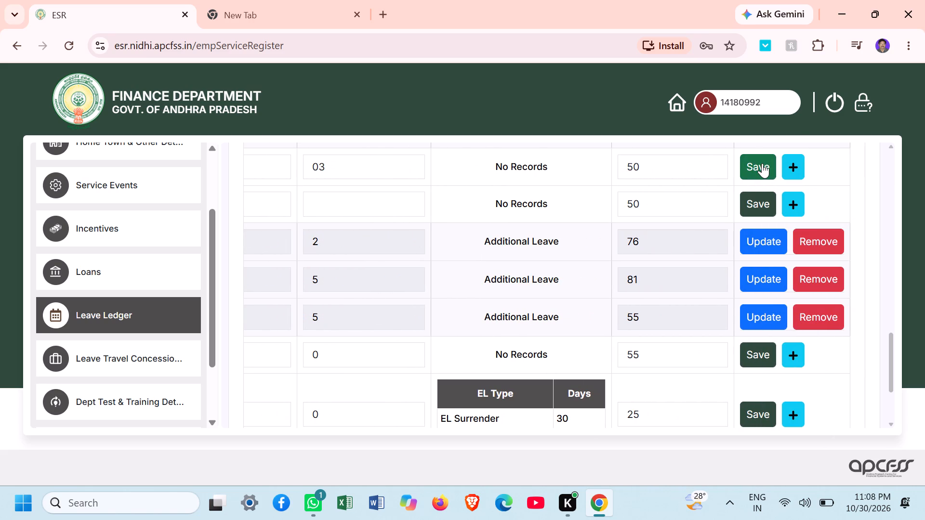
click(762, 163)
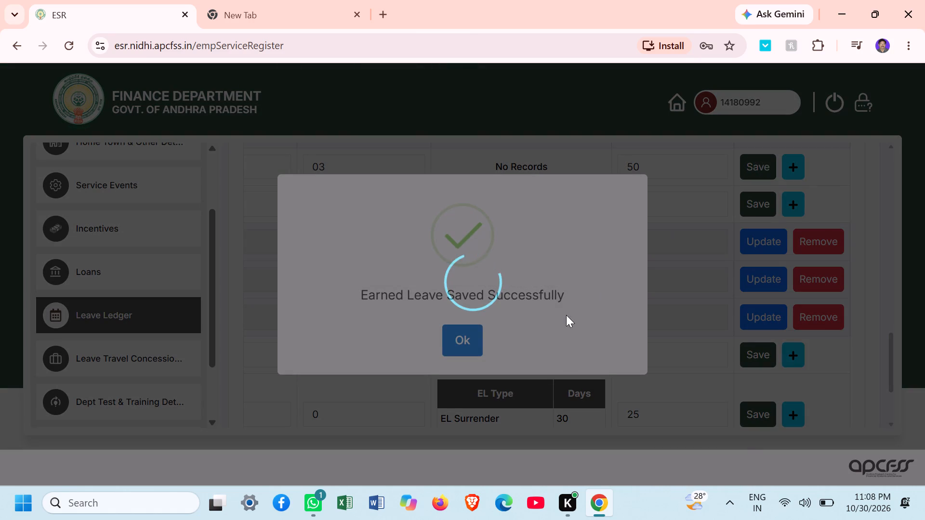
click(471, 348)
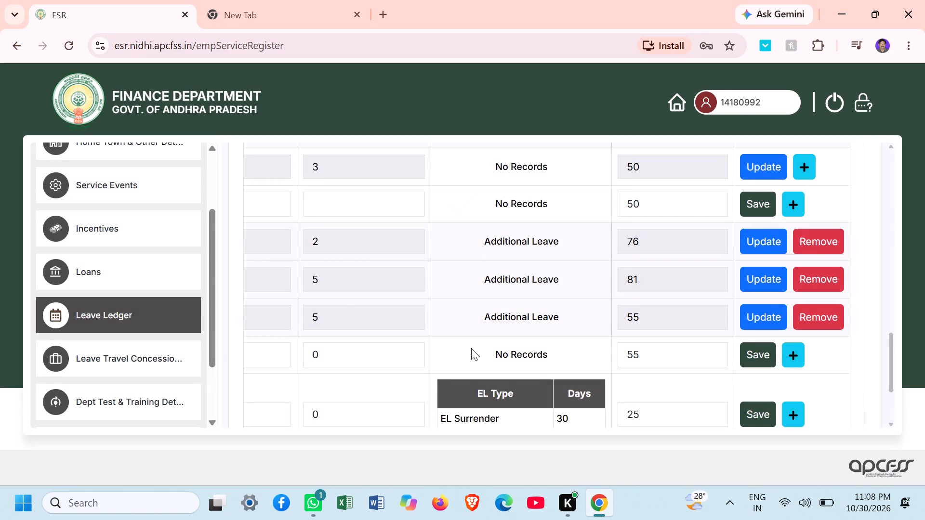
Set the SR entry date in EL row 28 to 30/06/2012.
click(326, 215)
click(480, 202)
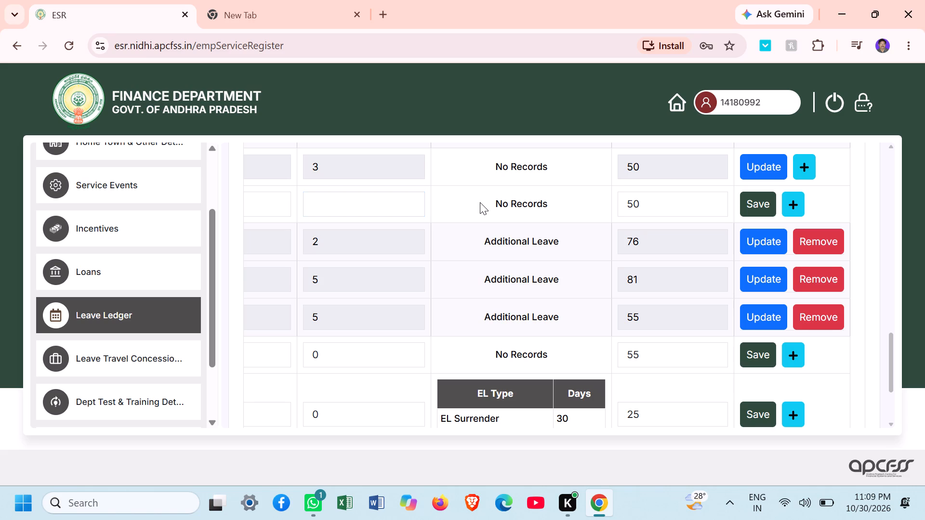
key(Left)
key(Left)
key(Left)
key(Left)
key(Left)
key(Left)
key(Left)
key(Left)
key(Left)
key(Left)
key(Left)
key(Left)
key(Left)
key(Left)
key(Left)
key(Left)
key(Left)
key(Left)
key(Left)
key(Left)
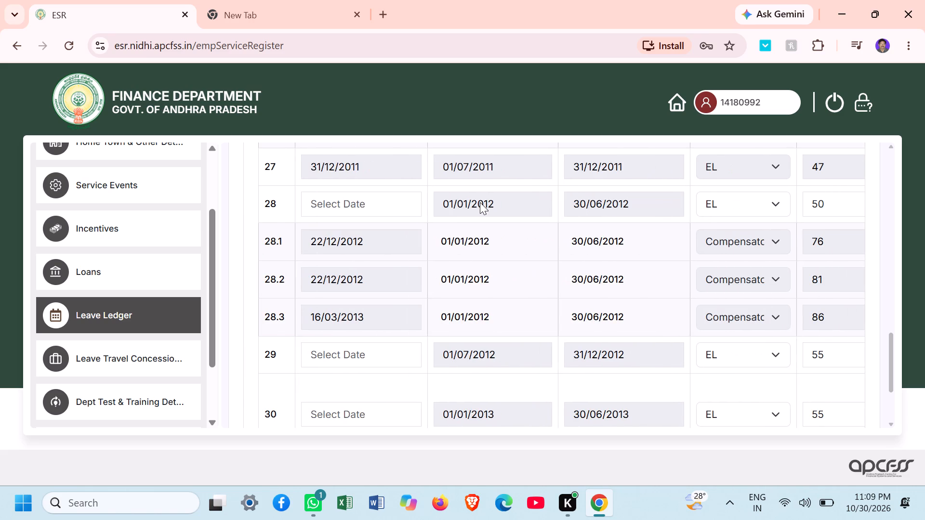
click(373, 201)
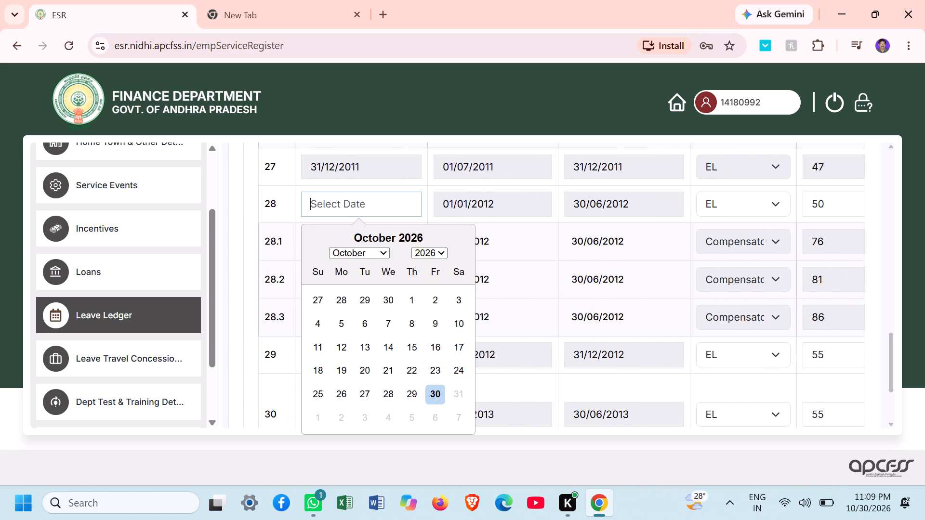
click(436, 257)
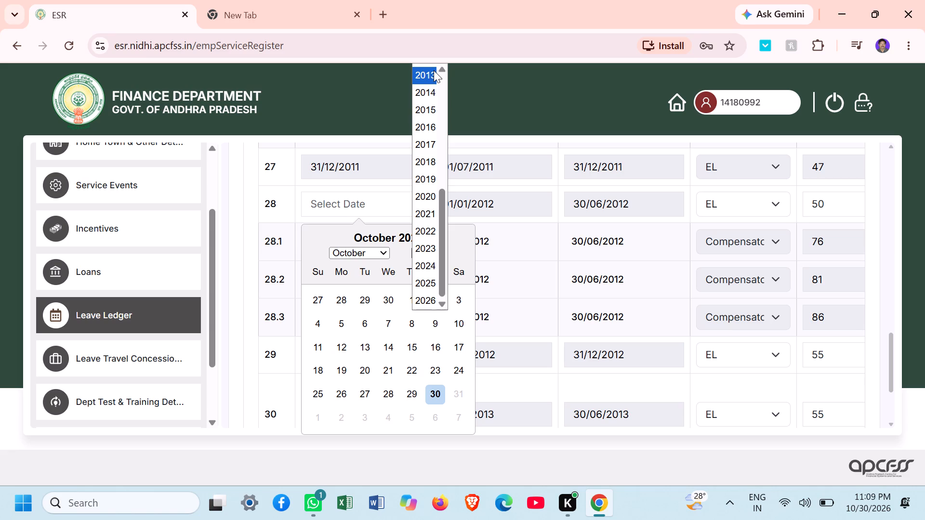
click(443, 70)
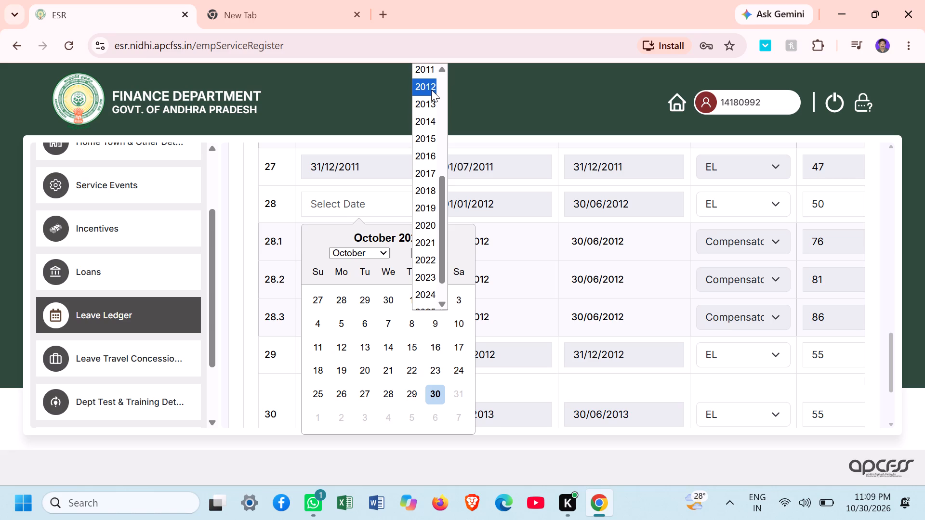
click(431, 90)
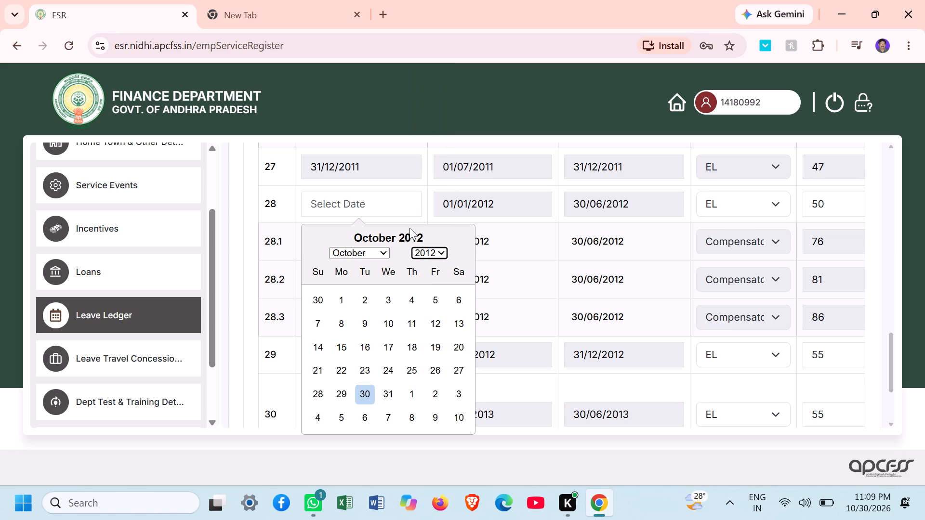
click(383, 252)
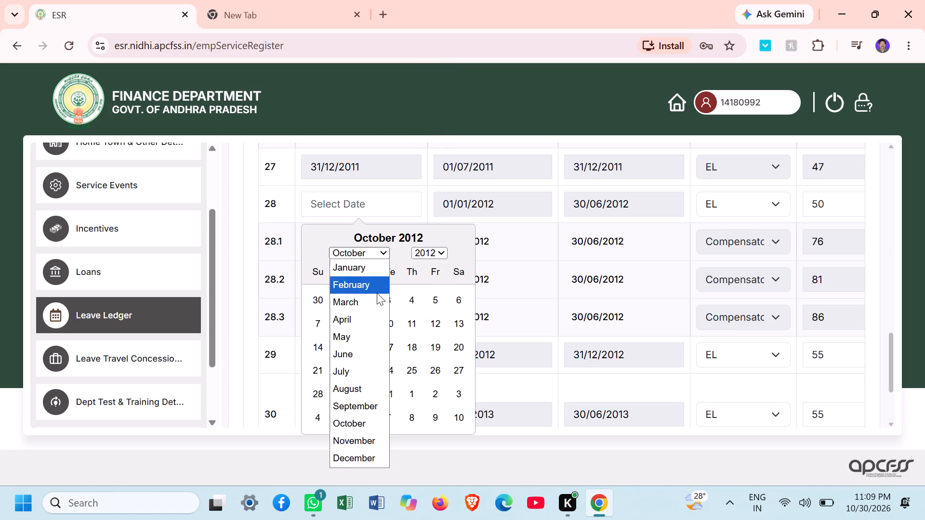
click(359, 359)
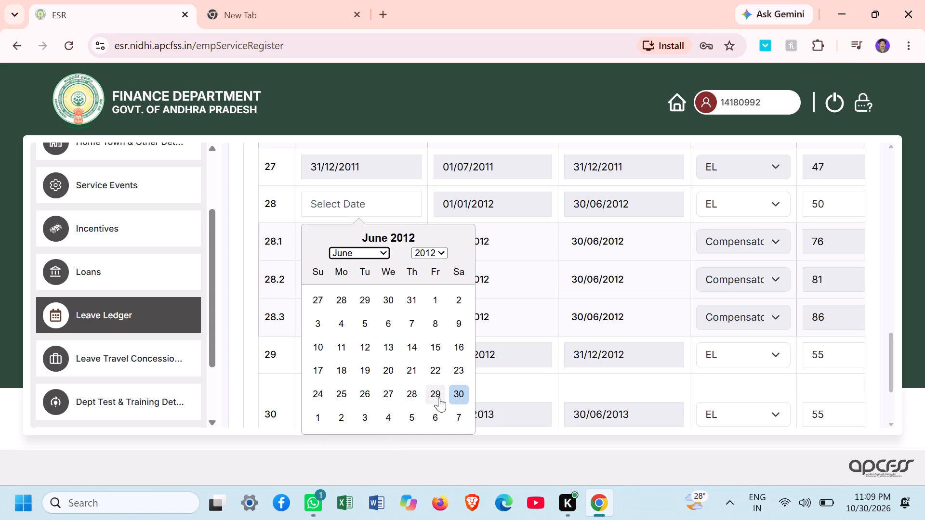
click(456, 397)
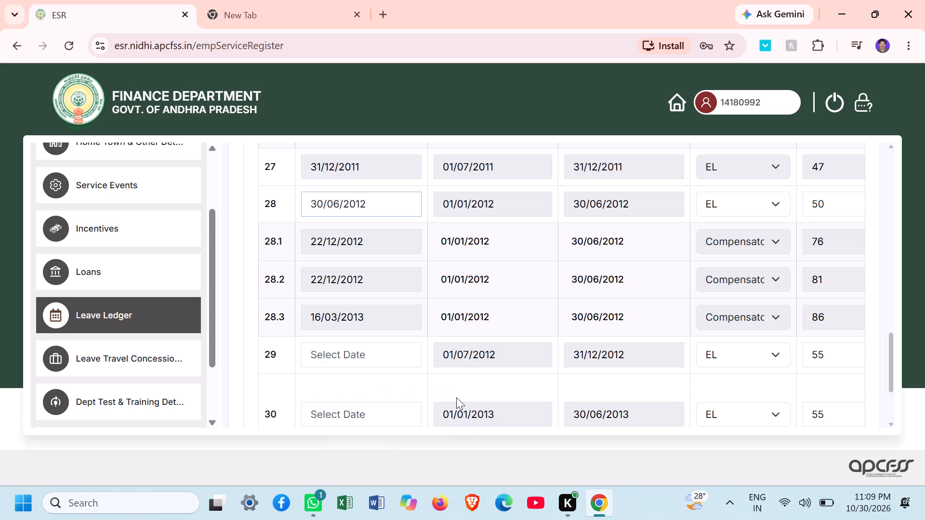
Enter 3 as the leaves earned in EL row 28 for the period 01/01/2012 to 30/06/2012.
click(529, 201)
key(Right)
key(Right)
key(Right)
key(Right)
key(Right)
key(Right)
key(Right)
key(Right)
key(Right)
key(Right)
key(Right)
key(Right)
key(Right)
key(Right)
key(Right)
key(Right)
key(Right)
key(Right)
key(Right)
key(Right)
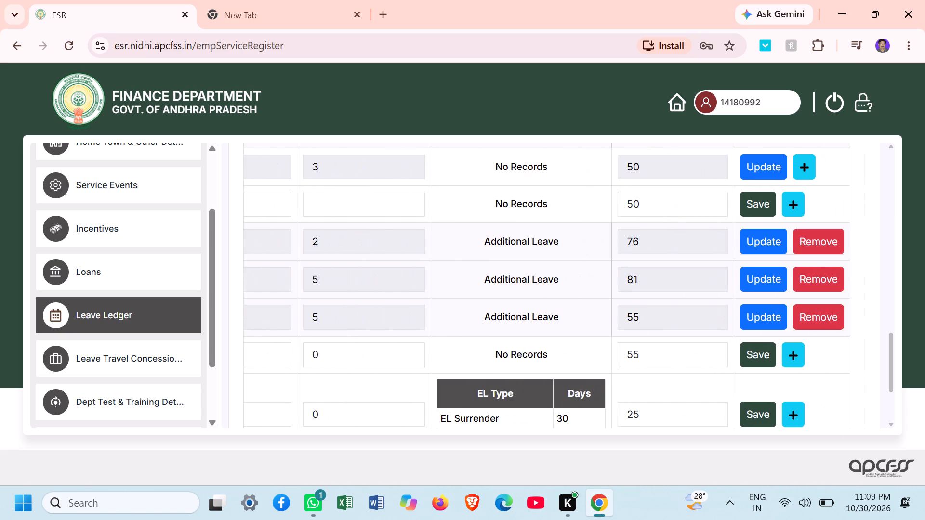
click(326, 199)
key(3)
Save the earned leave entry in row 28 of the EL ledger.
click(671, 199)
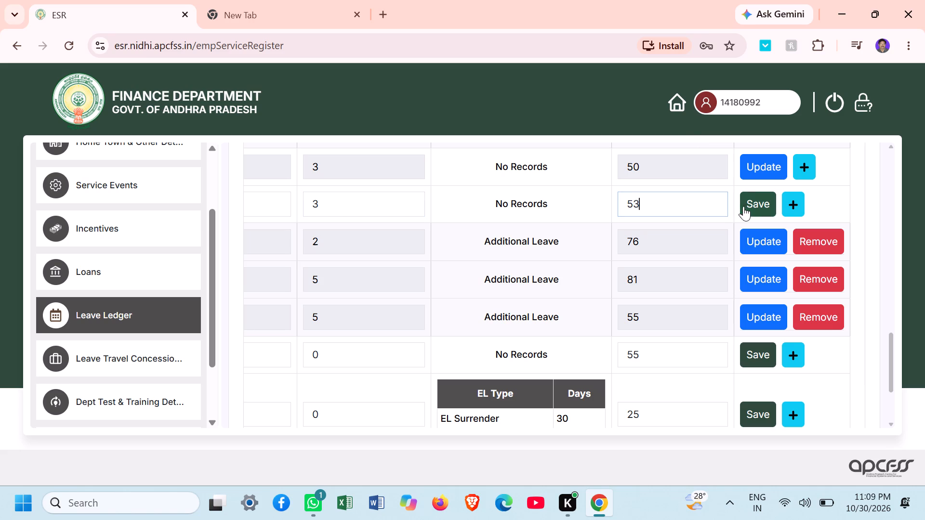
click(750, 206)
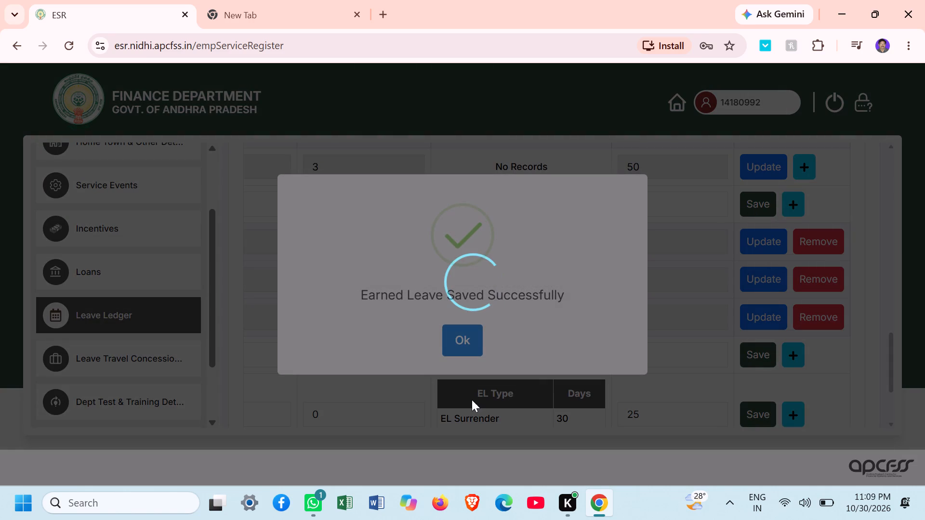
click(475, 339)
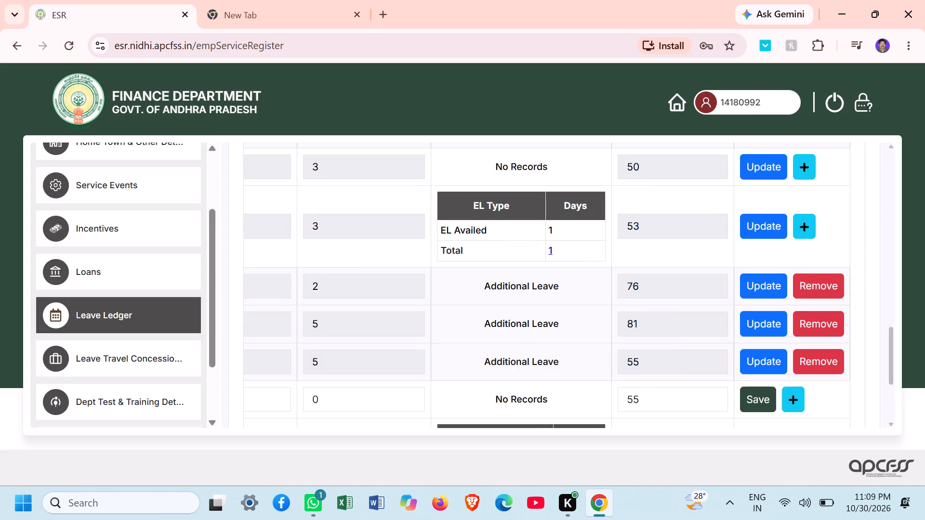
Set the SR entry date in EL row 29 to 31/12/2012.
click(510, 406)
key(Left)
key(Left)
key(Left)
key(Left)
key(Left)
key(Left)
key(Left)
key(Left)
key(Left)
key(Left)
key(Left)
key(Left)
key(Left)
key(Left)
key(Left)
key(Left)
key(Left)
key(Left)
key(Left)
key(Left)
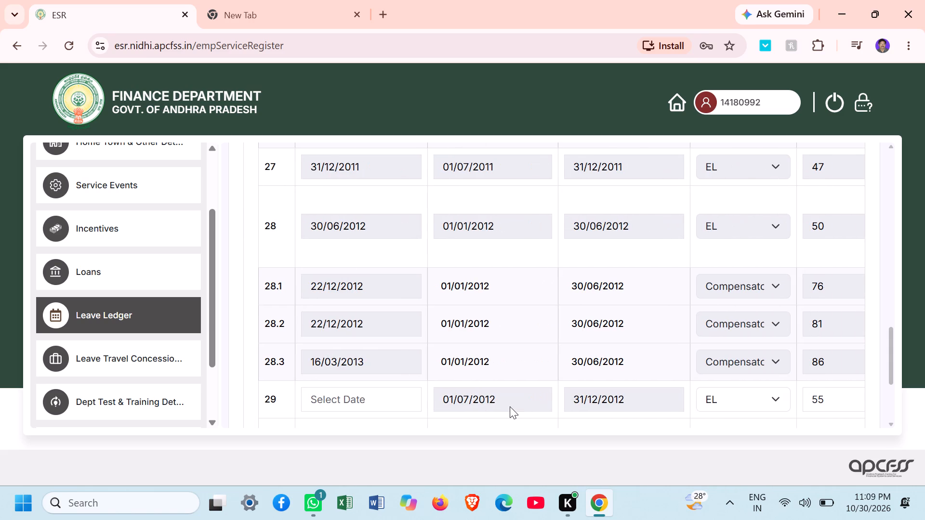
click(372, 396)
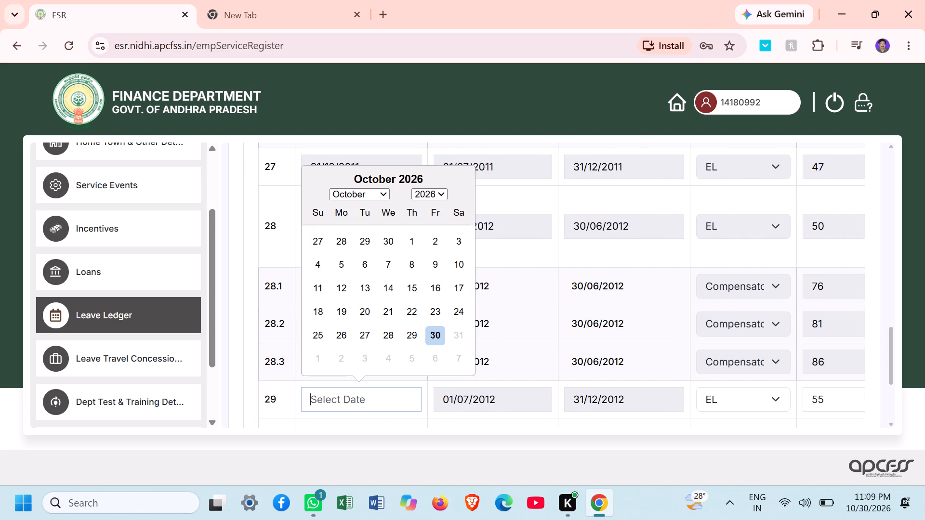
click(438, 191)
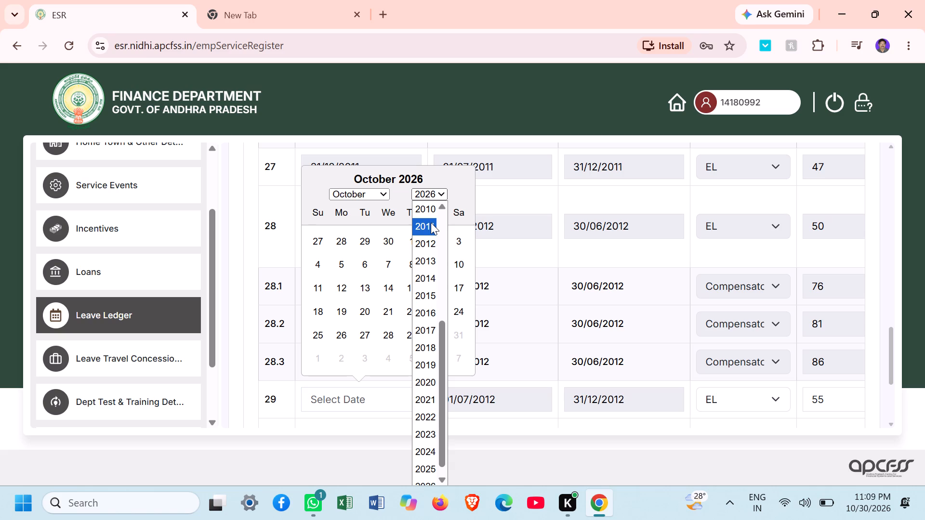
click(433, 243)
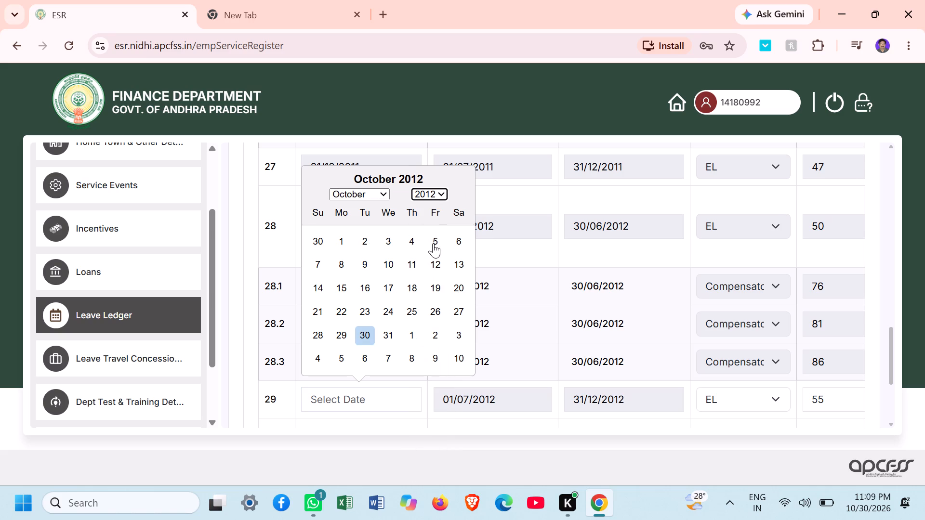
click(382, 195)
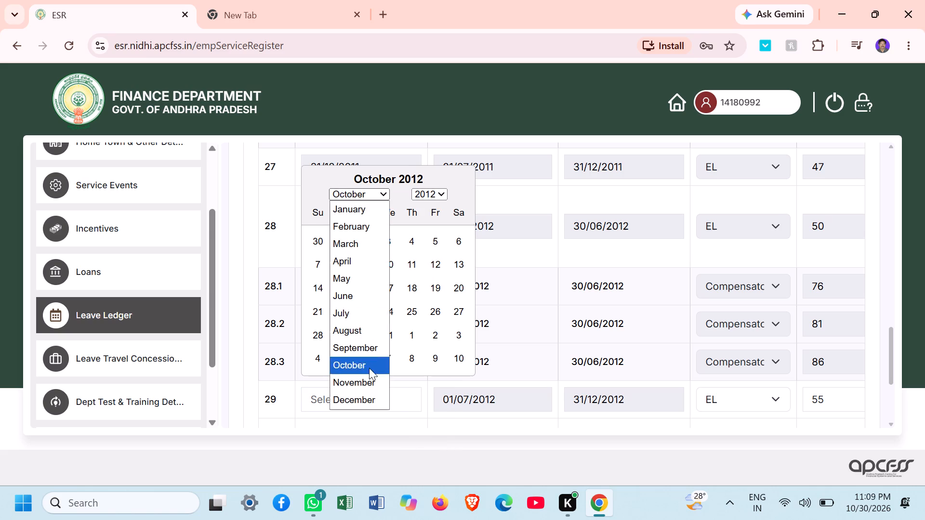
click(374, 395)
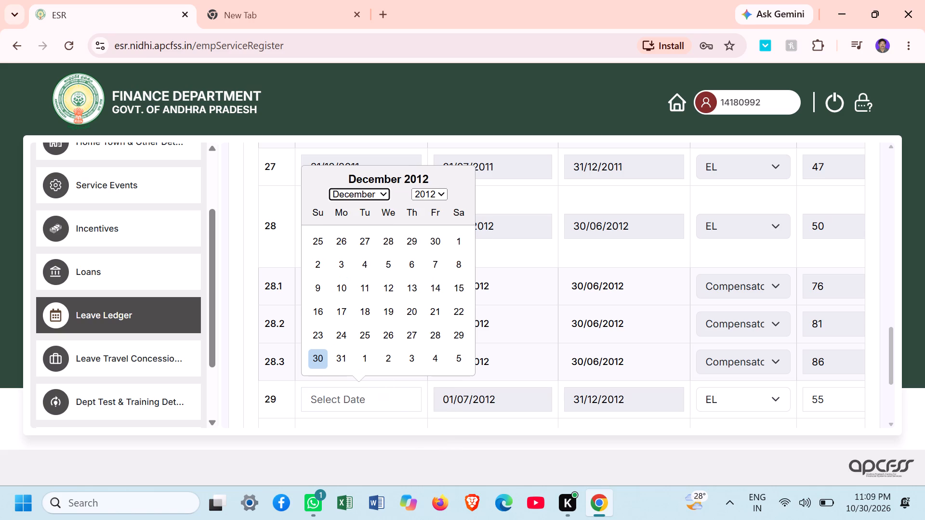
click(343, 355)
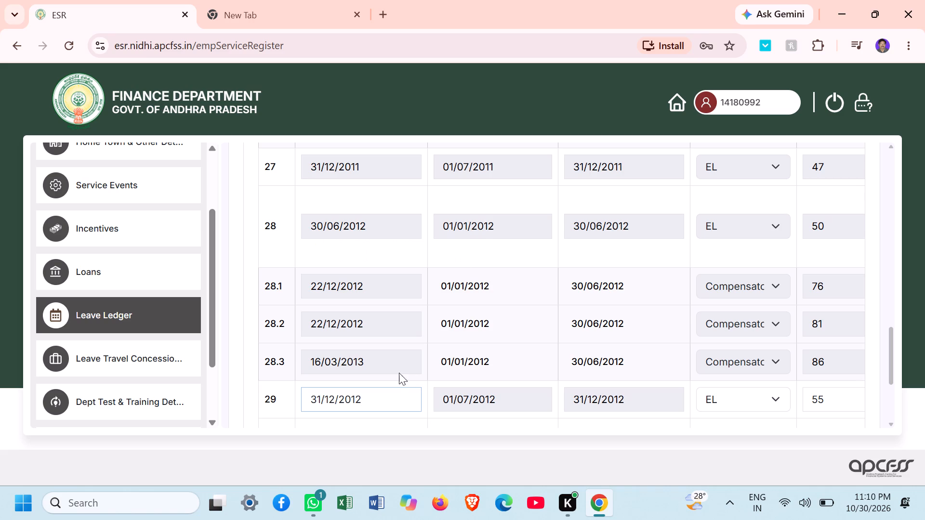
Enter 3 as the leaves earned in EL row 29 for the period 01/07/2012 to 31/12/2012.
click(649, 401)
key(Right)
key(Right)
key(Right)
key(Right)
key(Right)
key(Right)
key(Right)
key(Right)
key(Right)
key(Right)
key(Right)
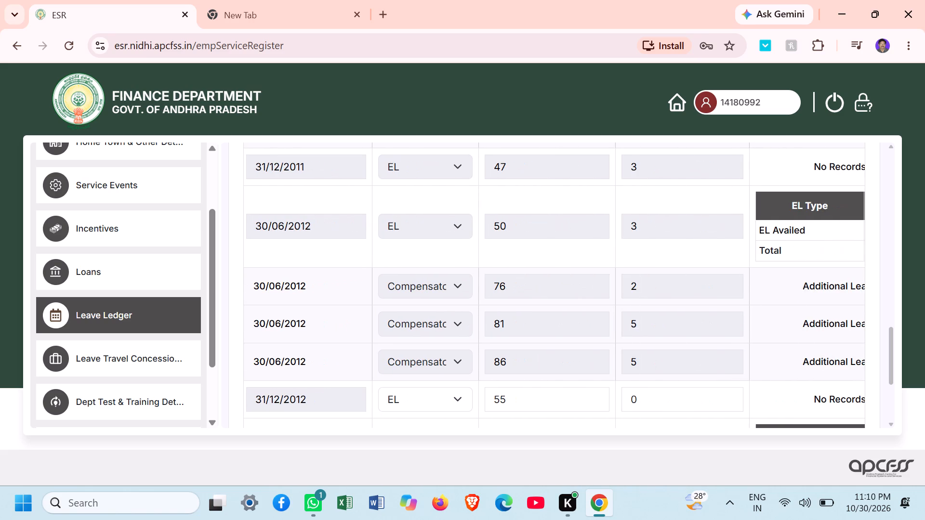
click(649, 401)
key(3)
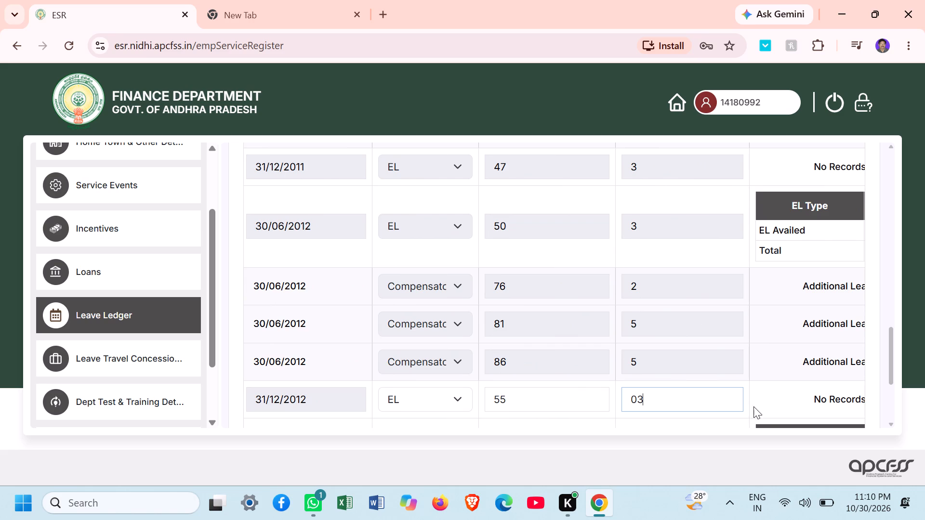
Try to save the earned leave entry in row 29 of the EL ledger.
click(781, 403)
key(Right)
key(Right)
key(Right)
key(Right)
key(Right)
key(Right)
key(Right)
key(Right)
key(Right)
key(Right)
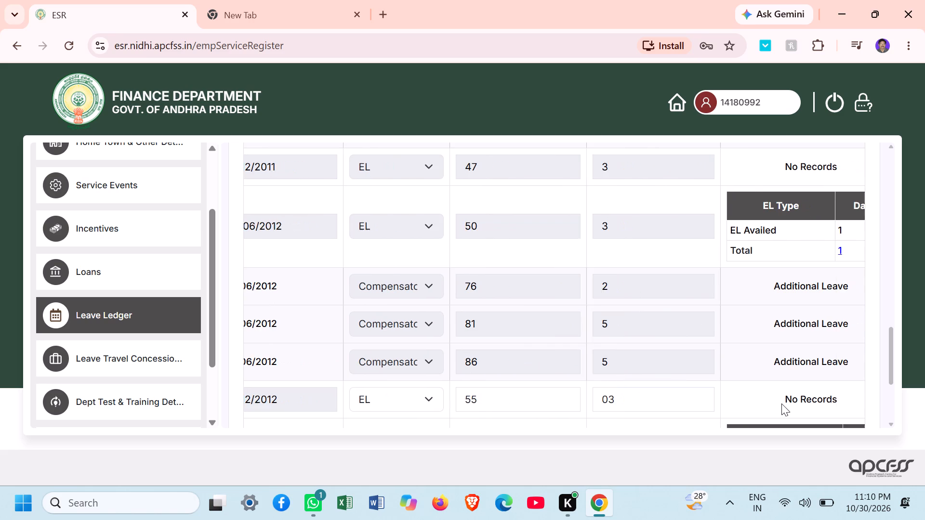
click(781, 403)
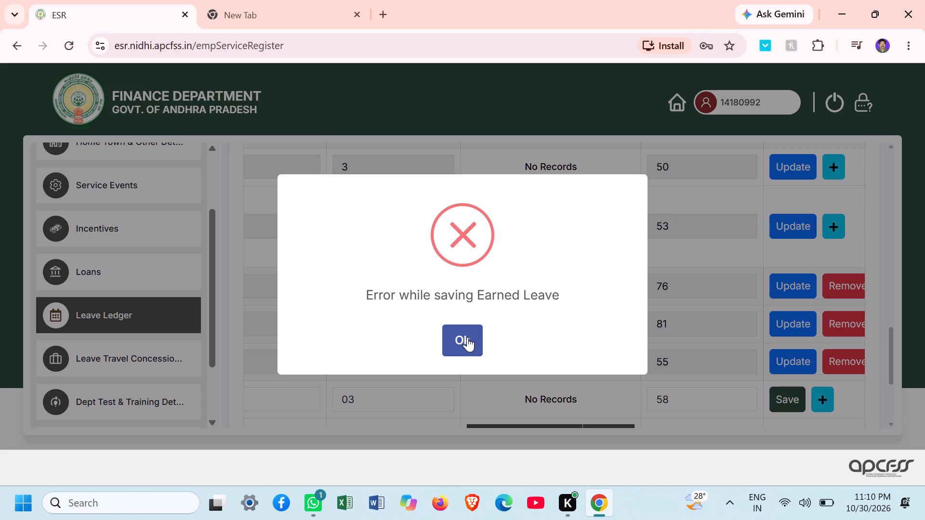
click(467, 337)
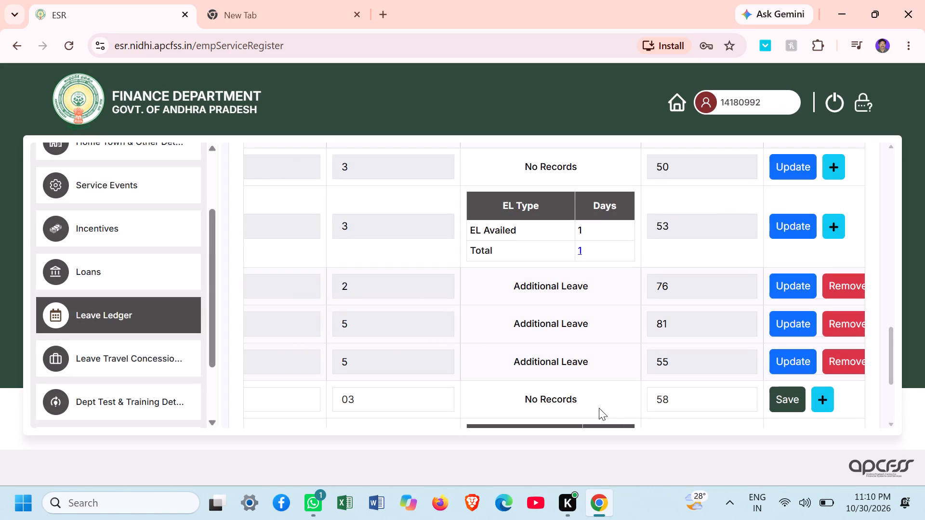
Review the SR entry date, period dates and leaves earned in EL row 29.
click(352, 404)
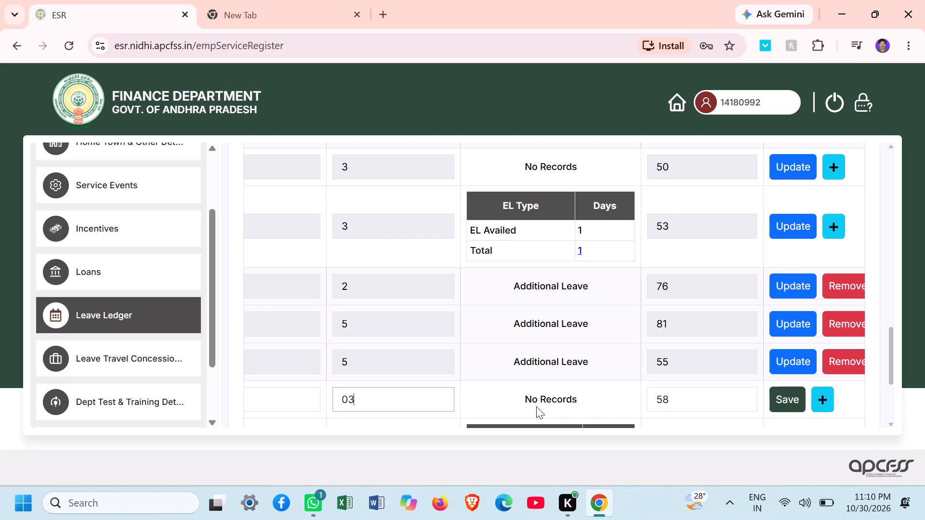
click(536, 406)
key(Left)
key(Left)
key(Left)
key(Left)
key(Left)
key(Left)
key(Left)
key(Left)
key(Left)
key(Left)
key(Left)
key(Left)
key(Left)
key(Left)
key(Left)
key(Left)
key(Left)
key(Left)
key(Left)
key(Left)
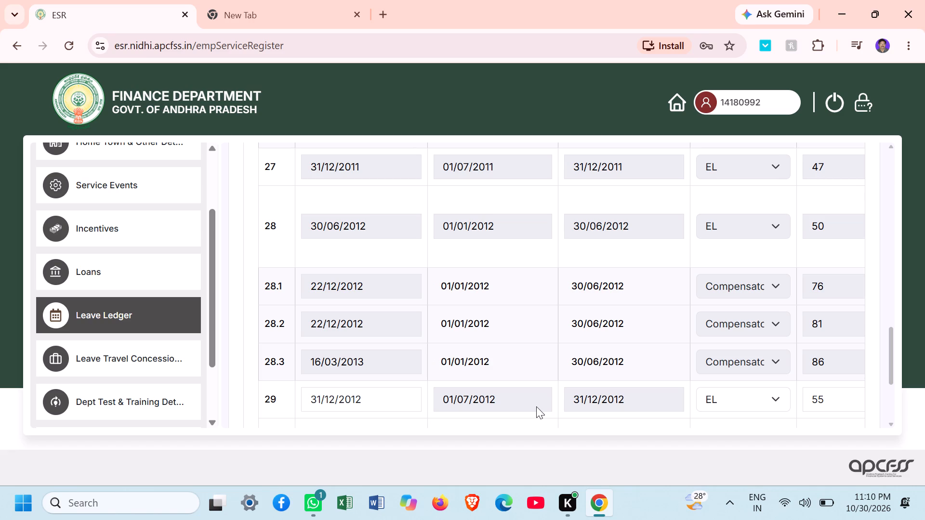
Save the earned leave entry in row 29 of the EL ledger for the period 01/07/2012 to 31/12/2012.
key(Right)
key(Right)
key(Right)
key(Right)
key(Right)
key(Right)
key(Right)
key(Right)
key(Right)
key(Right)
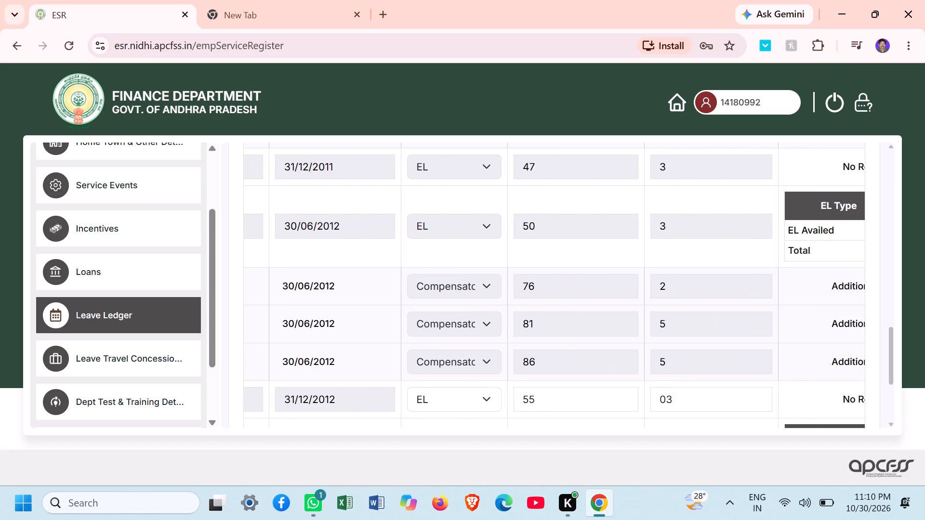
key(Right)
key(Right)
key(Right)
key(Right)
key(Right)
key(Right)
key(Right)
key(Right)
key(Right)
key(Right)
key(Right)
key(Right)
key(Right)
key(Right)
key(Right)
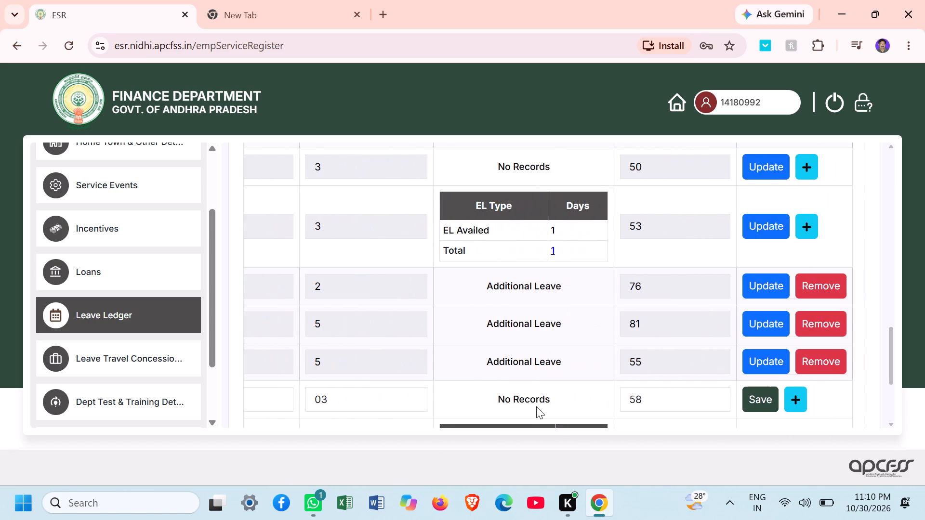
key(Right)
key(Right)
key(Right)
key(Right)
key(Right)
key(Right)
key(Right)
key(Right)
key(Right)
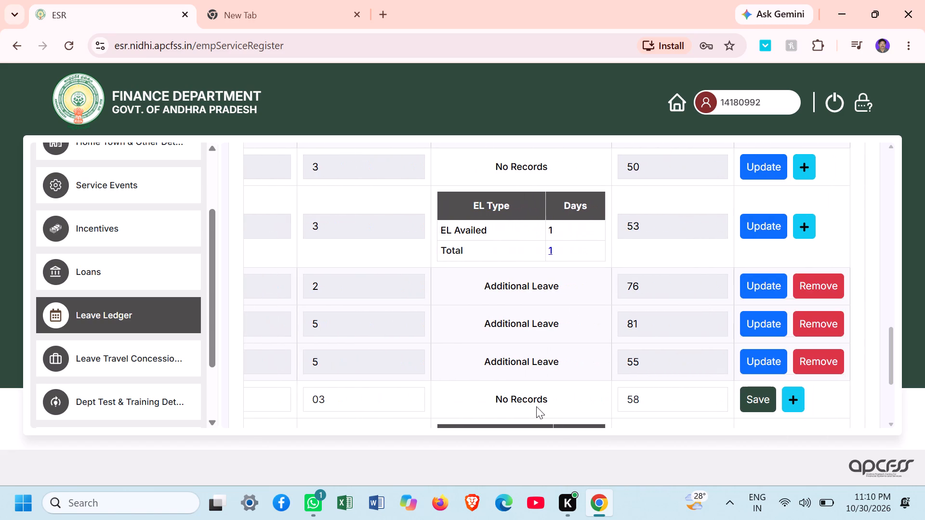
click(754, 392)
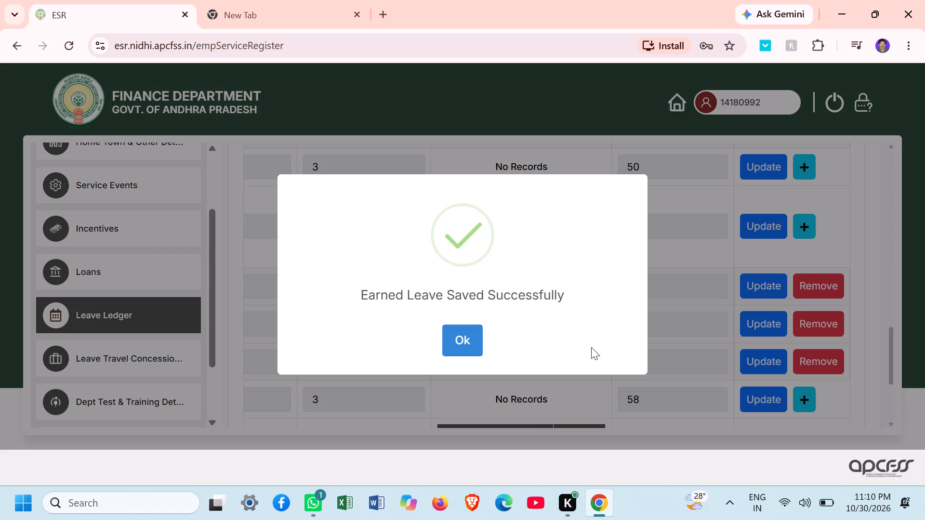
click(454, 344)
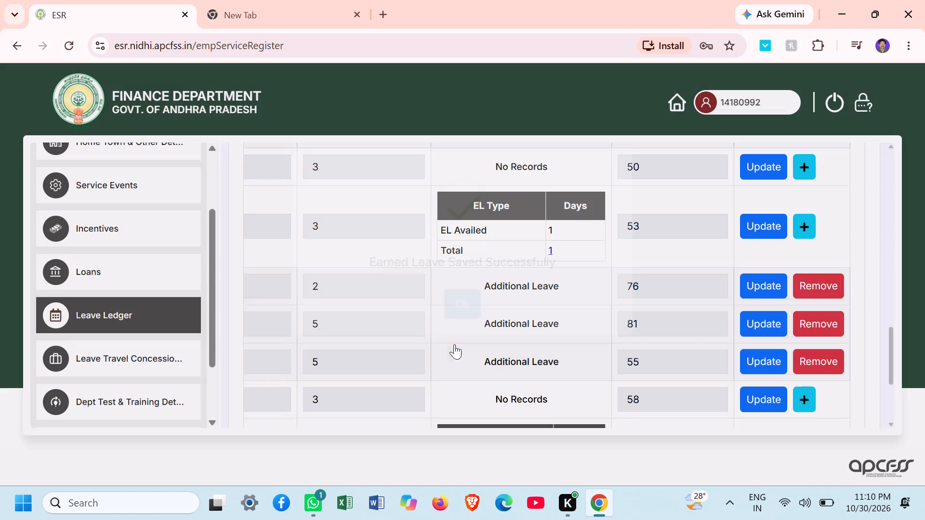
Set the SR entry date in EL row 30 to 30/06/2013.
key(Down)
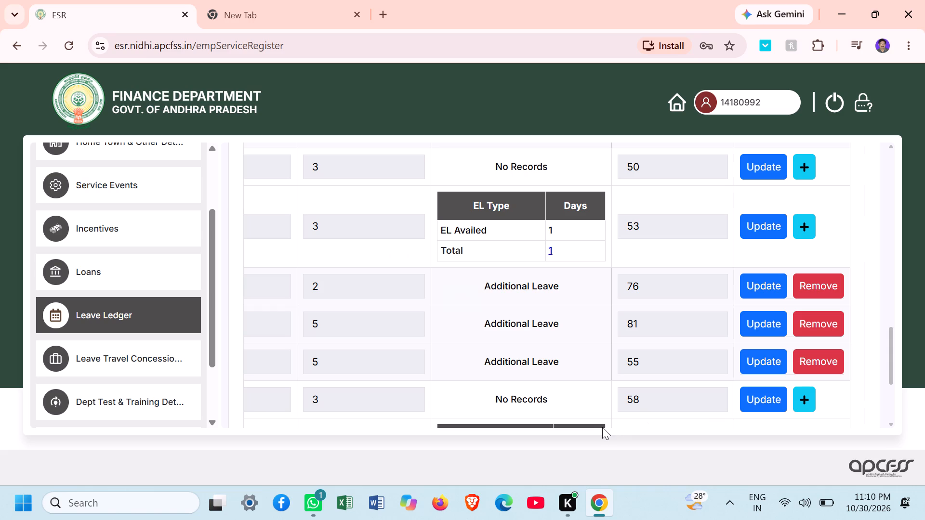
key(Left)
click(389, 391)
key(Left)
key(Left)
key(Left)
key(Left)
key(Left)
key(Left)
key(Left)
key(Left)
key(Left)
key(Left)
key(Left)
key(Left)
key(Left)
key(Left)
key(Left)
key(Left)
key(Left)
key(Left)
key(Left)
key(Left)
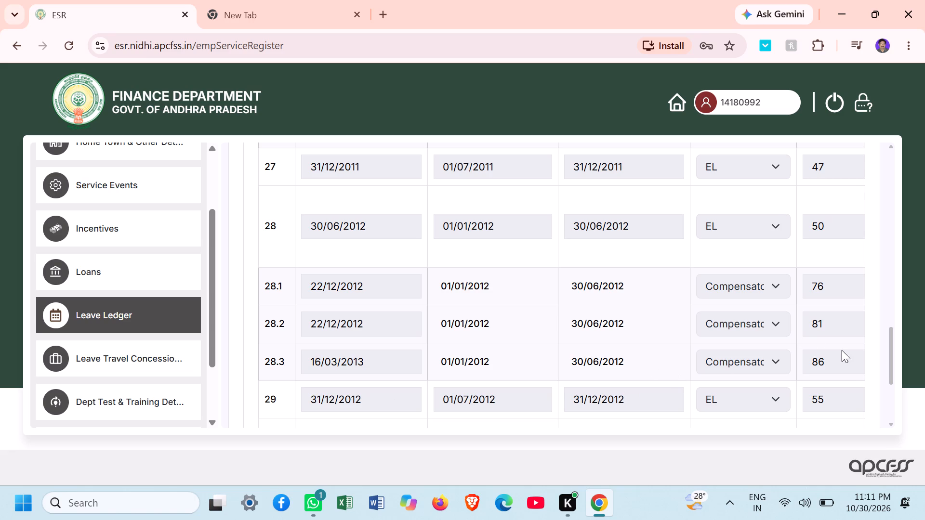
drag(890, 345, 890, 403)
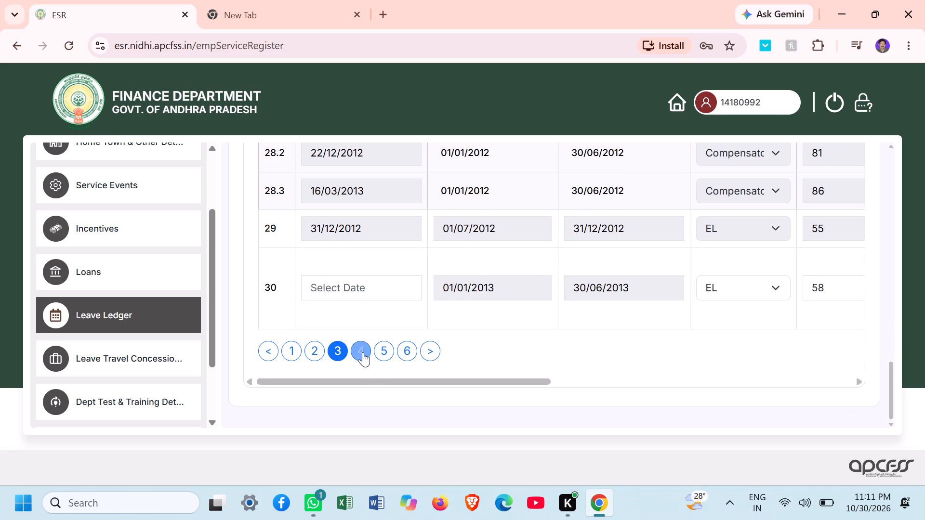
click(383, 290)
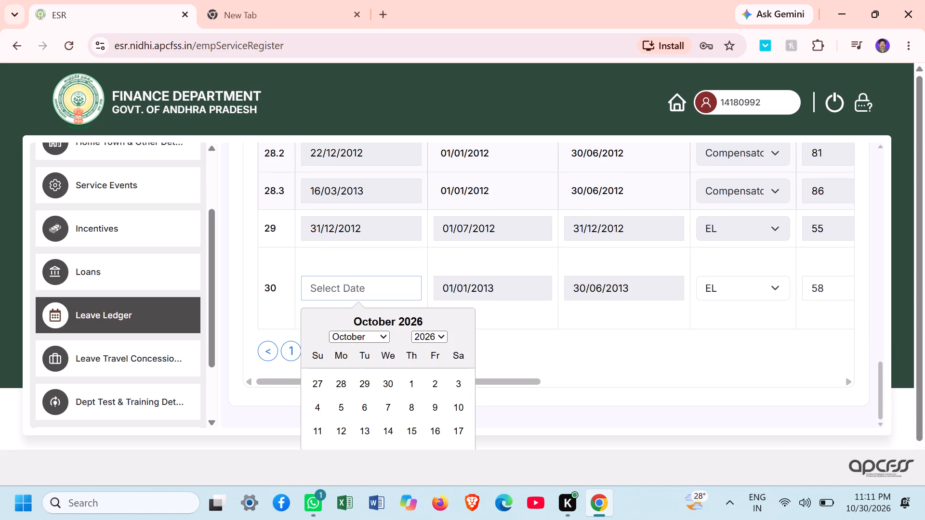
click(442, 338)
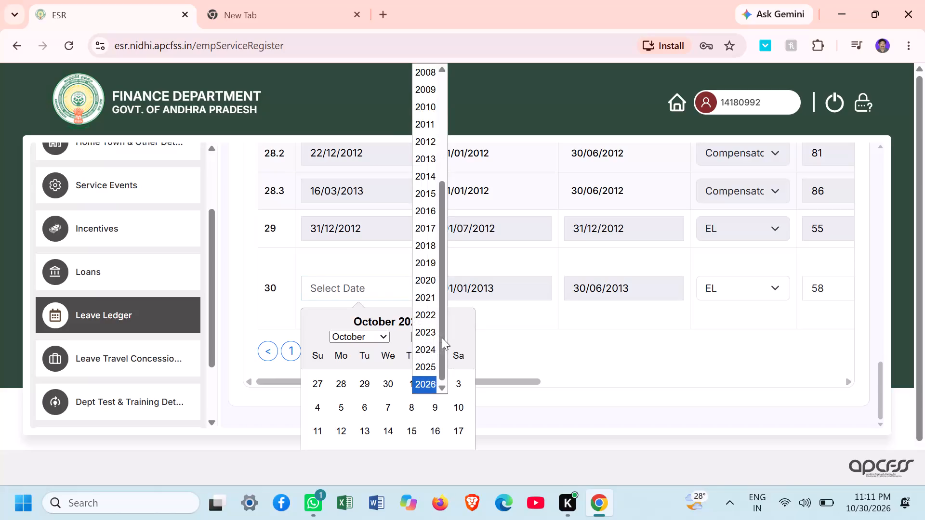
click(534, 363)
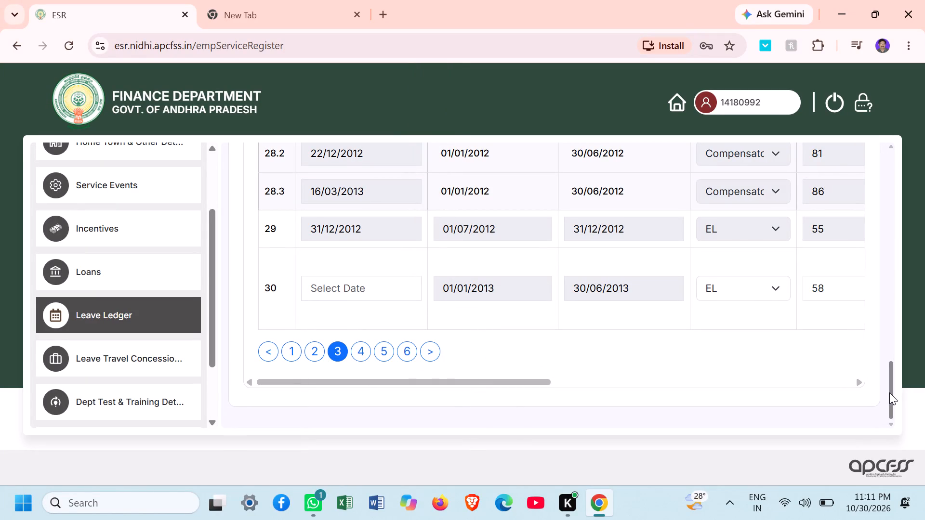
click(416, 287)
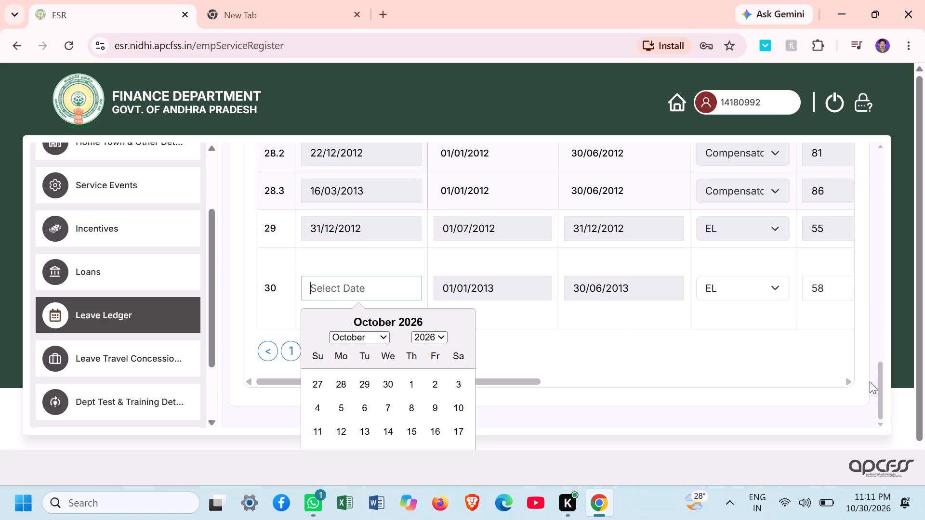
drag(879, 384, 876, 371)
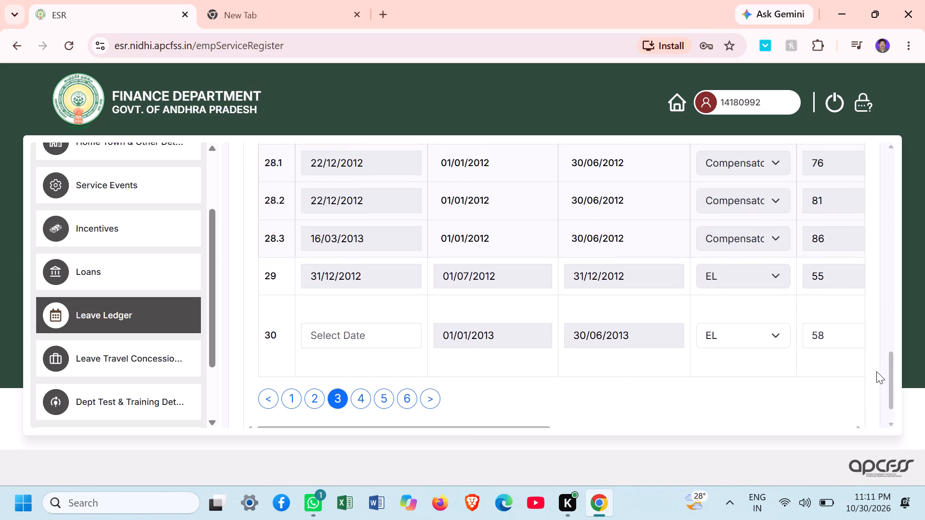
drag(876, 371, 874, 361)
click(394, 400)
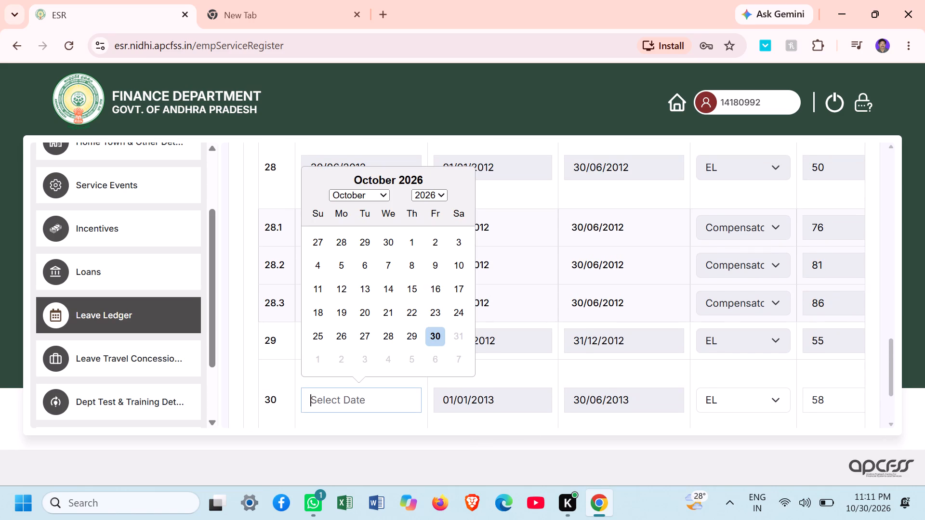
click(436, 199)
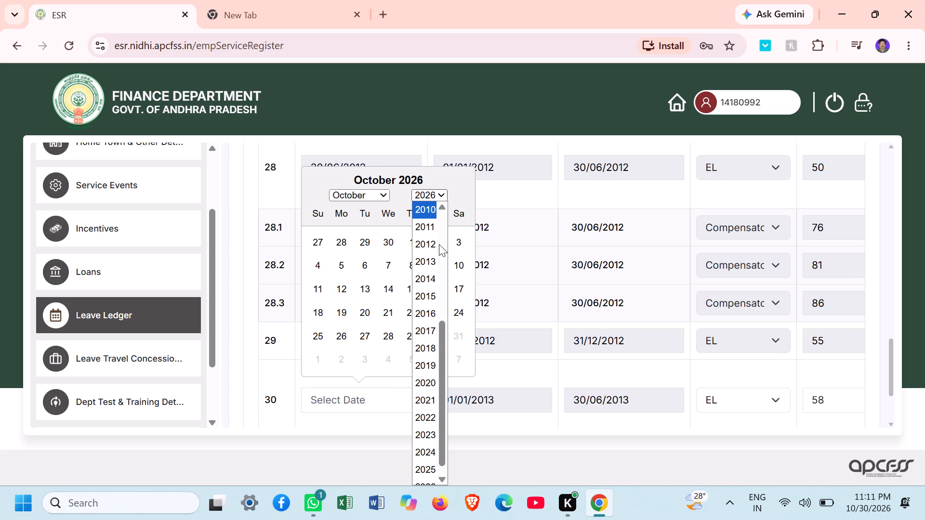
click(428, 258)
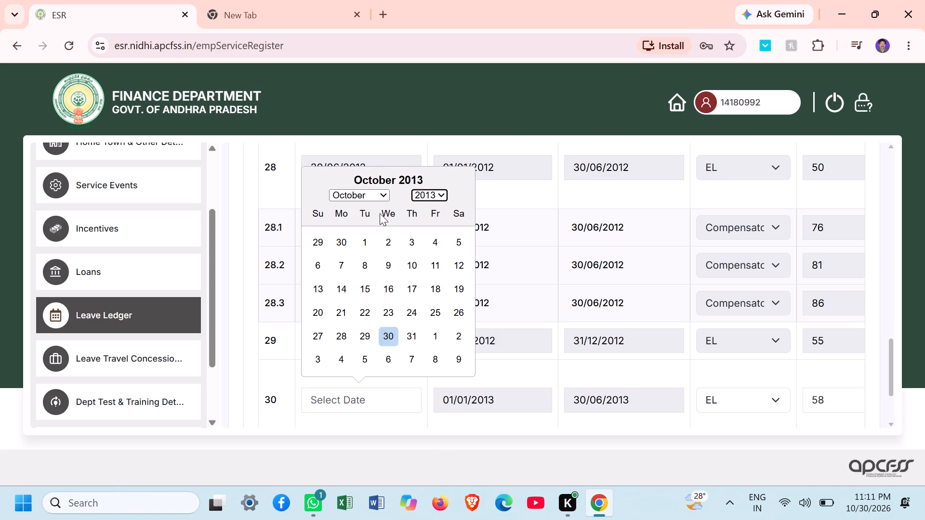
click(382, 188)
click(383, 194)
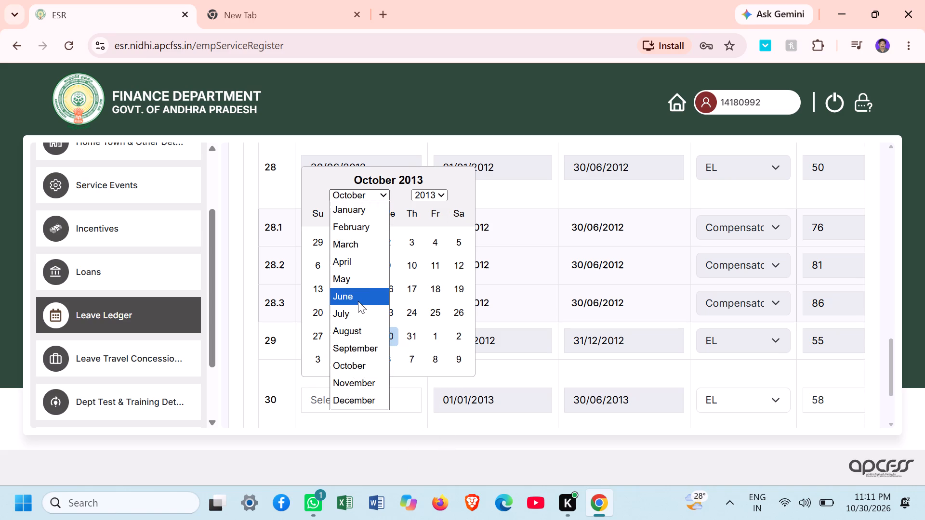
click(358, 301)
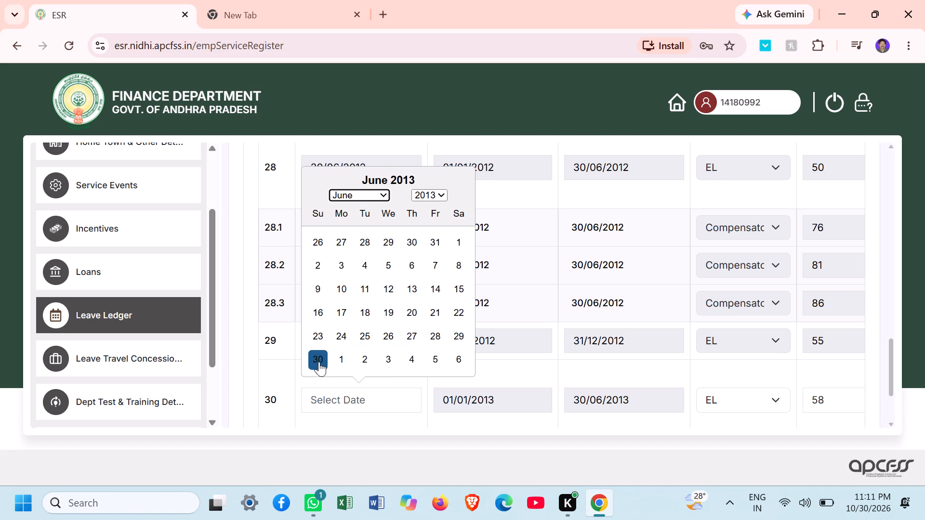
click(318, 361)
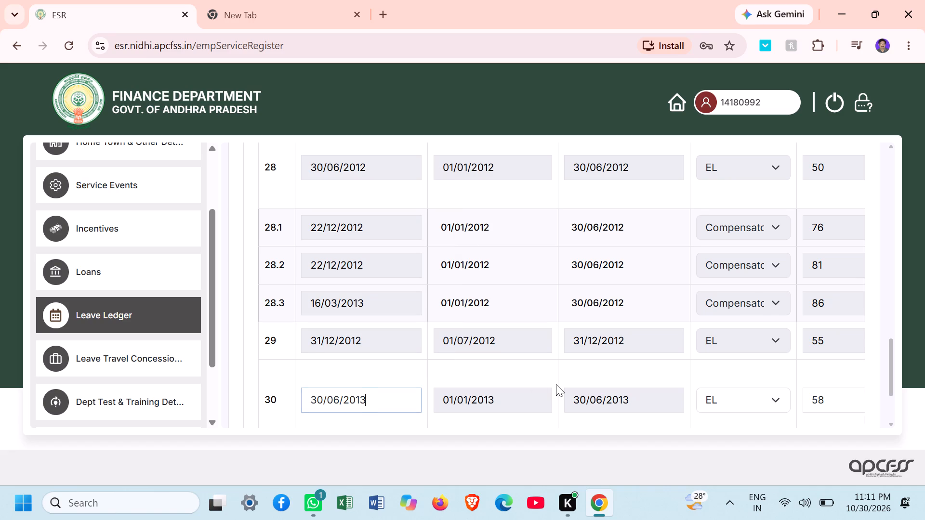
Enter 3 as the leaves earned in EL row 30 for the period 01/01/2013 to 30/06/2013.
click(647, 399)
key(Right)
key(Right)
key(Right)
key(Right)
key(Right)
key(Right)
key(Right)
key(Right)
key(Right)
key(Right)
key(Right)
key(Right)
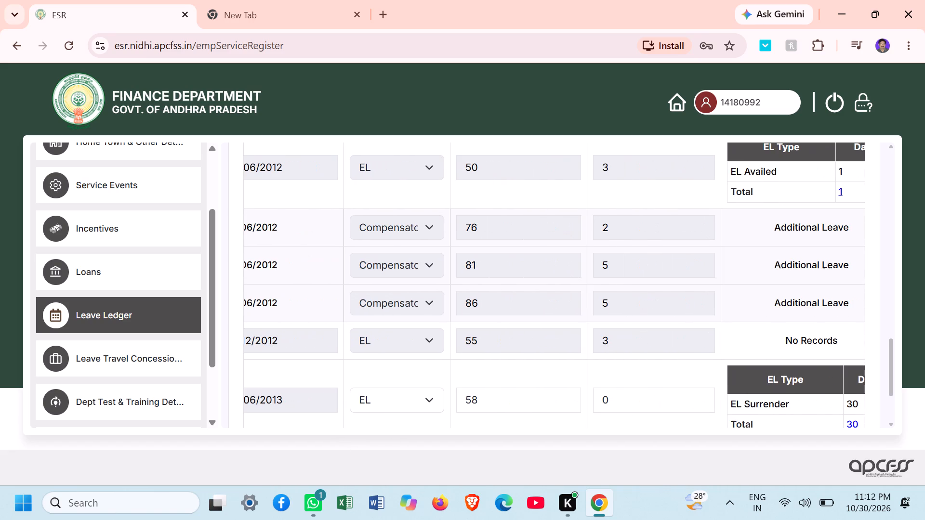
click(647, 399)
key(3)
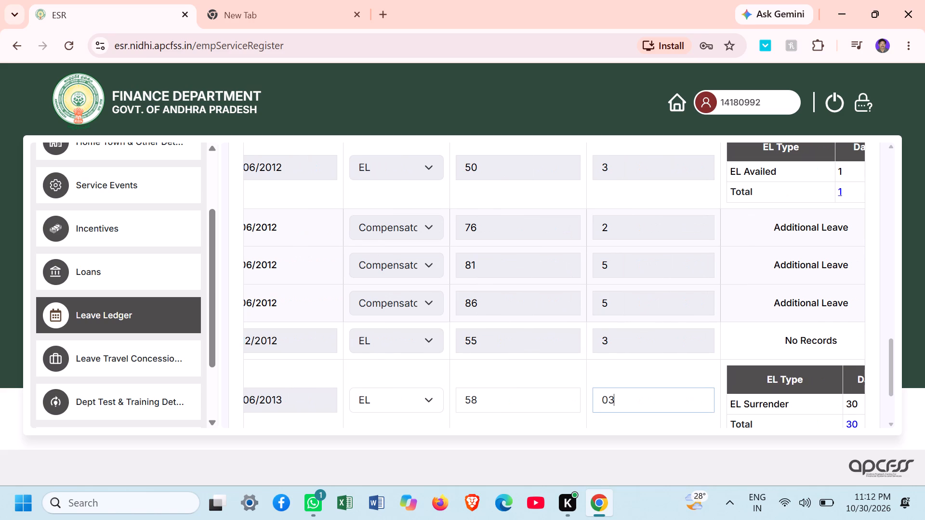
Save the earned leave entry in row 30 of the EL ledger.
click(730, 389)
key(Right)
key(Right)
key(Right)
key(Right)
key(Right)
key(Right)
key(Right)
key(Right)
key(Right)
key(Right)
key(Right)
key(Right)
key(Right)
key(Right)
key(Right)
key(Right)
key(Right)
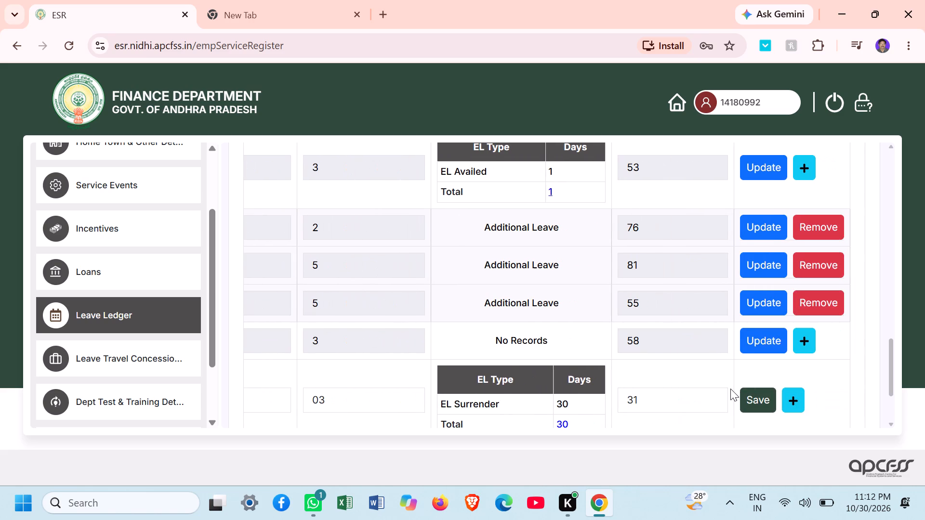
click(754, 405)
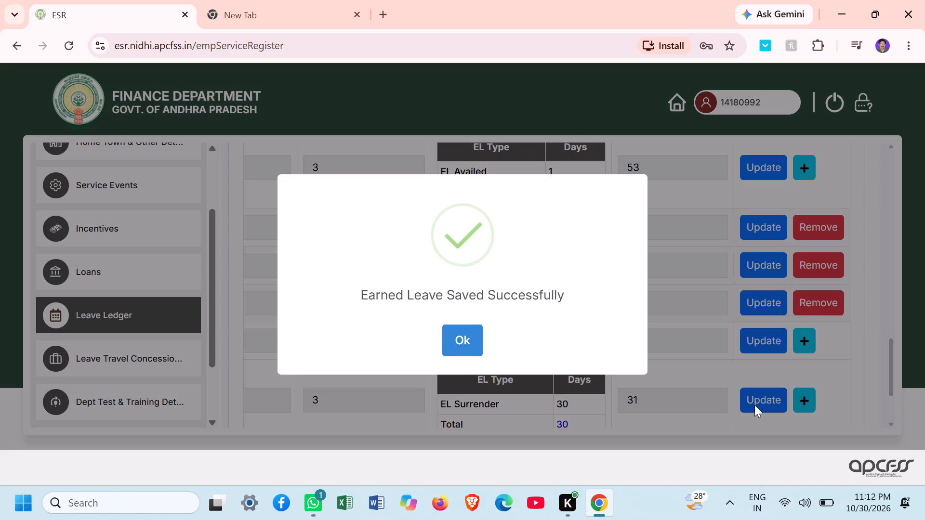
click(470, 346)
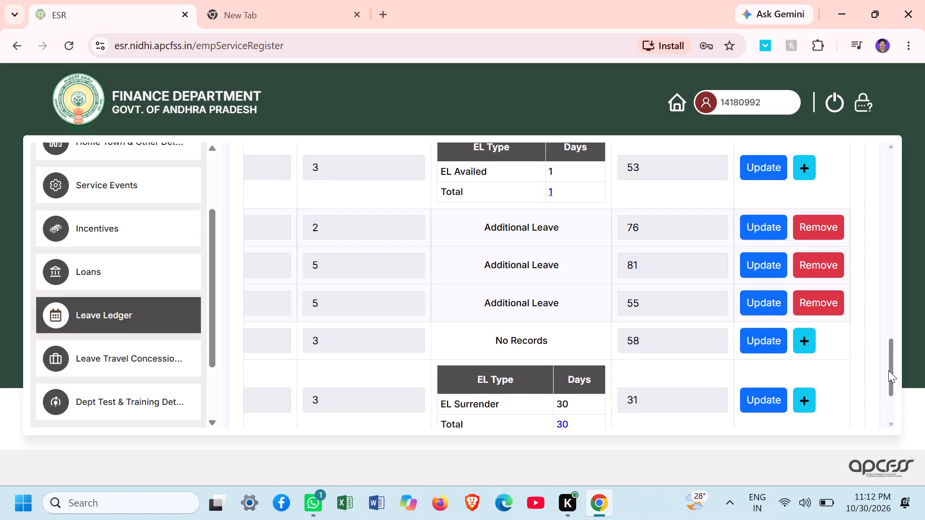
Look over the EL ledger rows on page 3 for any entries still missing or unsaved.
drag(888, 370, 873, 247)
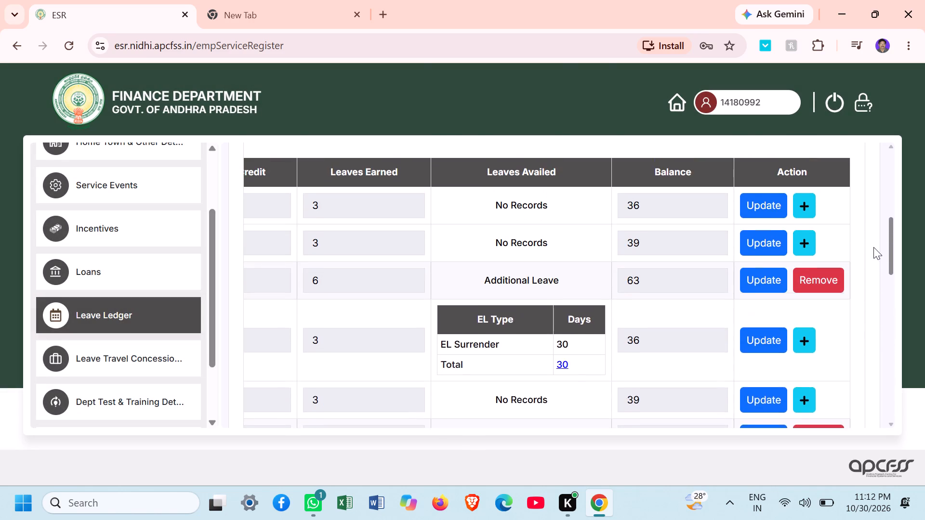
drag(873, 247, 874, 407)
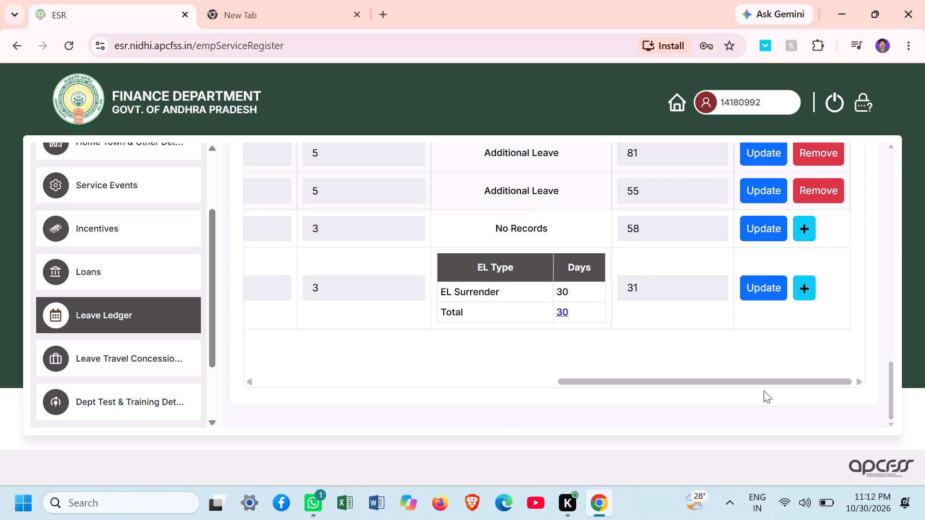
drag(757, 381, 424, 408)
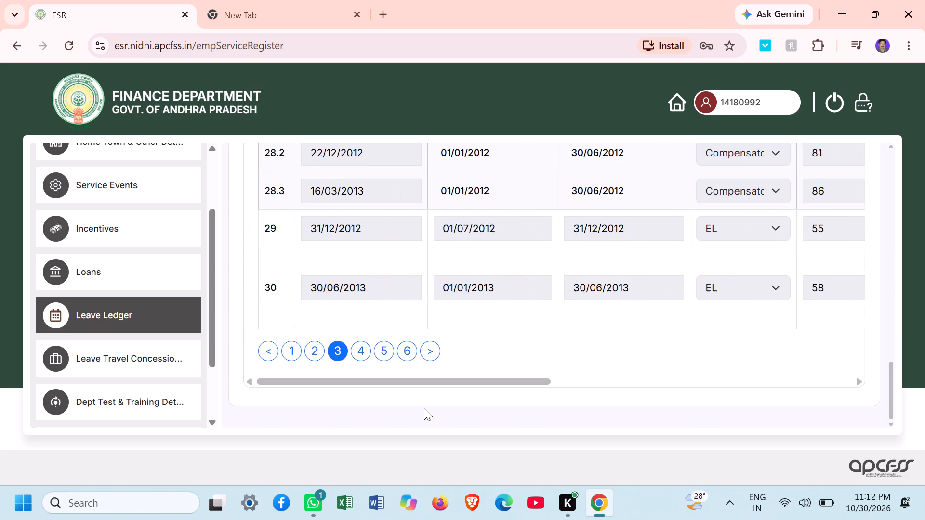
Go to page 4 of the EL ledger and set the SR entry date in row 31 to 31/12/2013.
click(357, 352)
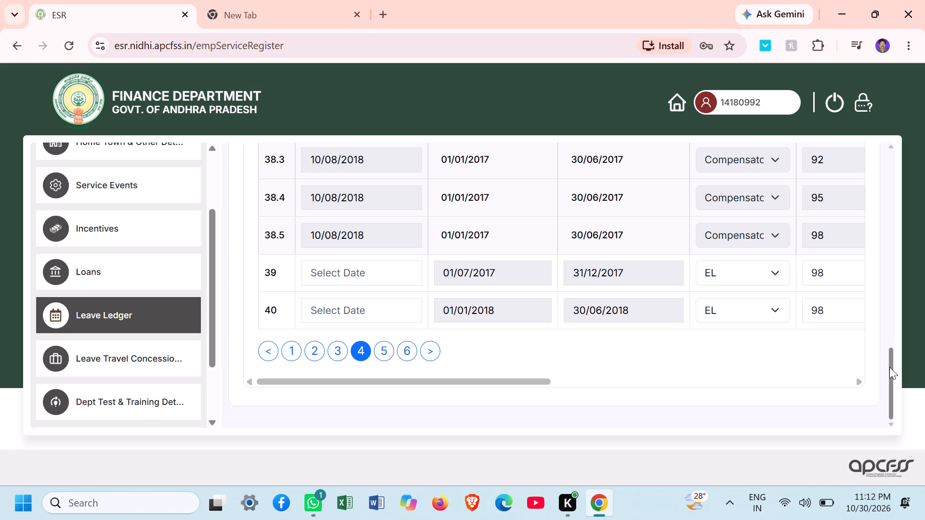
drag(892, 370, 873, 260)
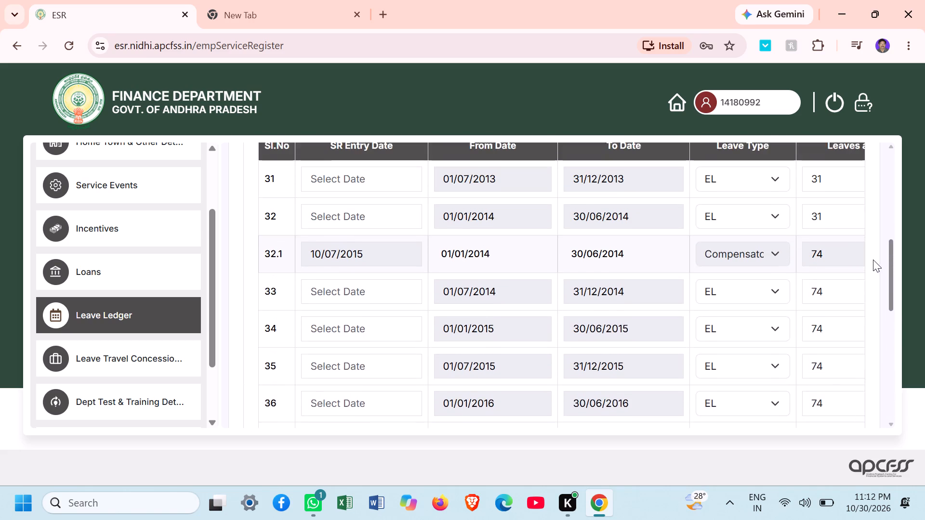
drag(873, 260, 872, 245)
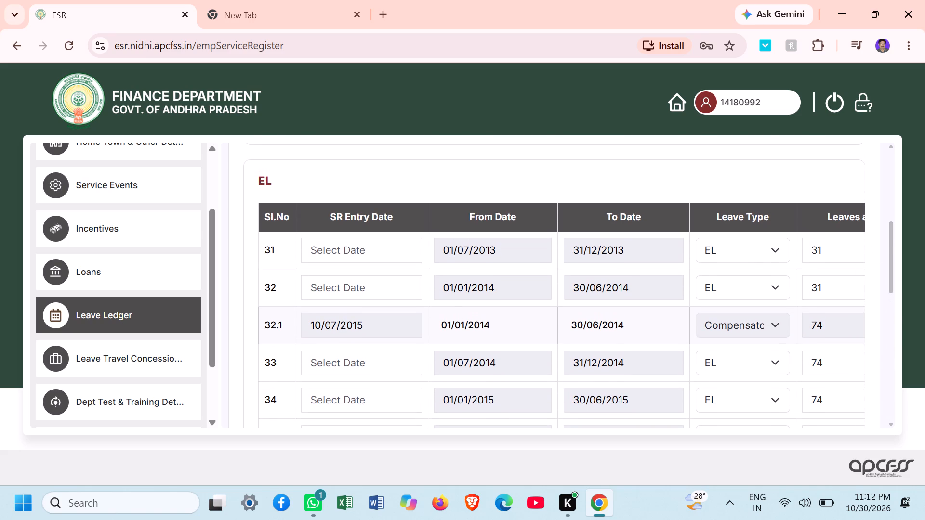
click(393, 250)
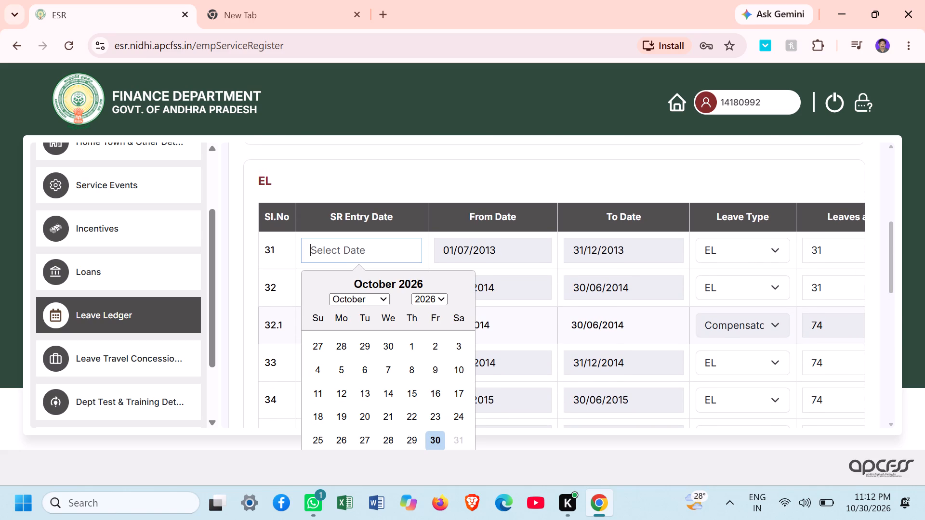
click(437, 297)
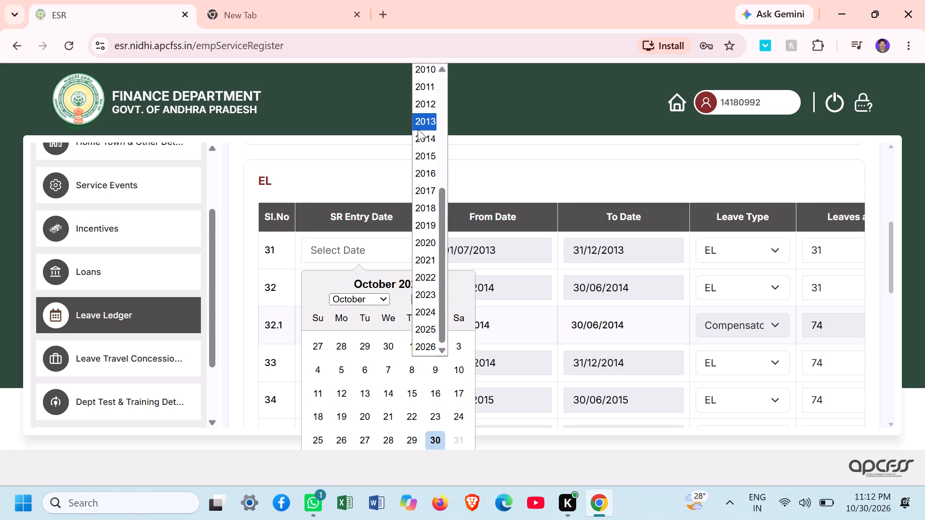
click(418, 129)
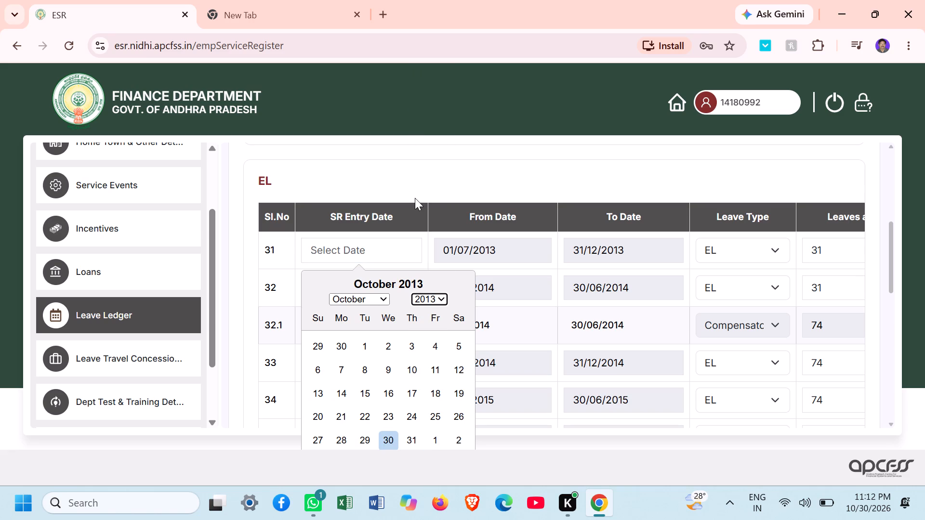
click(383, 297)
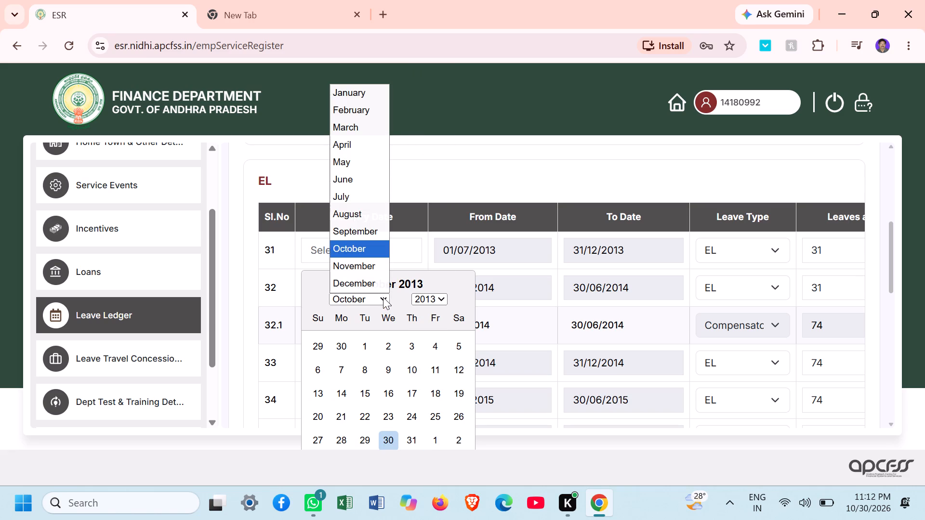
click(377, 283)
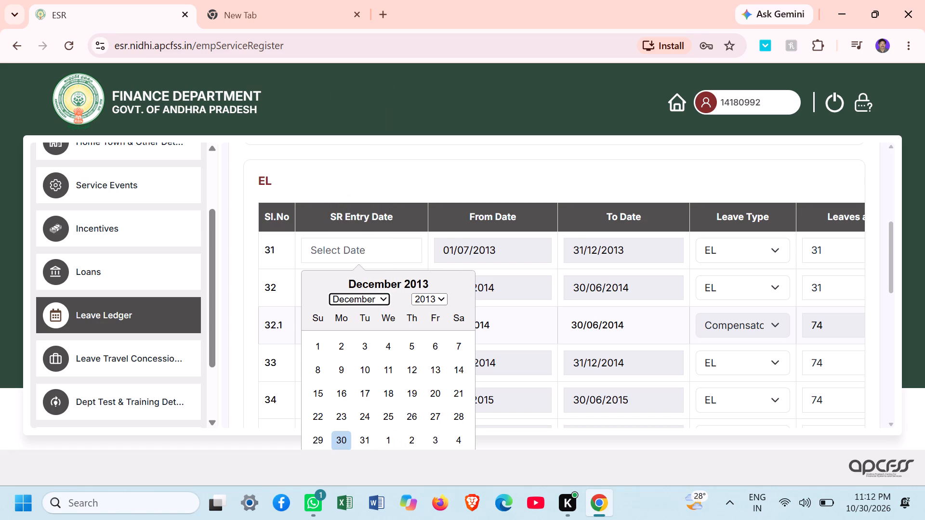
click(360, 439)
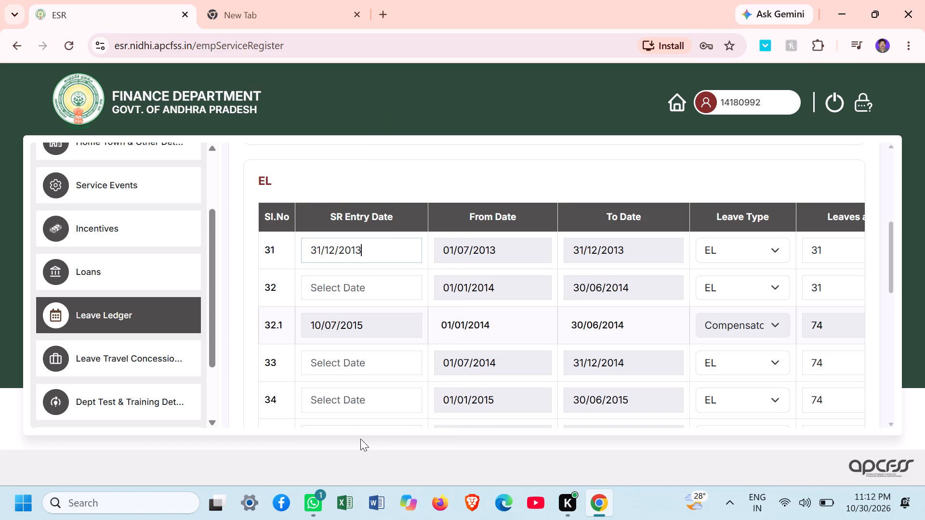
Enter 3 as the leaves earned in EL row 31 for the period 01/07/2013 to 31/12/2013.
click(633, 259)
key(Right)
key(Right)
key(Right)
key(Right)
key(Right)
key(Right)
key(Right)
key(Right)
key(Right)
key(Right)
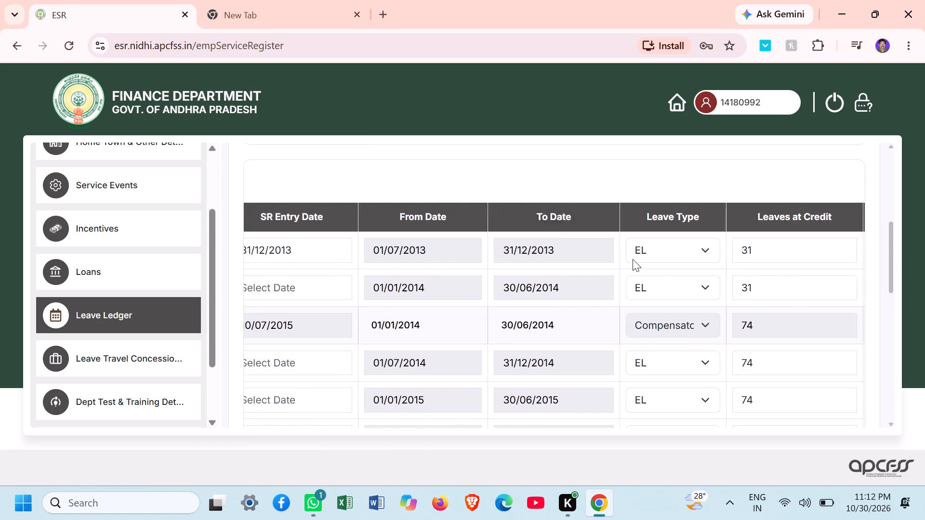
click(648, 252)
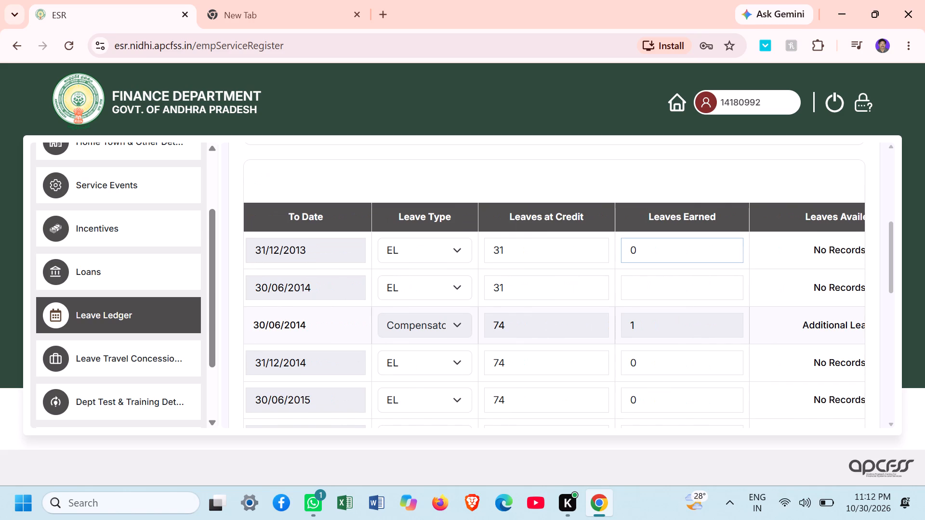
key(3)
click(769, 251)
Save the earned leave entry in row 31 of the EL ledger, retrying if the save is rejected.
key(Right)
key(Right)
key(Right)
key(Right)
key(Right)
key(Right)
key(Right)
key(Right)
key(Right)
key(Right)
key(Right)
key(Right)
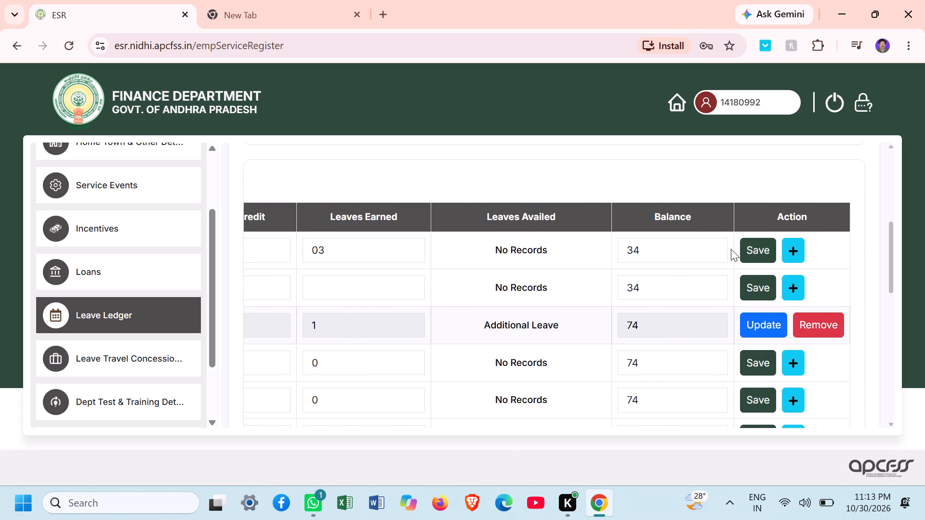
click(756, 253)
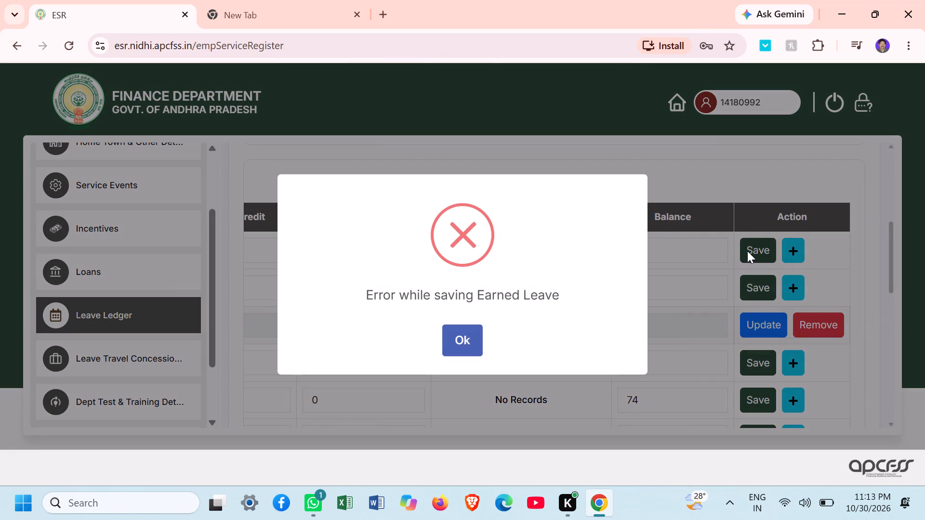
drag(747, 251, 464, 342)
click(464, 342)
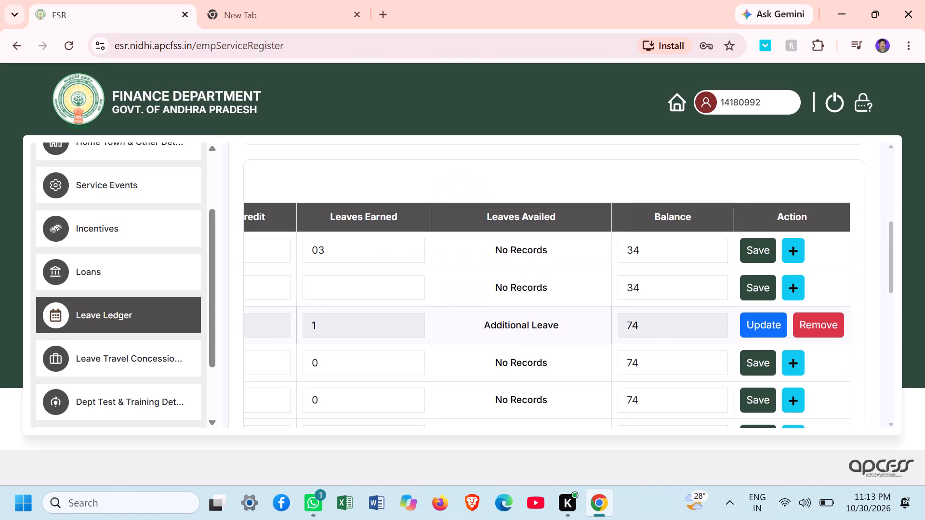
click(758, 247)
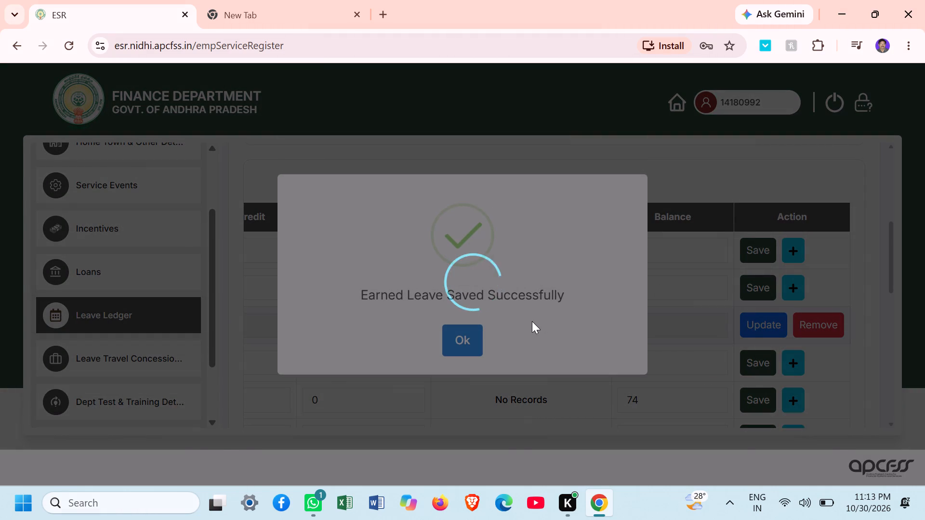
click(459, 330)
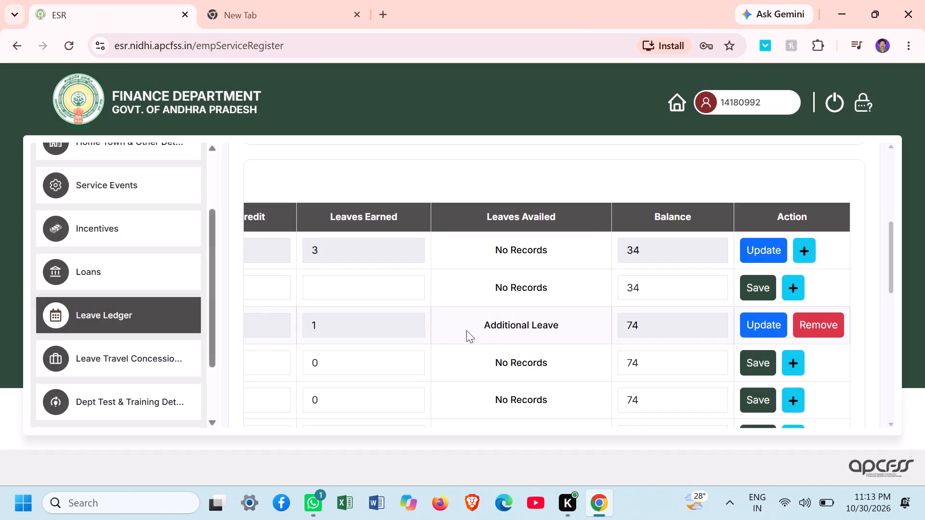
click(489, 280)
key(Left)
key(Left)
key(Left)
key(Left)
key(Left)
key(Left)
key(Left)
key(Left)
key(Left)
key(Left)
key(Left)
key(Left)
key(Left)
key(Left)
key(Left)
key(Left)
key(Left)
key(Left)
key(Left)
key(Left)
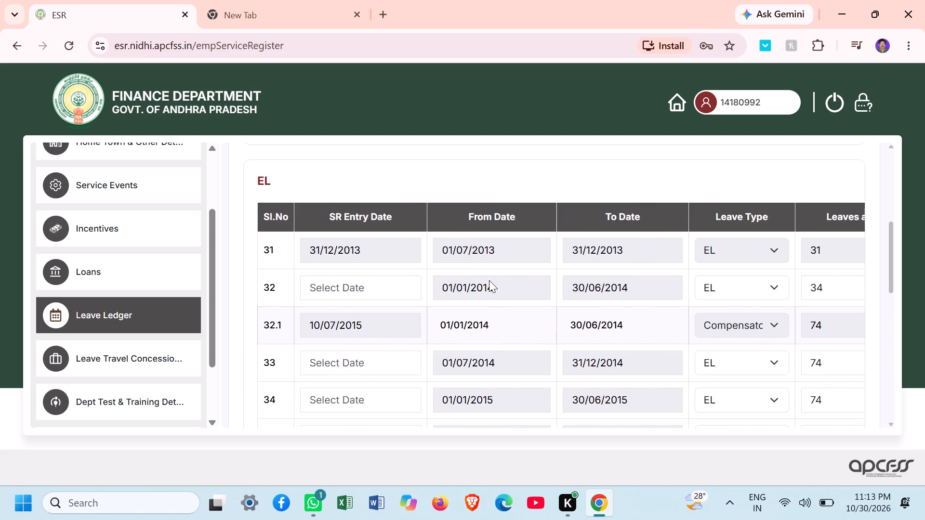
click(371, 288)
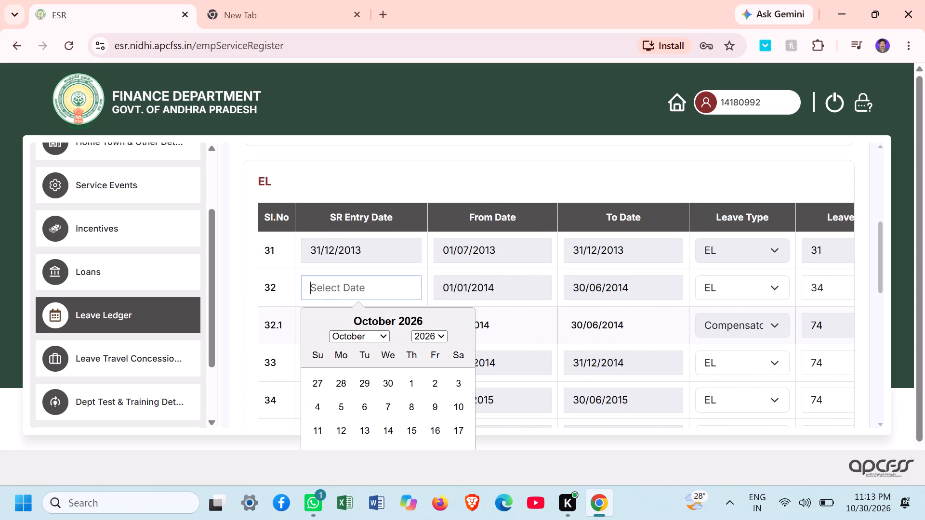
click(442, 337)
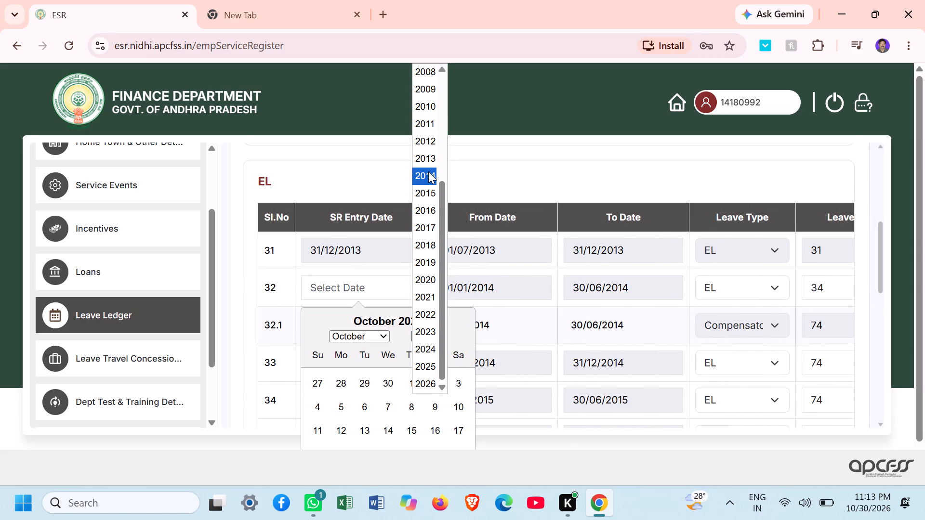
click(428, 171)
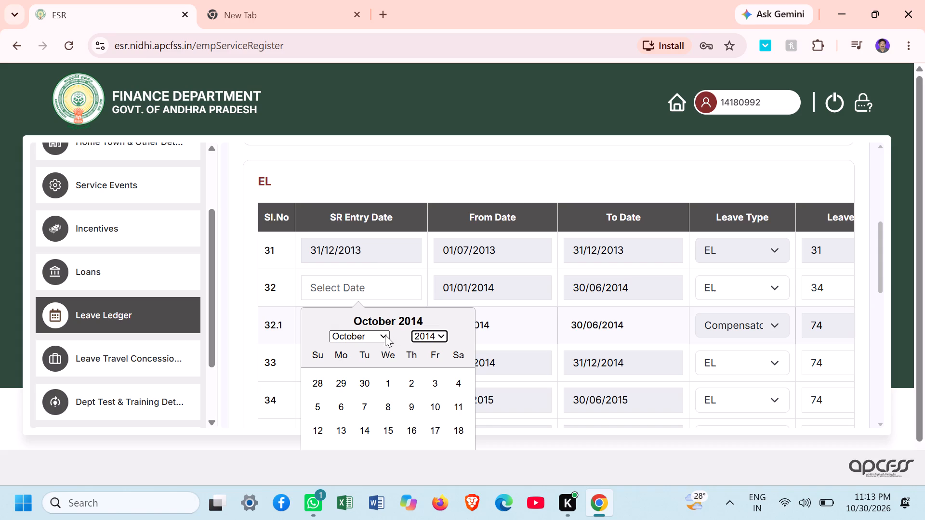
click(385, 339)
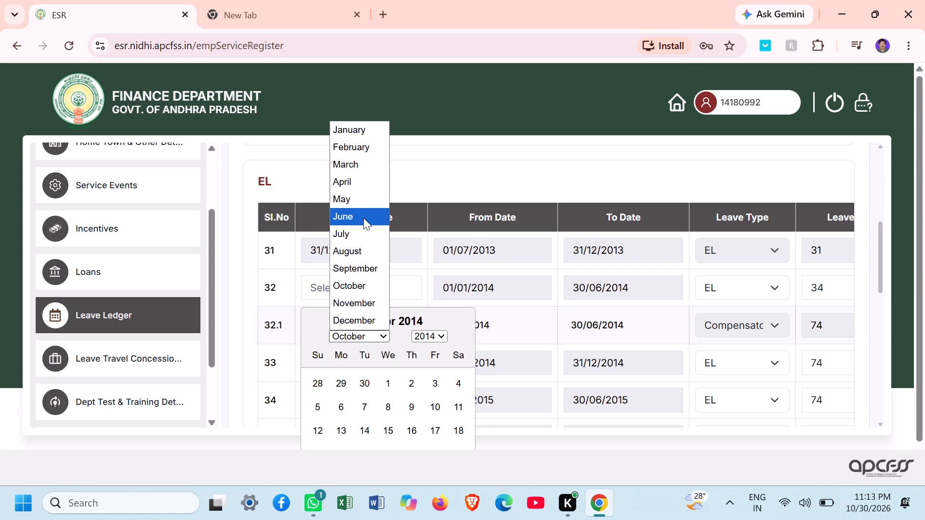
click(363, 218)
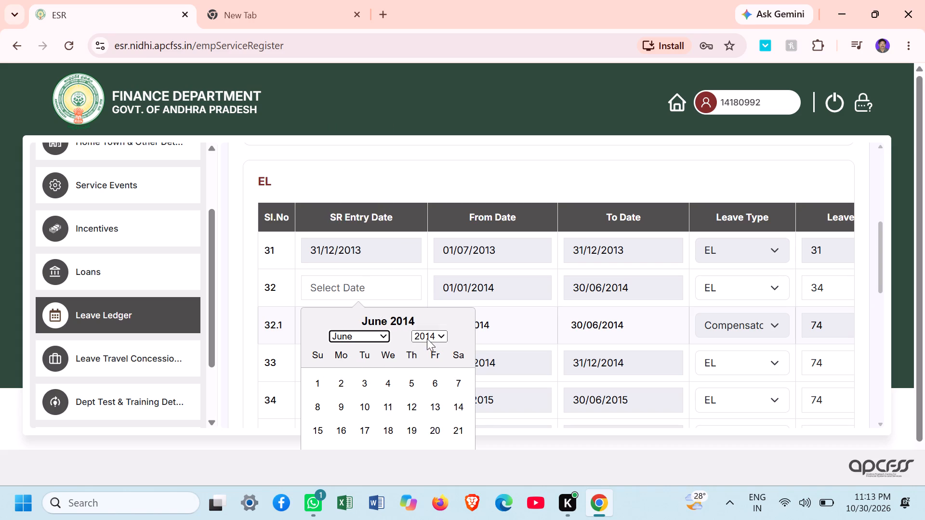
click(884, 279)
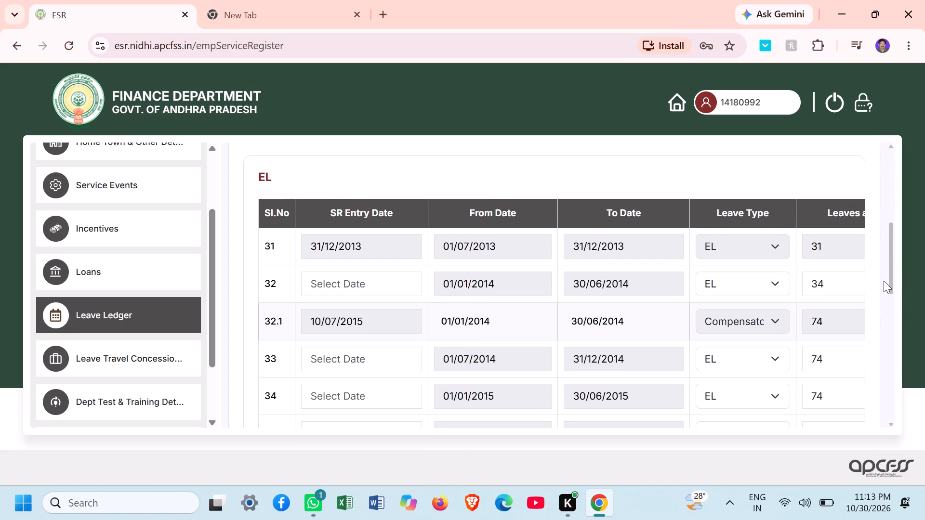
Set the SR entry date in EL row 32 to 30/06/2014.
drag(891, 286, 891, 300)
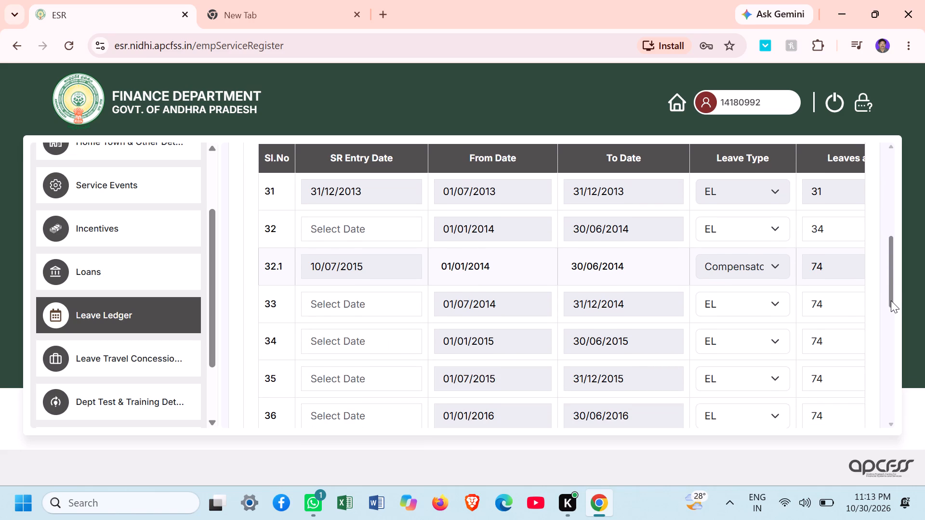
click(393, 231)
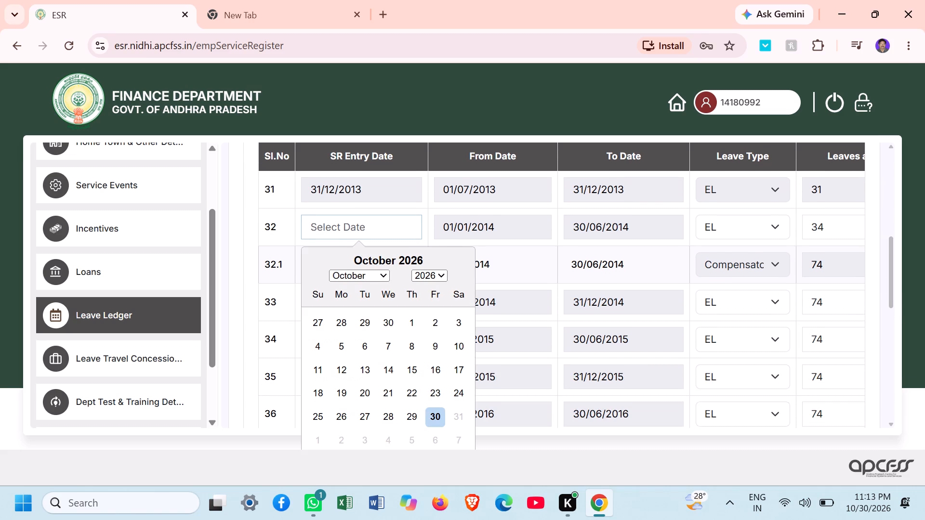
click(437, 279)
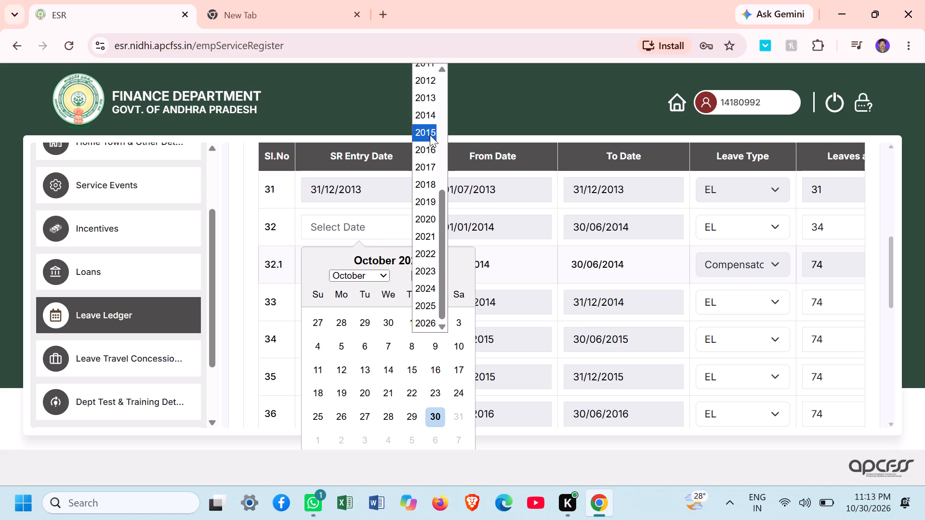
click(430, 118)
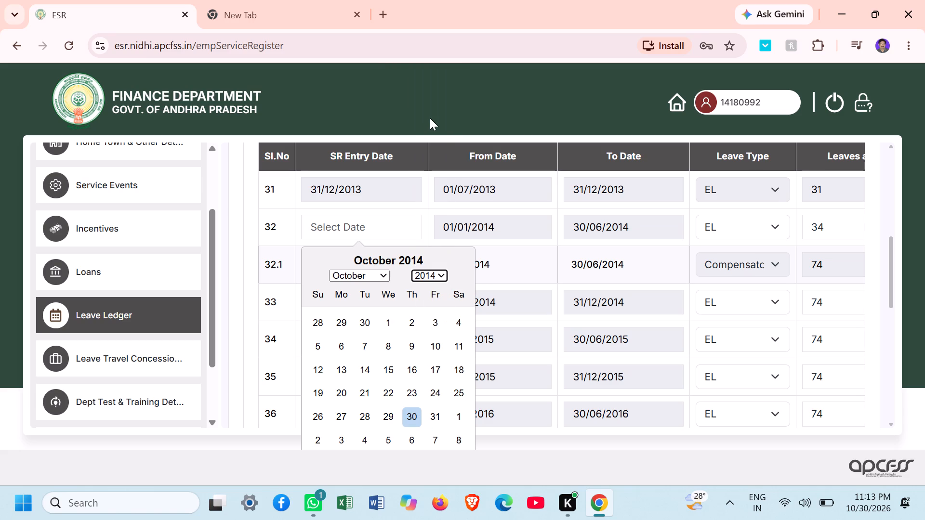
click(383, 273)
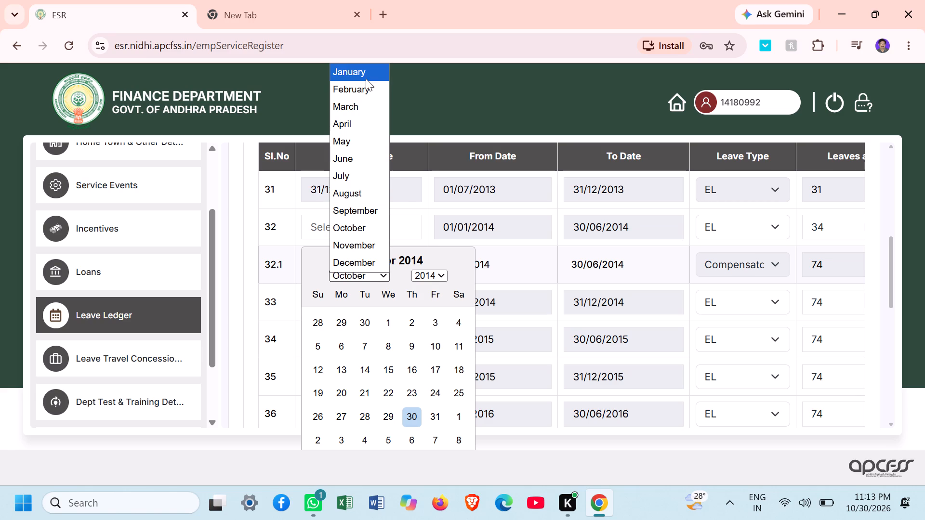
click(346, 161)
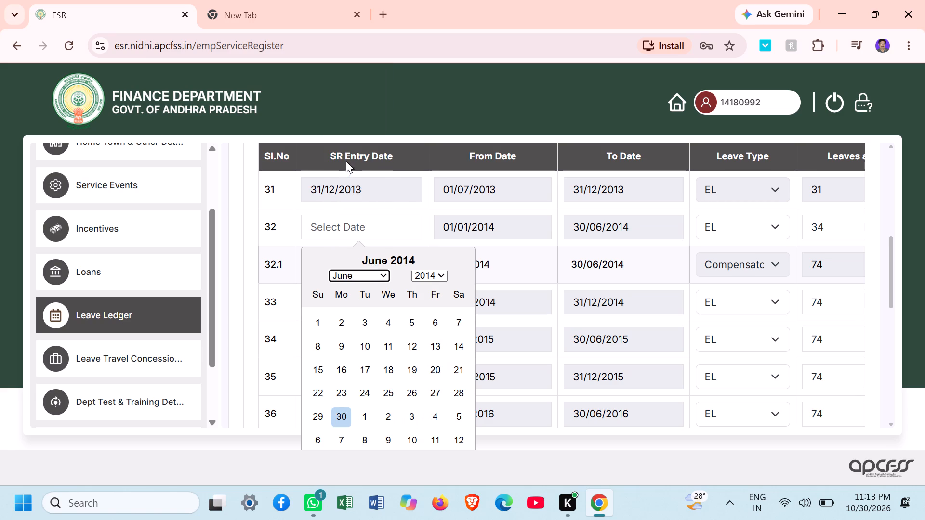
click(340, 415)
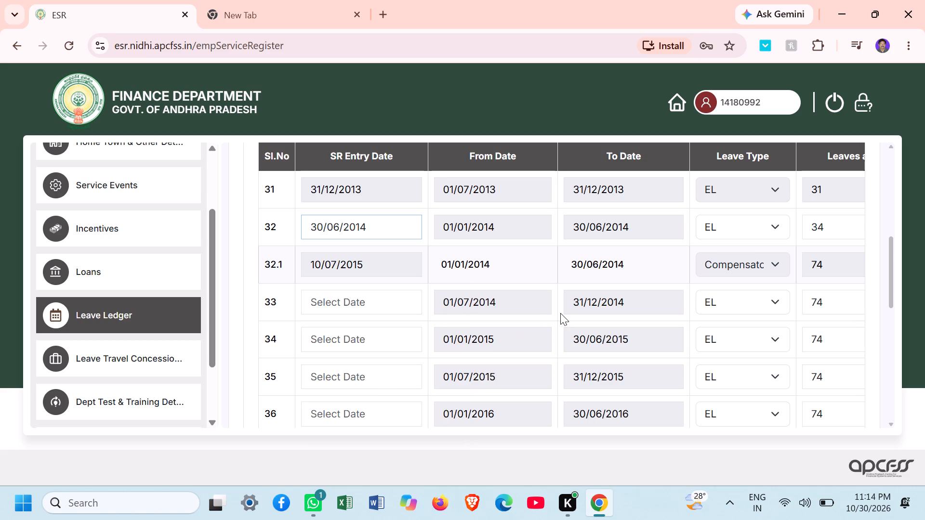
Enter 3 as the leaves earned in EL row 32 for the period 01/01/2014 to 30/06/2014.
click(530, 232)
key(Right)
key(Right)
key(Right)
key(Right)
key(Right)
key(Right)
key(Right)
key(Right)
key(Right)
key(Right)
key(Right)
key(Right)
key(Right)
key(Right)
key(Right)
key(Right)
key(Right)
key(Right)
key(Right)
key(Right)
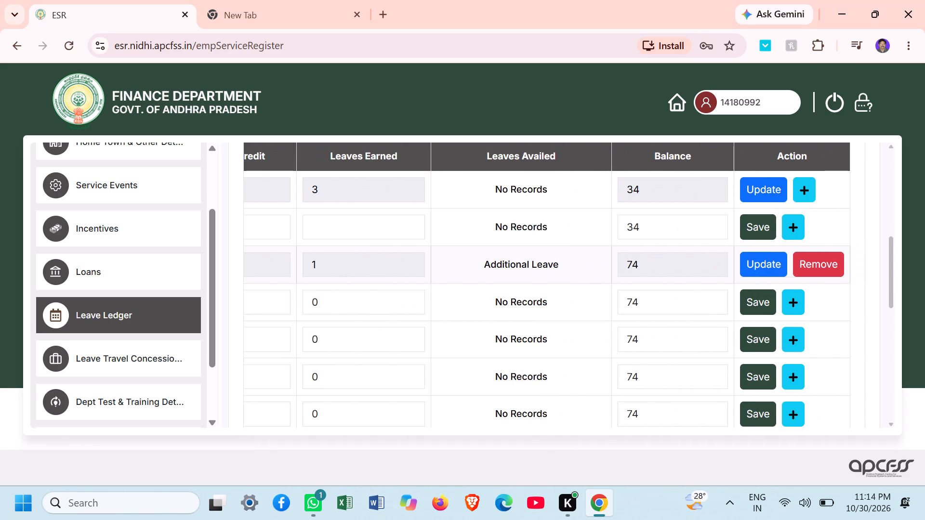
click(344, 229)
key(3)
click(547, 228)
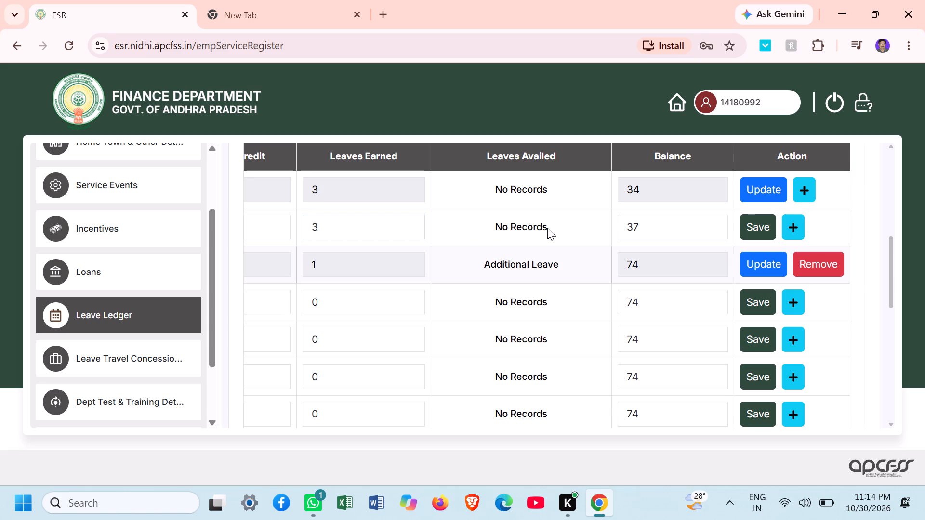
Save the earned leave entry in row 32 of the EL ledger.
click(761, 225)
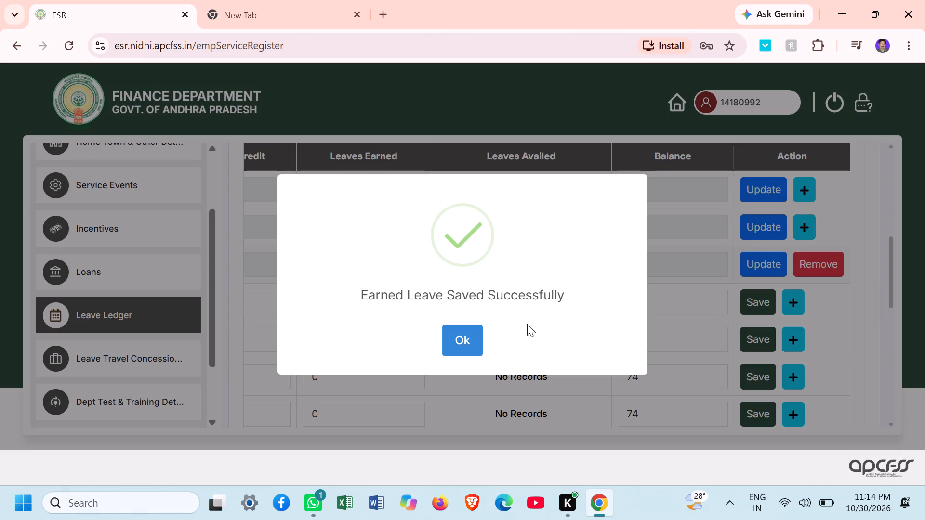
click(472, 342)
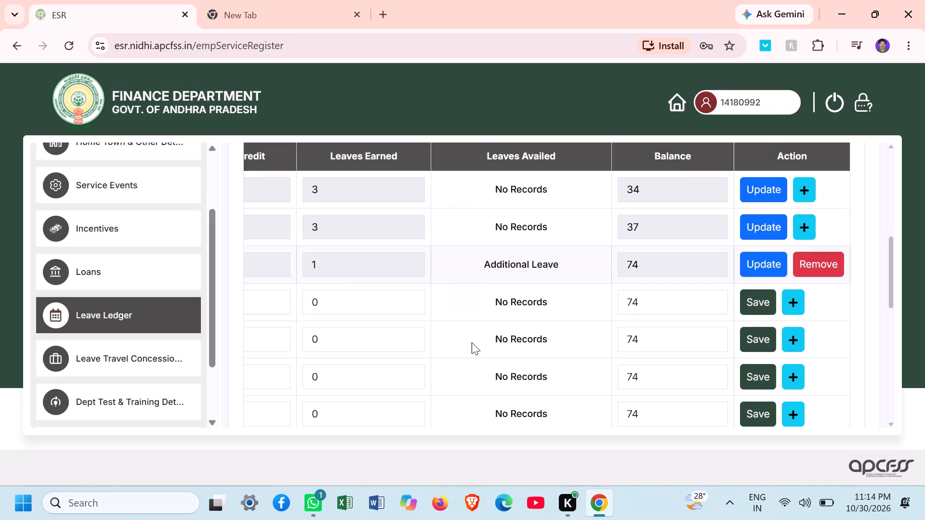
Set the SR entry date in EL row 33 to 31/12/2014.
click(352, 264)
key(Left)
key(Left)
key(Left)
key(Left)
key(Left)
key(Left)
key(Left)
key(Left)
key(Left)
key(Left)
key(Left)
key(Left)
key(Left)
key(Left)
key(Left)
key(Left)
key(Left)
key(Left)
key(Left)
key(Left)
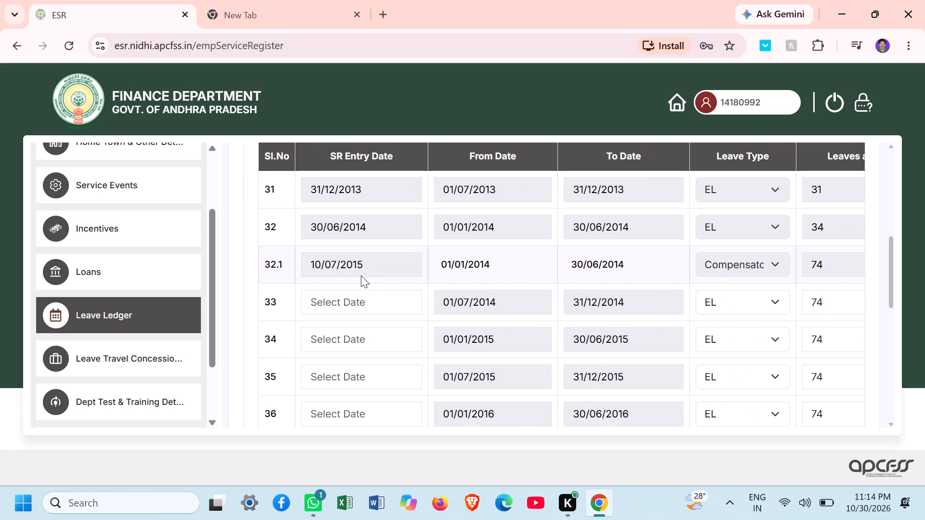
click(380, 310)
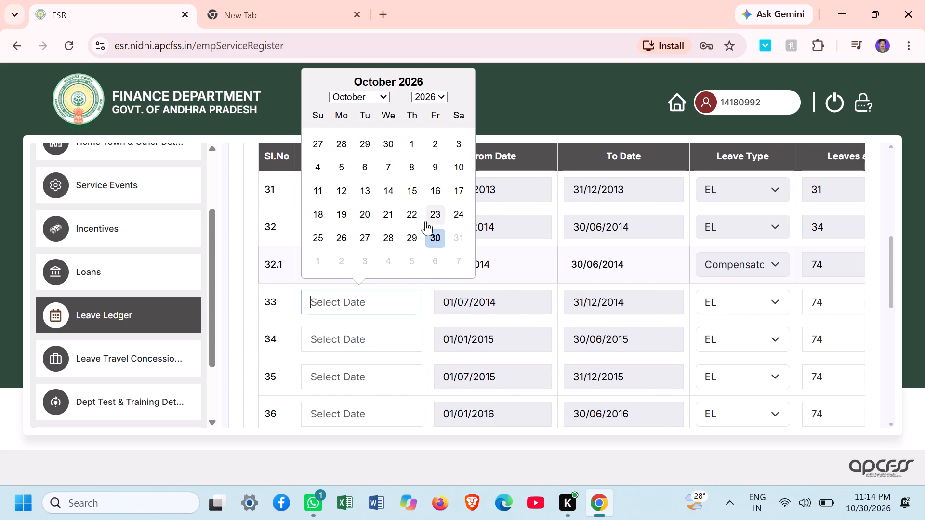
click(442, 101)
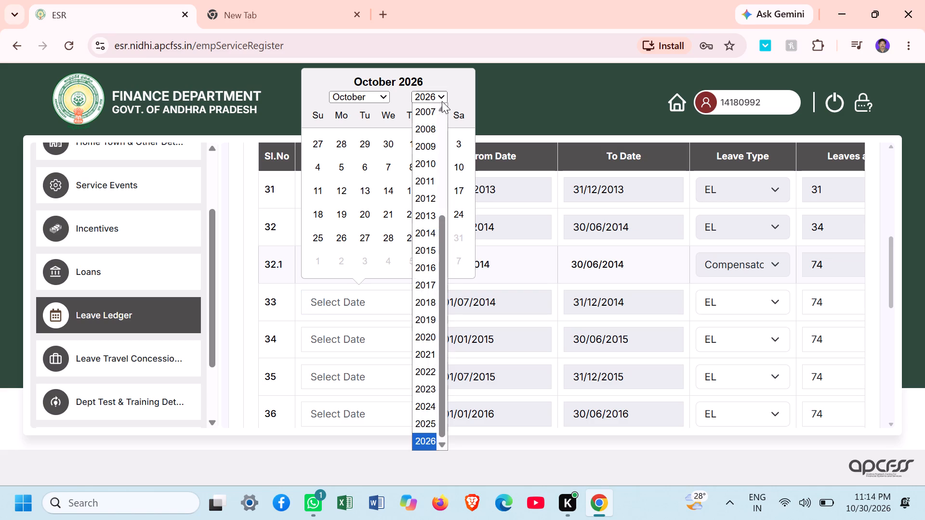
click(431, 233)
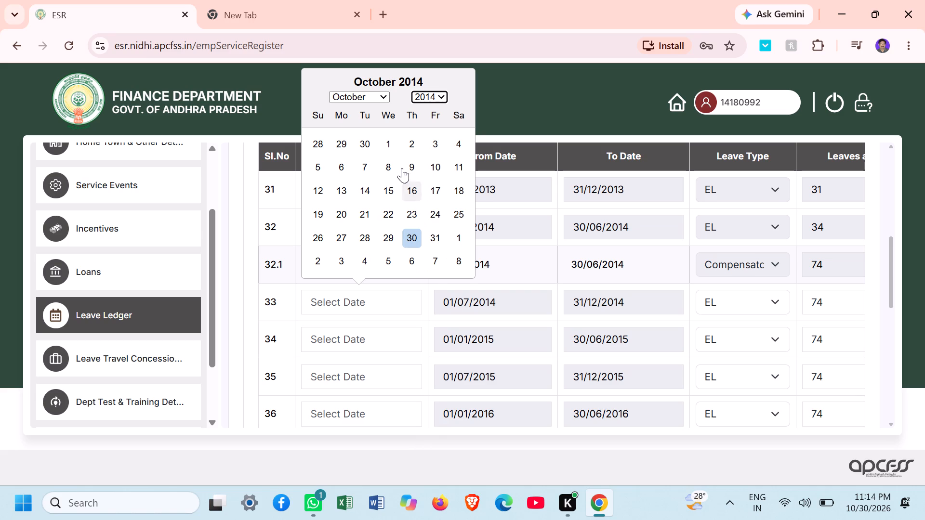
click(383, 98)
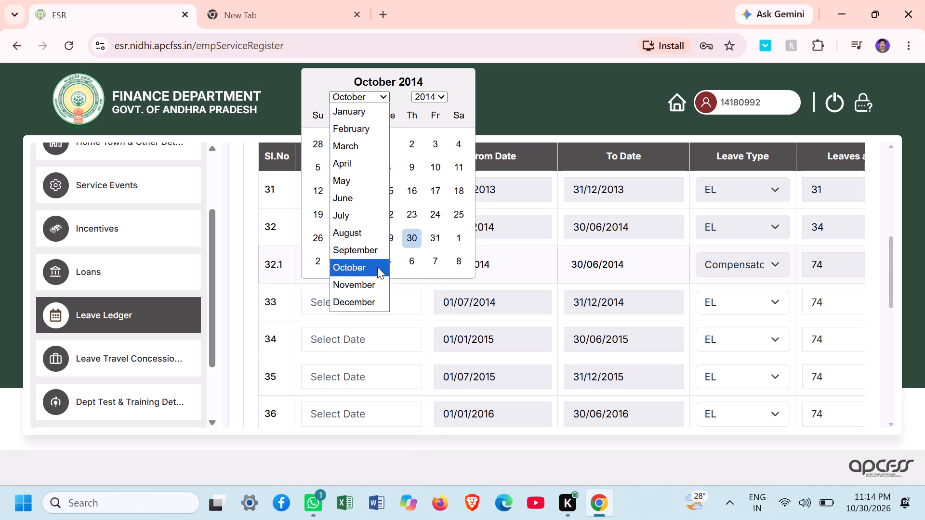
click(361, 302)
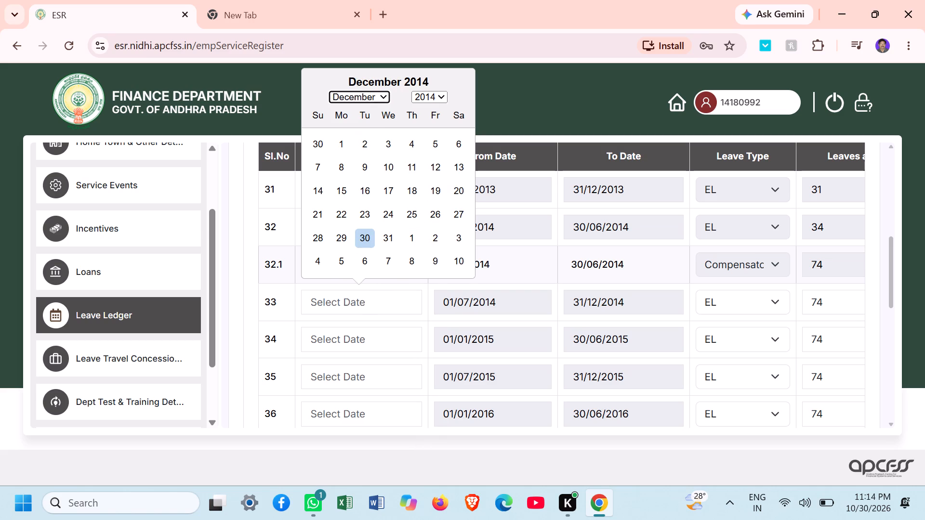
click(385, 241)
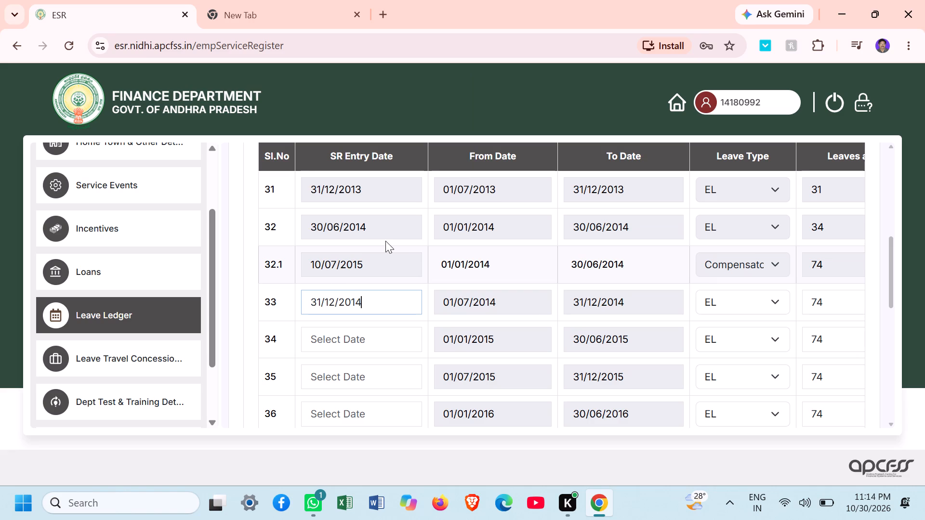
Enter 3 as the leaves earned in EL row 33 for the period 01/07/2014 to 31/12/2014.
click(523, 304)
key(Right)
key(Right)
key(Right)
key(Right)
key(Right)
key(Right)
key(Right)
key(Right)
key(Right)
key(Right)
key(Right)
key(Right)
key(Right)
key(Right)
key(Right)
key(Right)
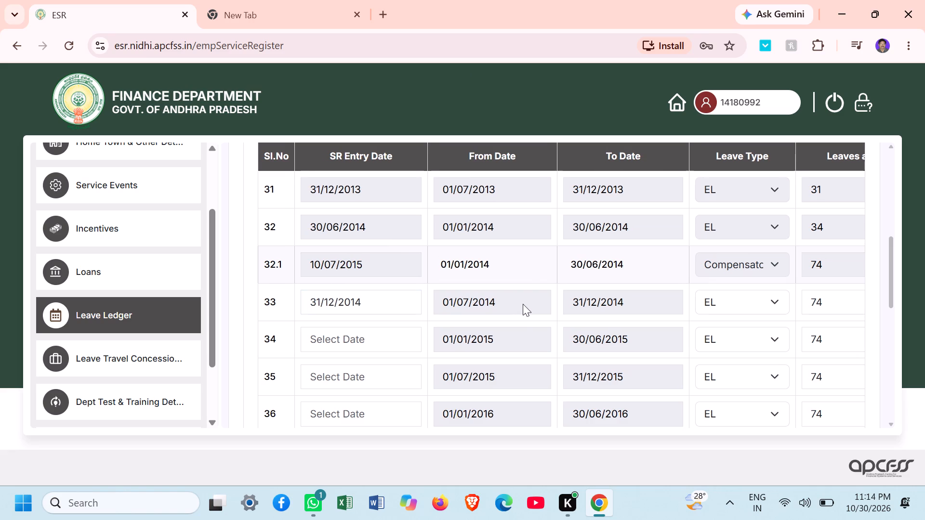
click(523, 304)
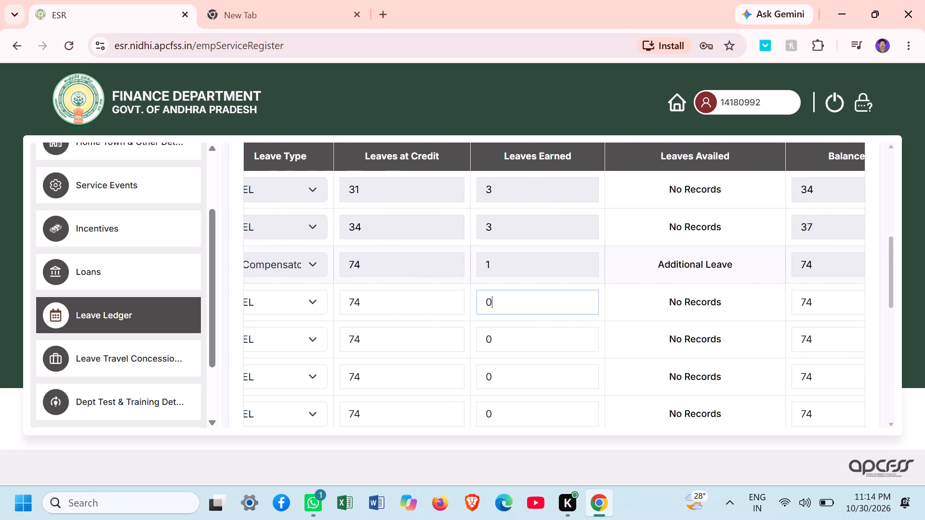
key(3)
click(671, 300)
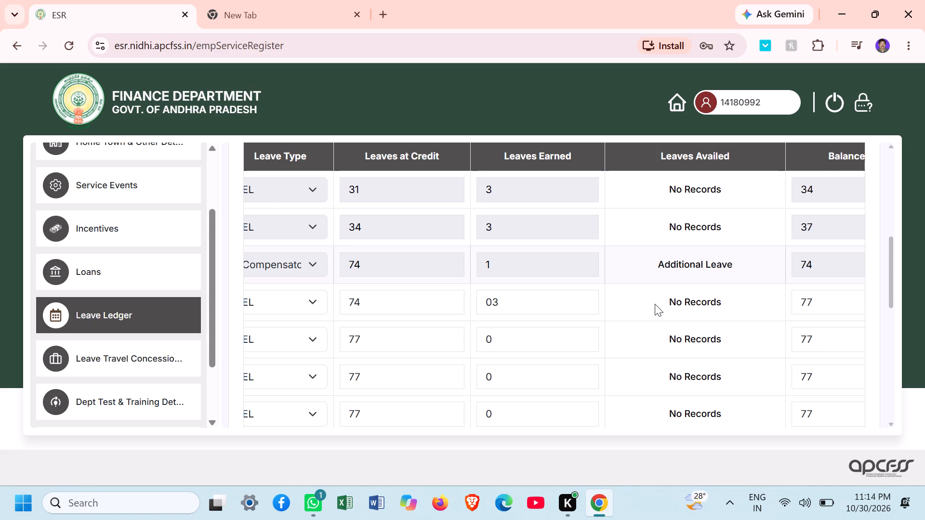
Save the earned leave entry in row 33 of the EL ledger.
click(655, 304)
key(Right)
key(Right)
key(Right)
key(Right)
key(Right)
key(Right)
key(Right)
key(Right)
key(Right)
key(Right)
key(Right)
key(Right)
key(Right)
key(Right)
key(Right)
key(Right)
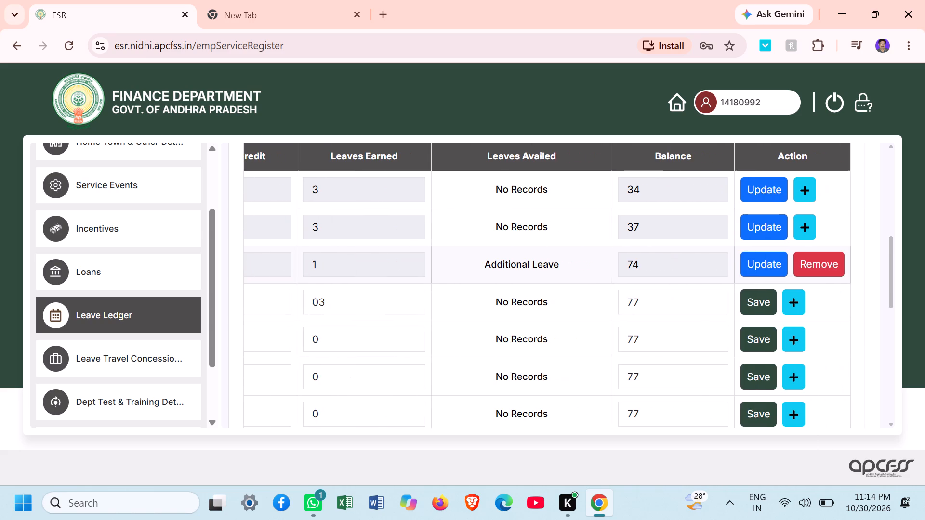
click(758, 300)
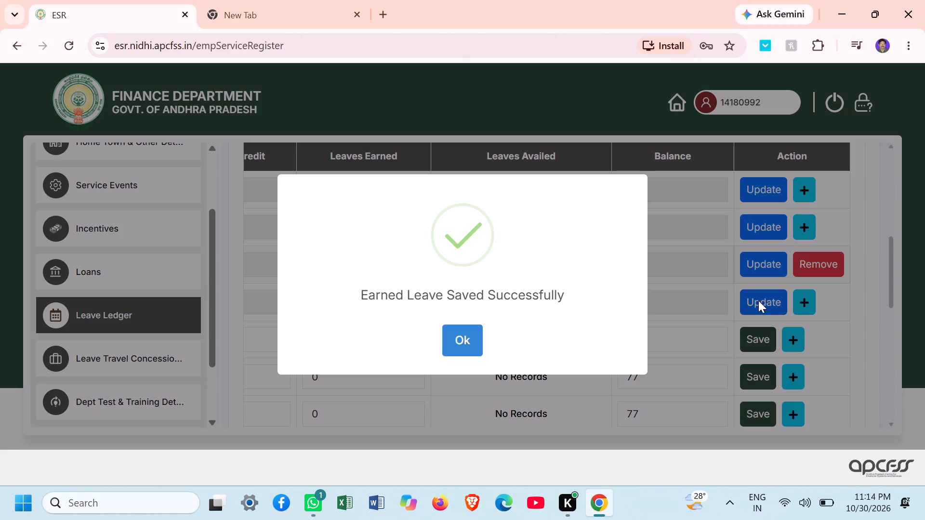
click(475, 341)
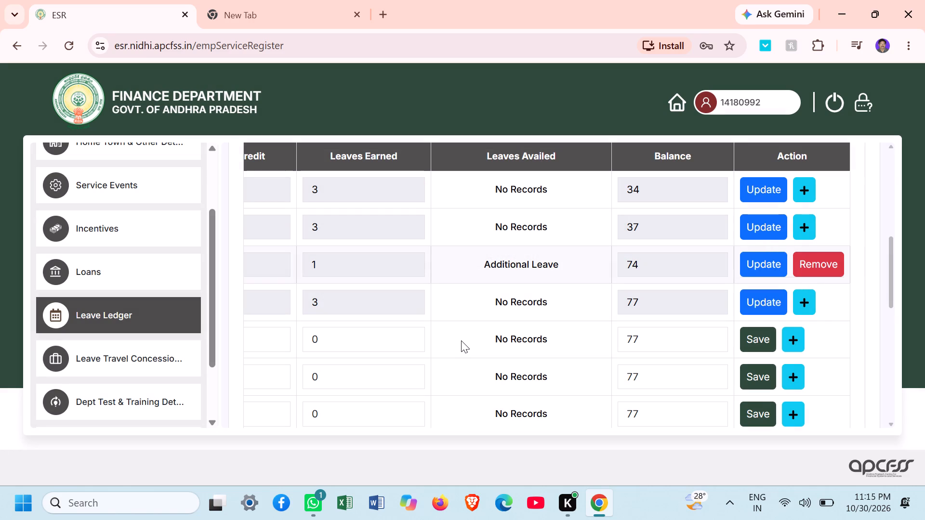
Set the SR entry date in EL row 34 to 30/06/2015.
click(461, 340)
key(Left)
key(Left)
key(Left)
key(Left)
key(Left)
key(Left)
key(Left)
key(Left)
key(Left)
key(Left)
key(Left)
key(Left)
key(Left)
key(Left)
key(Left)
key(Left)
key(Left)
key(Left)
key(Left)
key(Left)
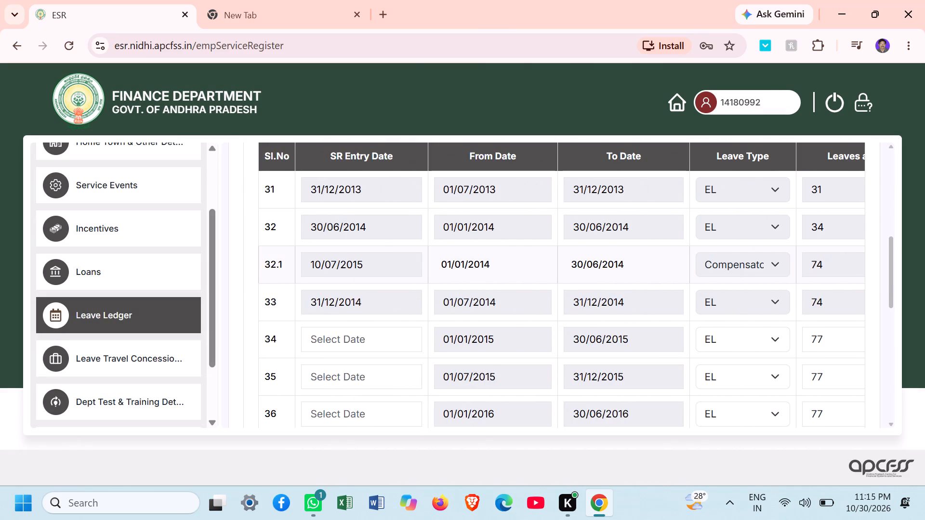
click(377, 336)
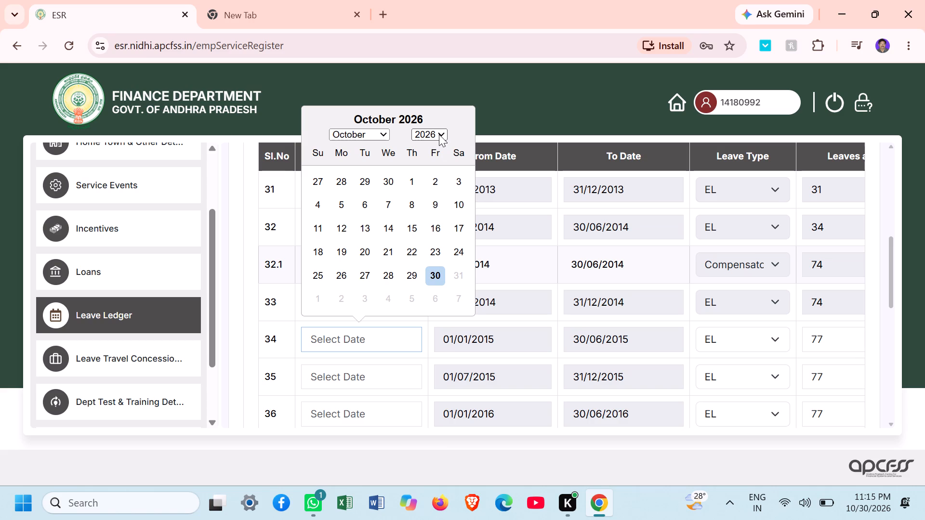
click(439, 134)
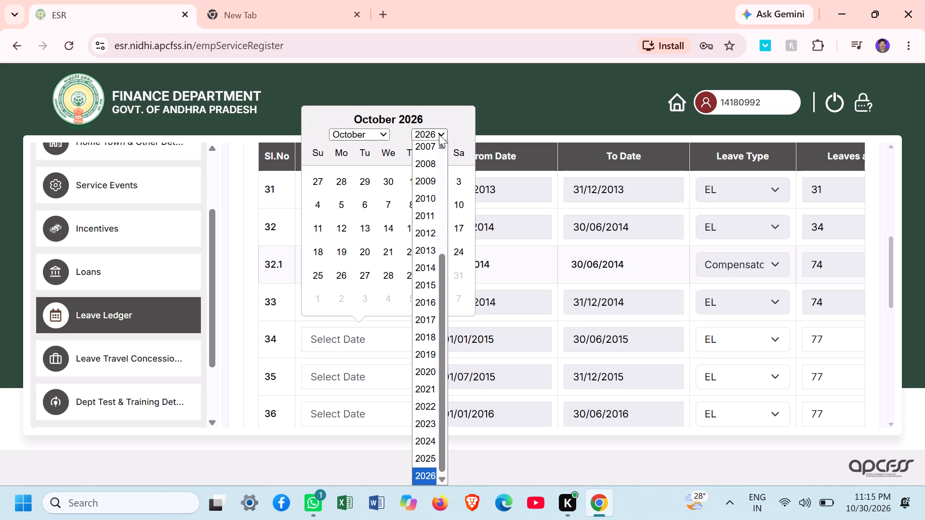
click(430, 284)
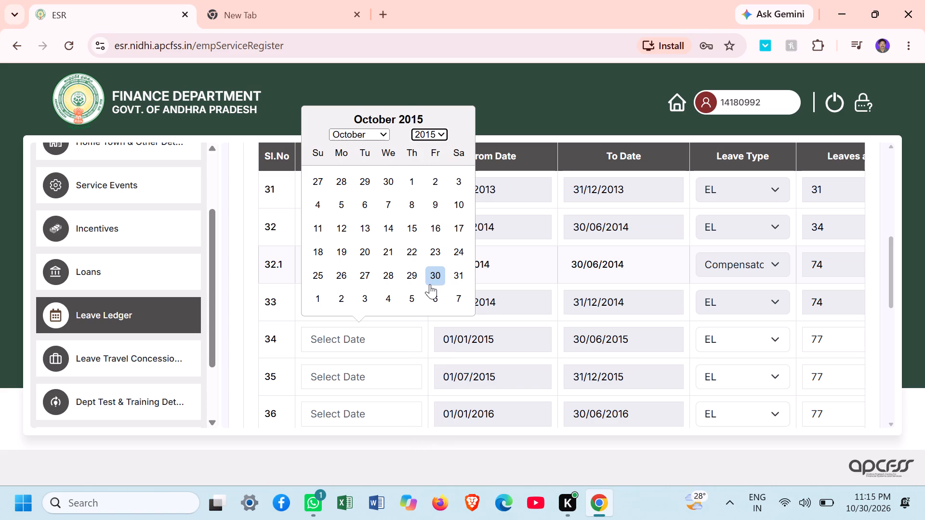
click(382, 132)
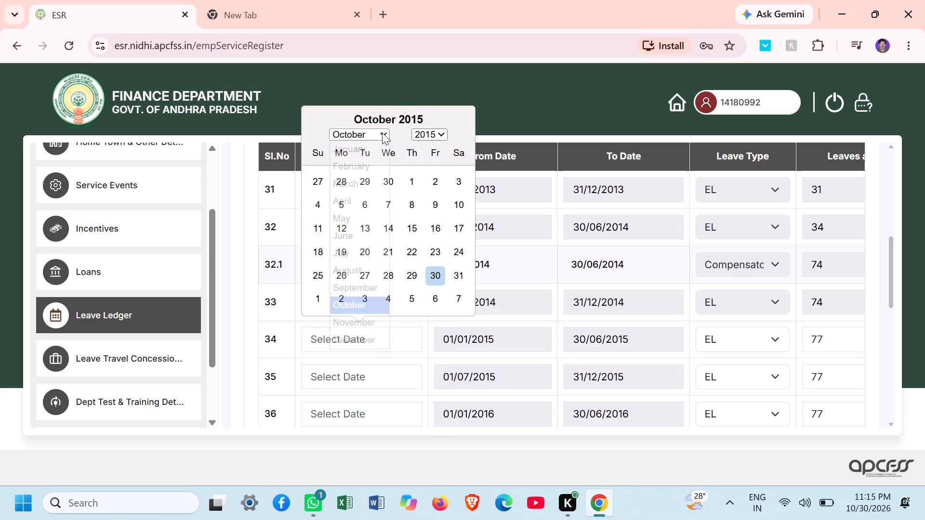
click(362, 238)
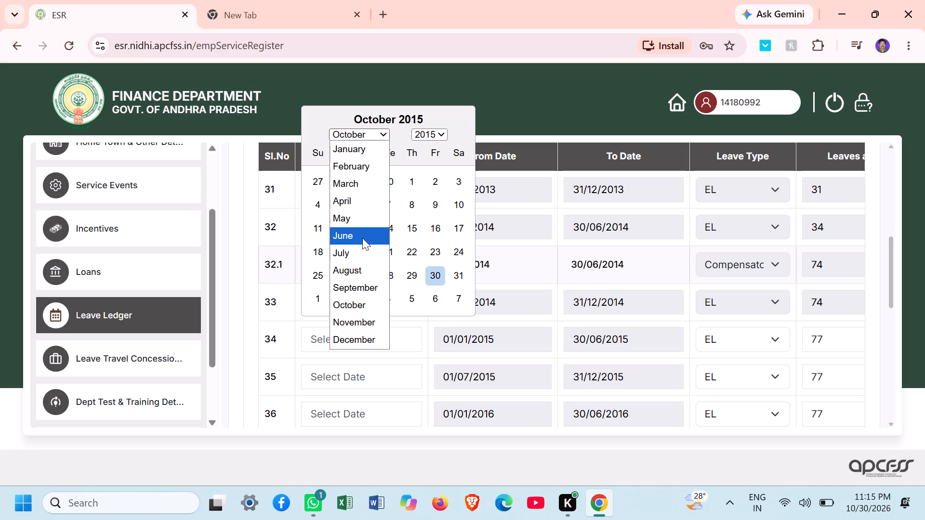
click(365, 275)
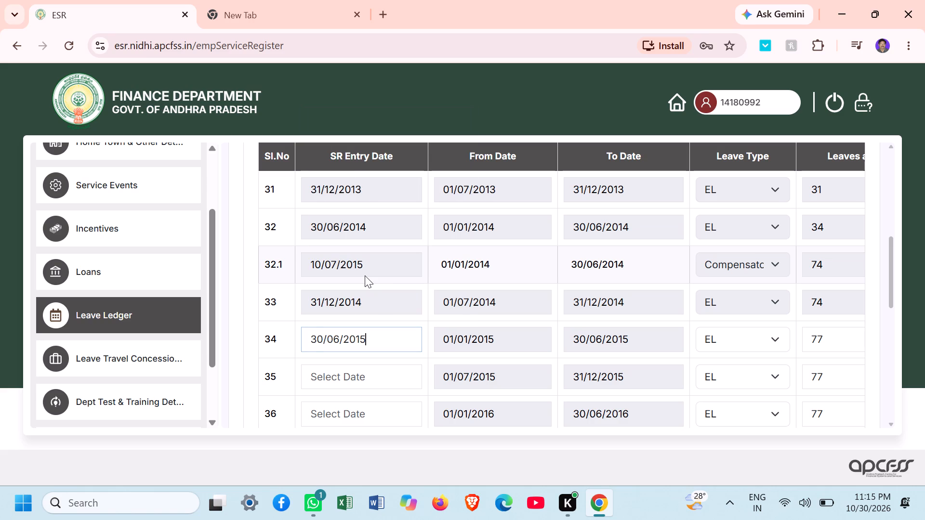
Enter 3 as the leaves earned in EL row 34 for the period 01/01/2015 to 30/06/2015.
click(529, 336)
key(Right)
key(Right)
key(Right)
key(Right)
key(Right)
key(Right)
key(Right)
key(Right)
key(Right)
key(Right)
key(Right)
key(Right)
key(Right)
key(Right)
key(Right)
key(Right)
key(Right)
key(Right)
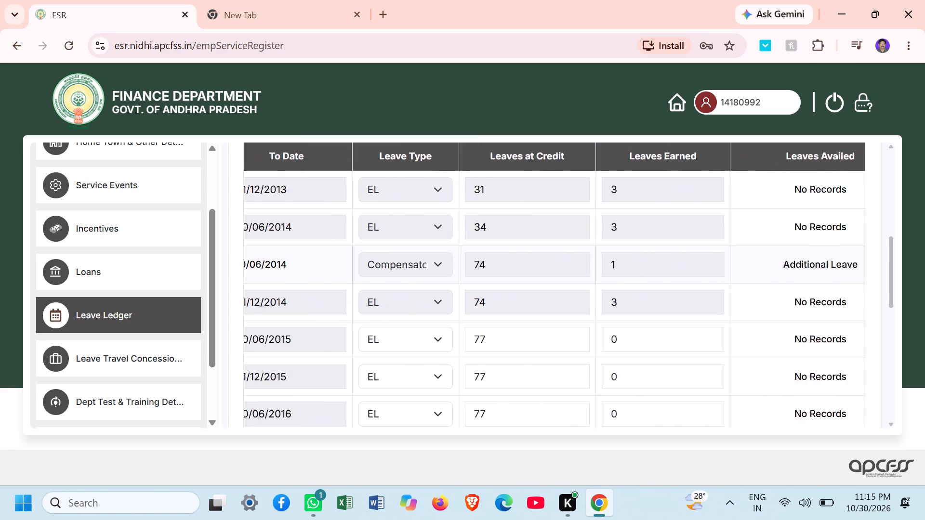
click(483, 343)
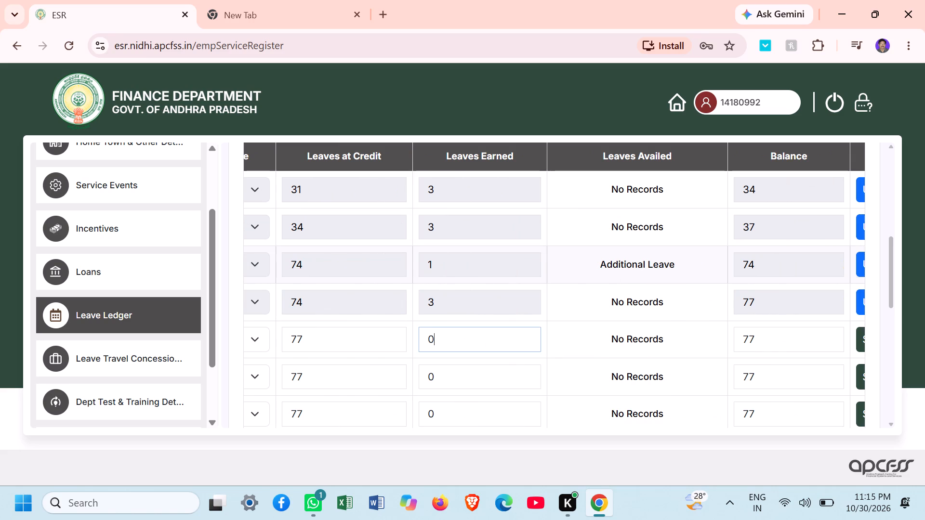
key(3)
click(767, 337)
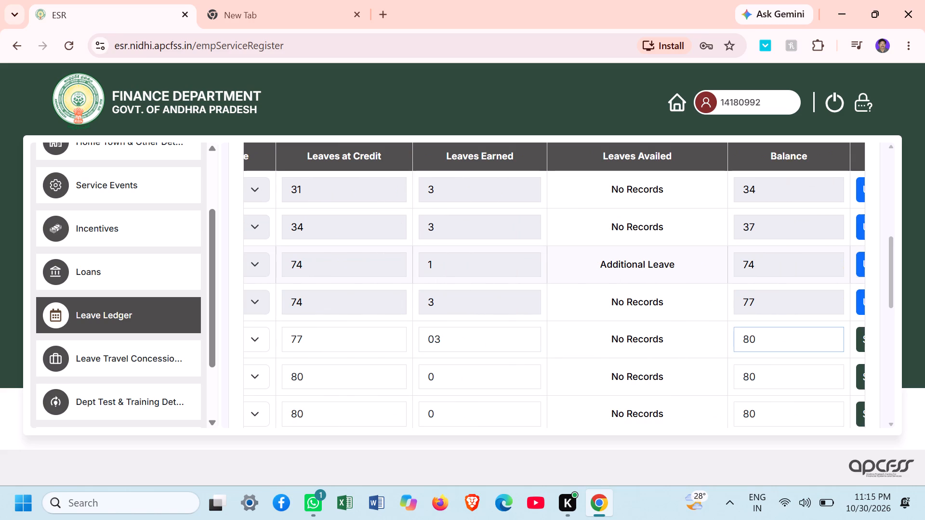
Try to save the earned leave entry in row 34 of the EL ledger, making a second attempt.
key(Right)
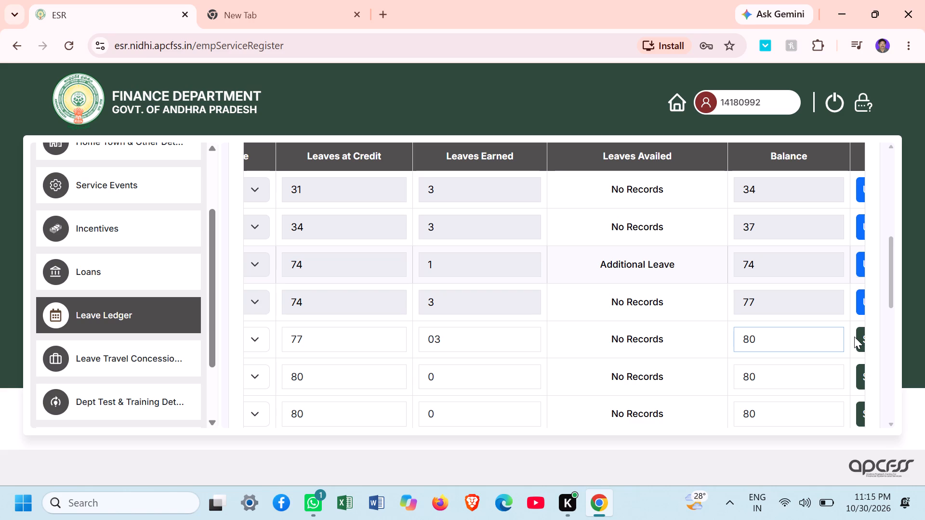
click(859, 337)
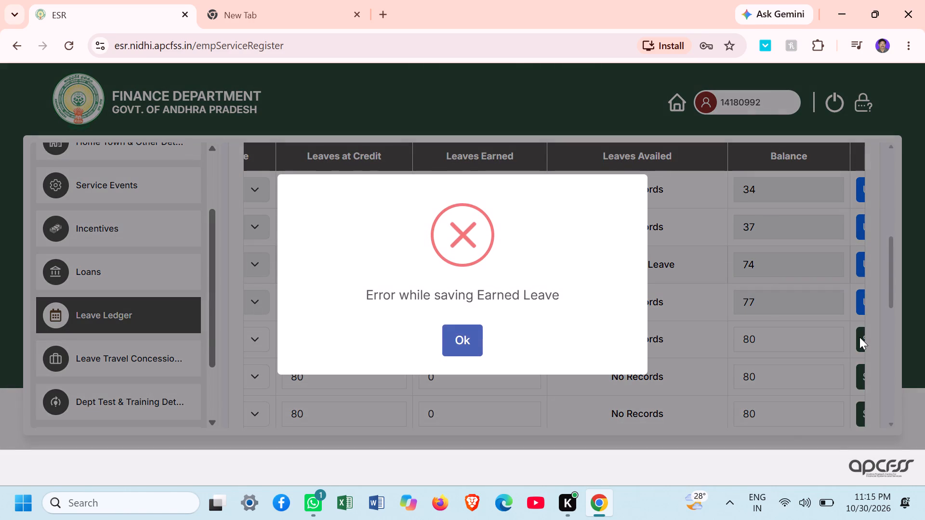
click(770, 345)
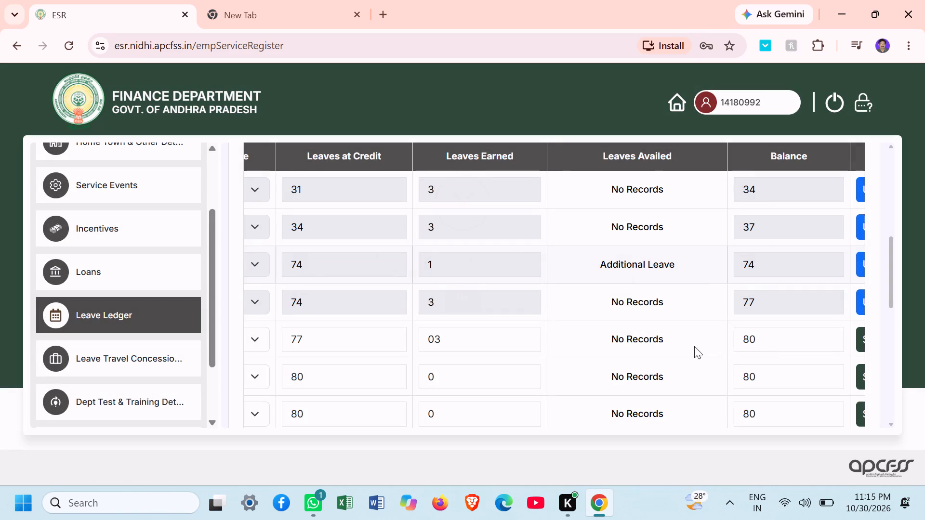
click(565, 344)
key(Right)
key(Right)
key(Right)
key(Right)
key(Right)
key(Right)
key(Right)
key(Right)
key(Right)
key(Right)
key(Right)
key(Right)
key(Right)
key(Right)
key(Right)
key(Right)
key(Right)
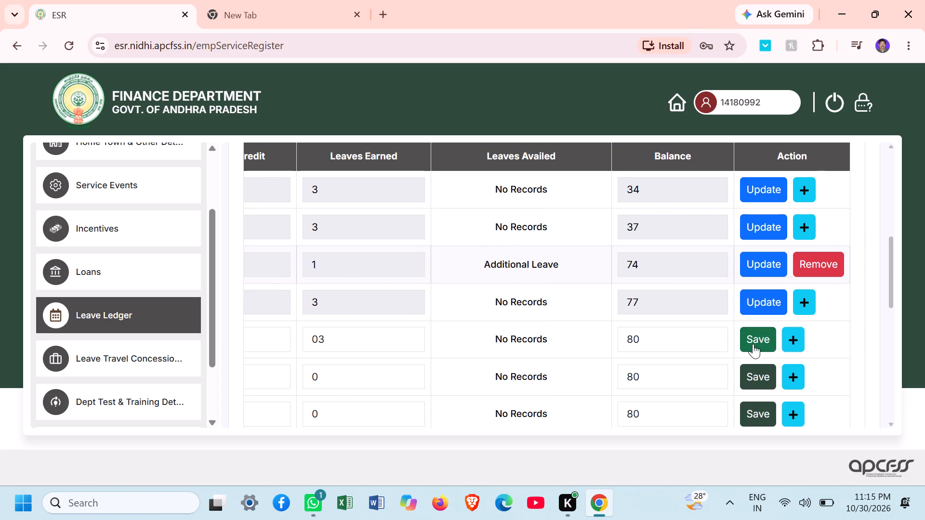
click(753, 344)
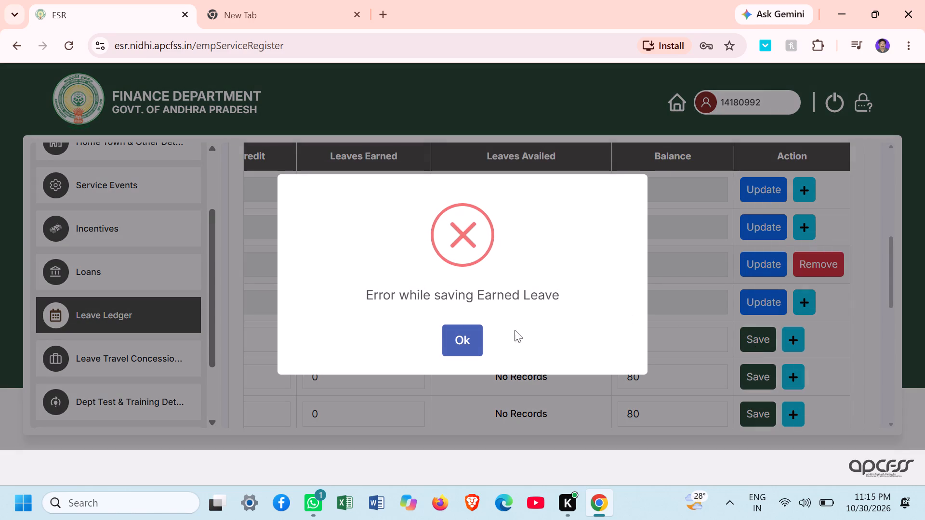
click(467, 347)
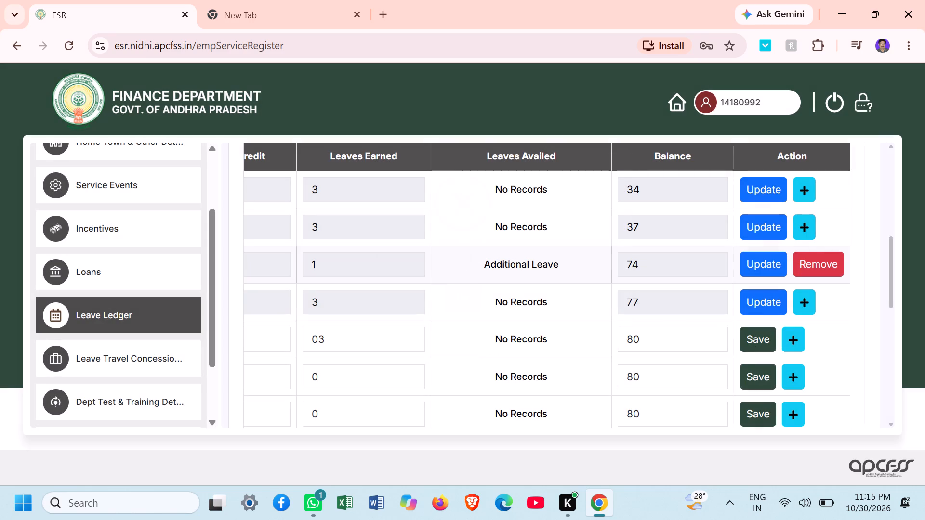
Review the dates, leave type, leaves at credit and leaves earned entered in row 34 of the EL ledger.
click(573, 302)
key(Left)
key(Left)
key(Left)
key(Left)
key(Left)
key(Left)
key(Left)
key(Left)
key(Left)
key(Left)
key(Left)
key(Left)
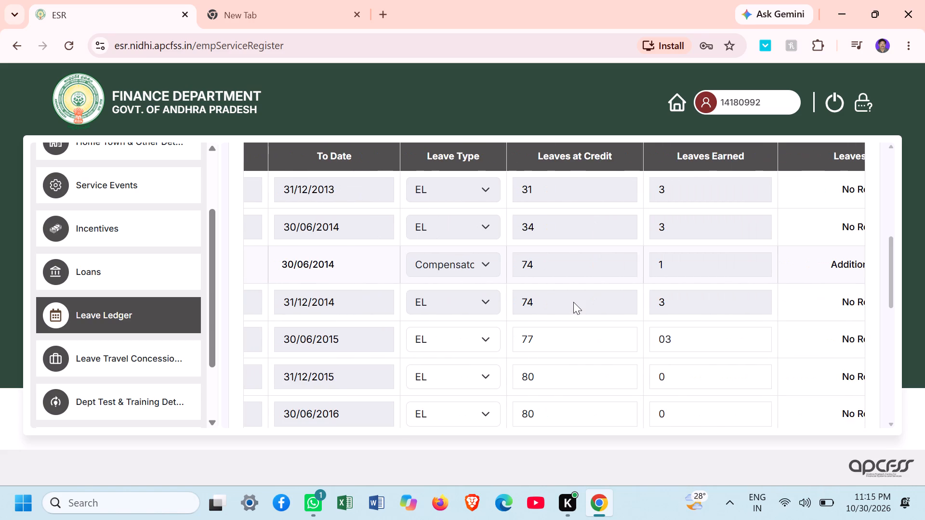
Save the earned leave entry in row 34 of the EL ledger.
click(808, 300)
key(Right)
key(Right)
key(Right)
key(Right)
key(Right)
key(Right)
key(Right)
key(Right)
key(Right)
key(Right)
key(Right)
key(Right)
key(Right)
key(Right)
key(Right)
key(Right)
key(Right)
key(Right)
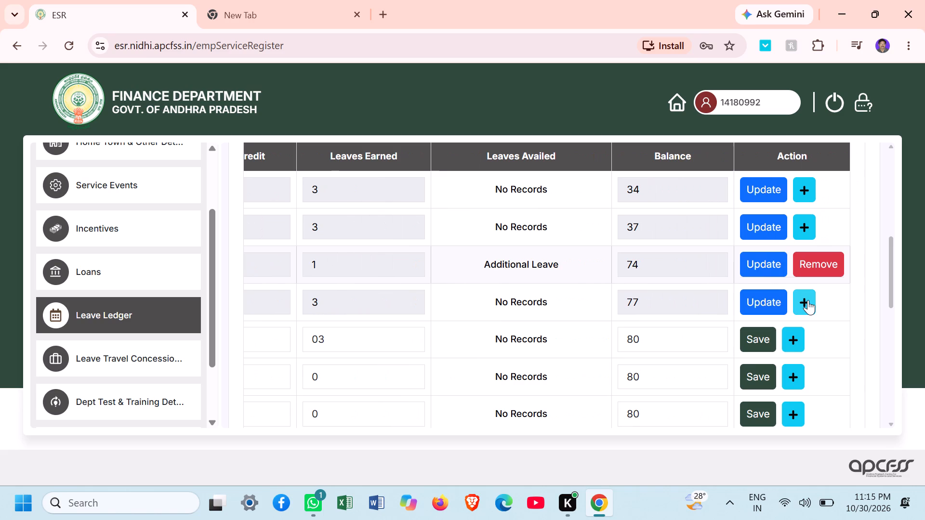
click(688, 341)
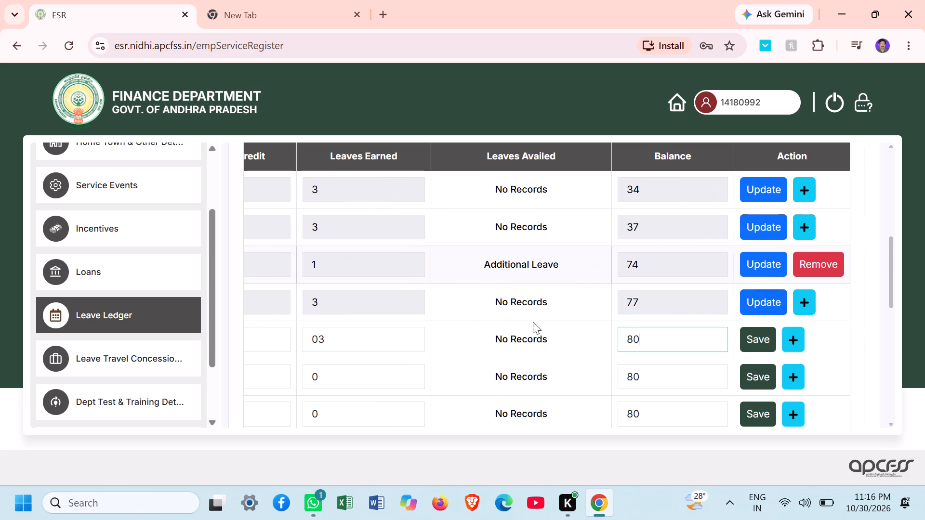
click(762, 343)
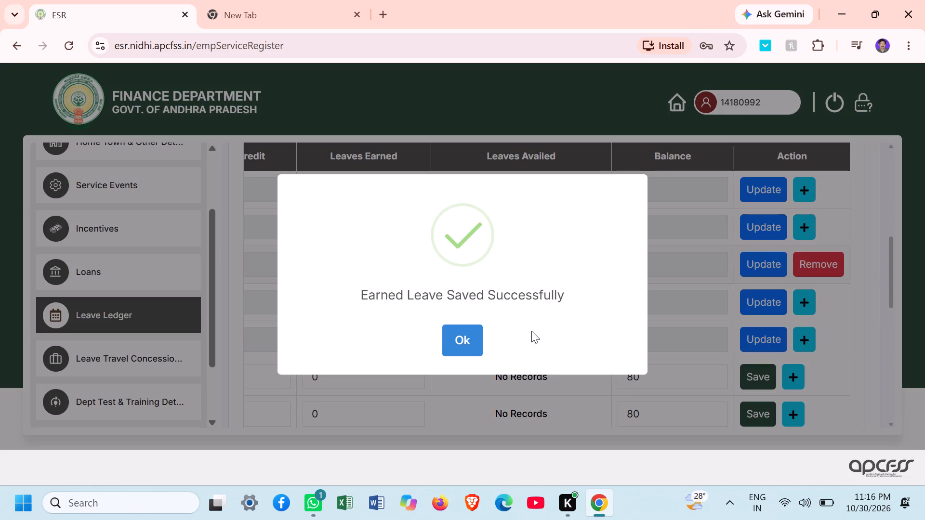
click(472, 338)
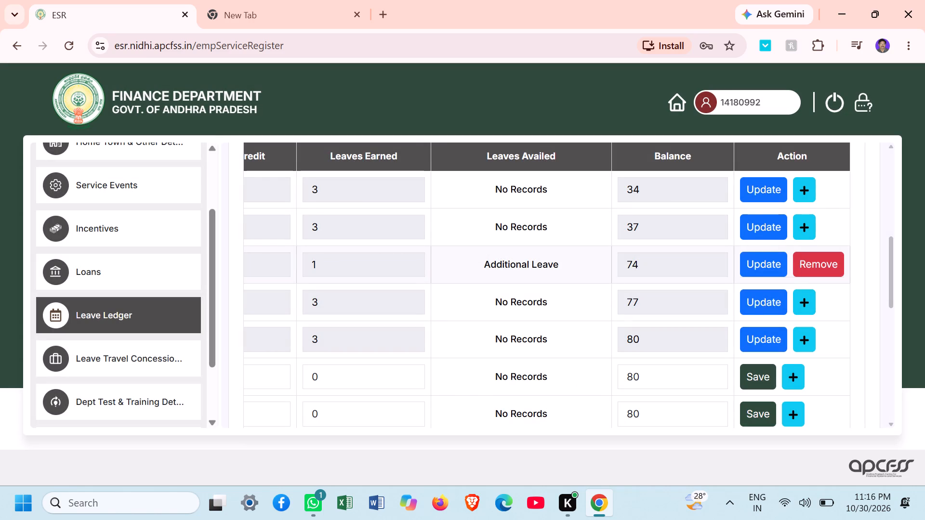
Set the SR entry date in EL row 35 to 31/12/2015.
click(479, 382)
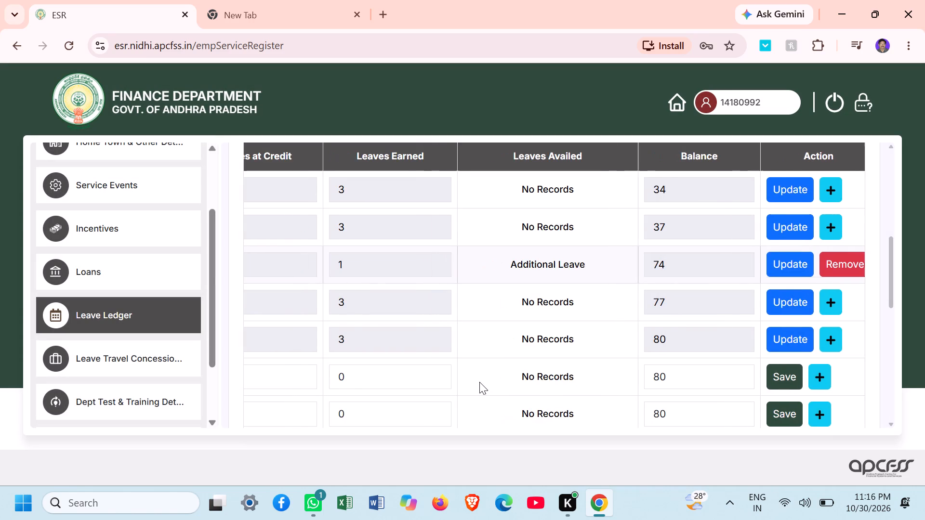
key(Left)
key(Left)
key(Left)
key(Left)
key(Left)
key(Left)
key(Left)
key(Left)
key(Left)
key(Left)
key(Left)
key(Left)
key(Left)
key(Left)
key(Left)
key(Left)
key(Left)
key(Left)
key(Left)
key(Left)
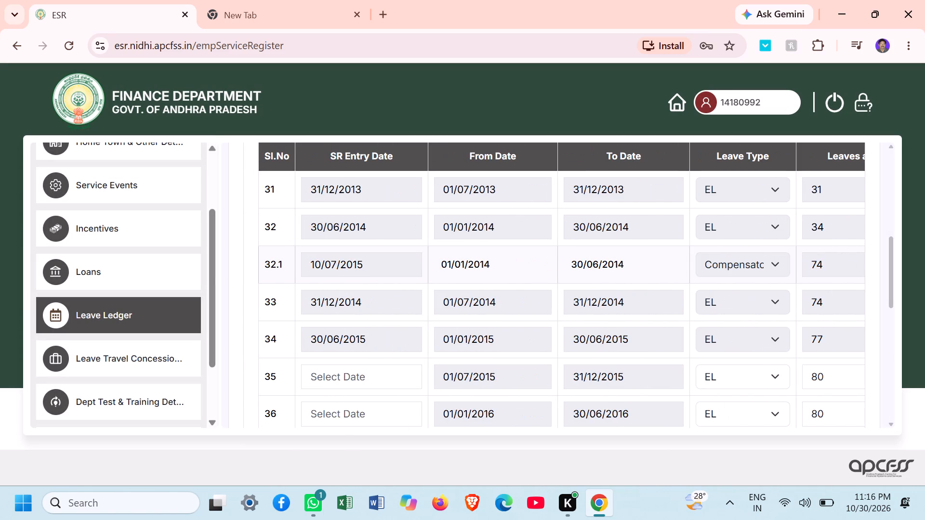
click(387, 377)
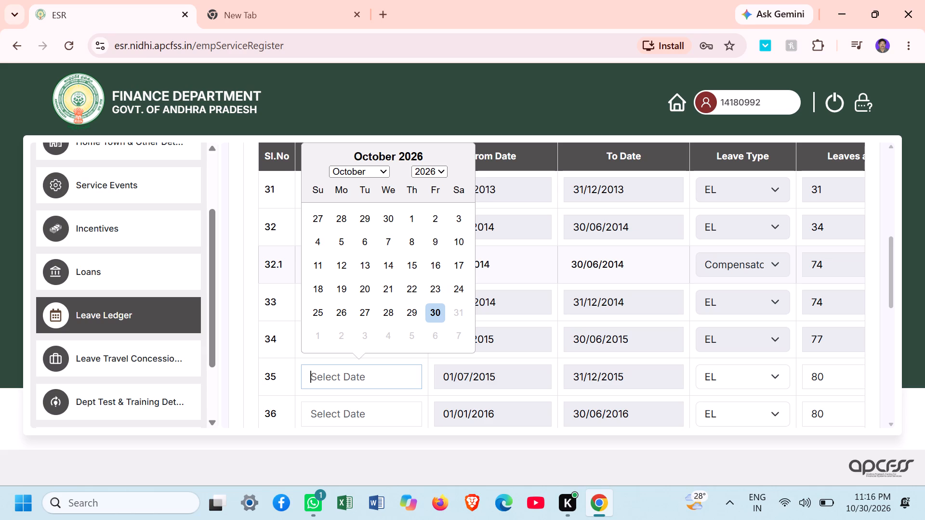
click(439, 173)
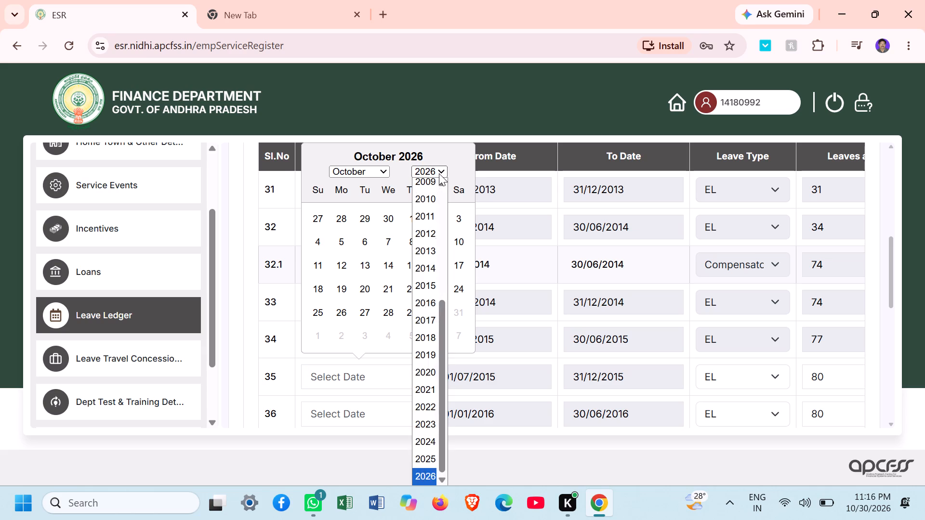
click(428, 285)
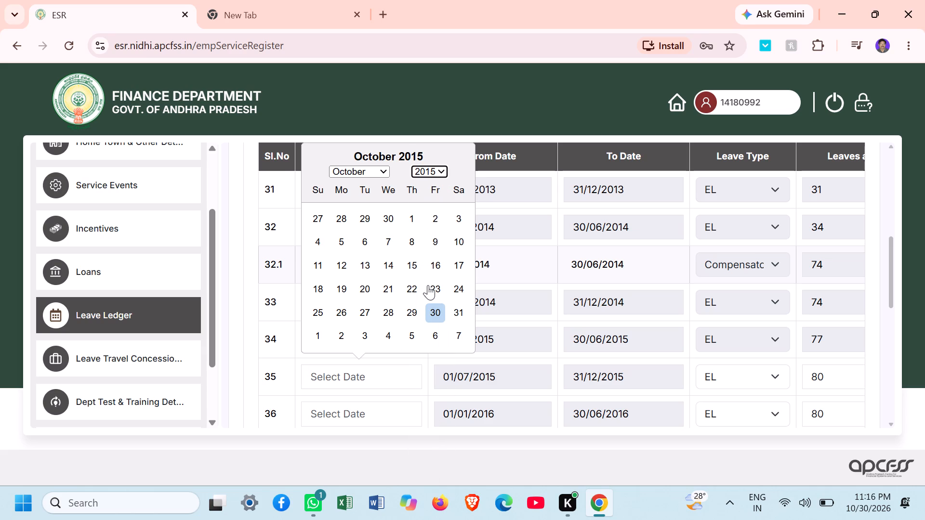
click(385, 173)
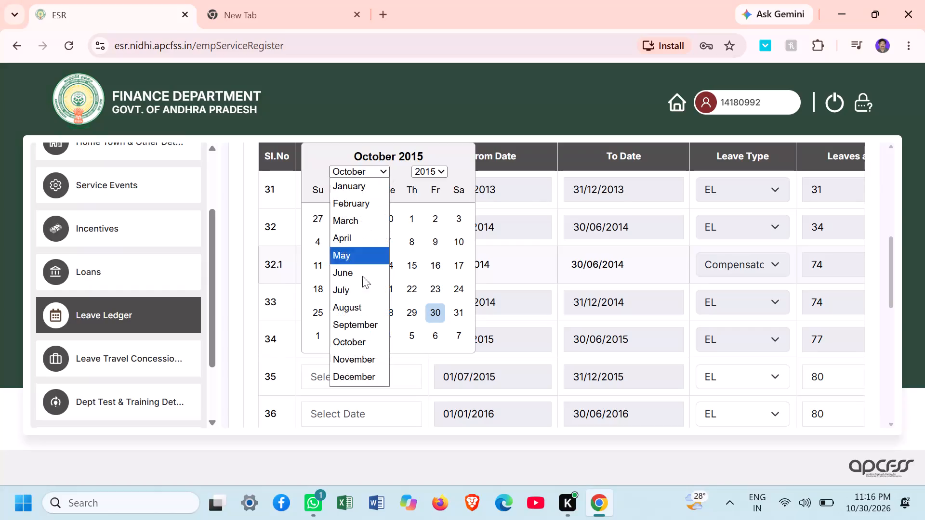
click(351, 377)
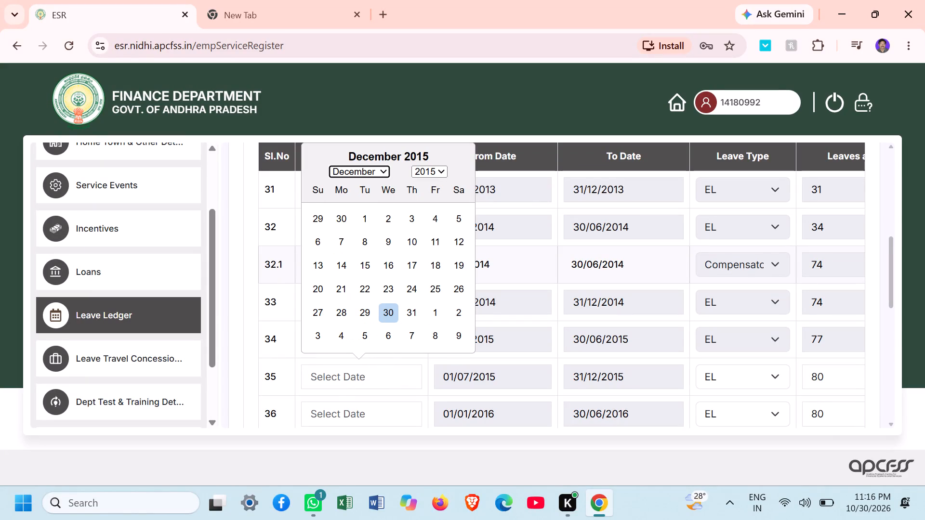
click(410, 315)
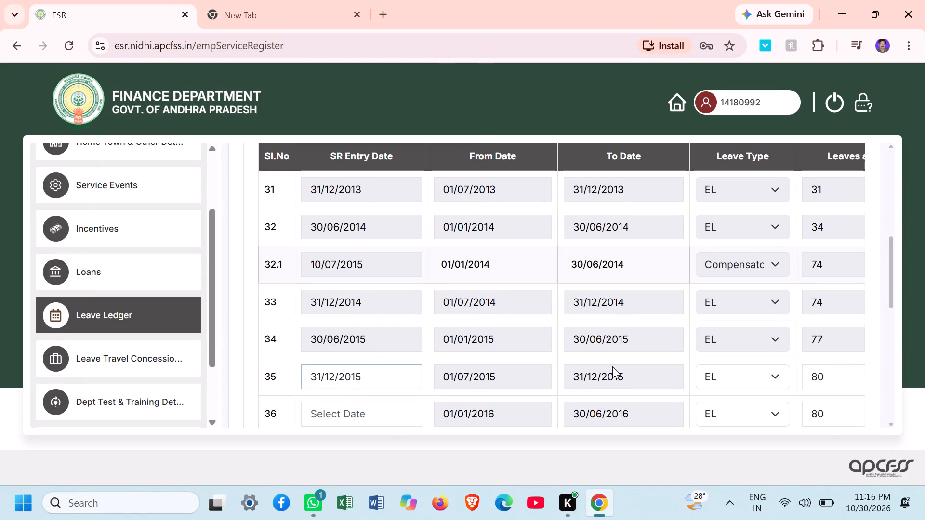
Enter 3 as the leaves earned in EL row 35 for the period 01/07/2015 to 31/12/2015.
click(661, 373)
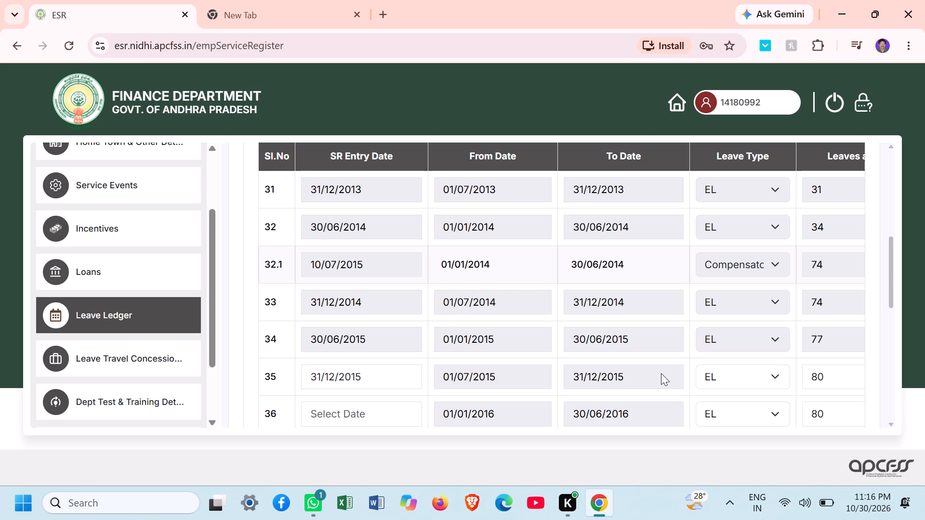
key(Right)
key(Right)
key(Right)
key(Right)
key(Right)
key(Right)
key(Right)
key(Right)
key(Right)
key(Right)
key(Right)
key(Right)
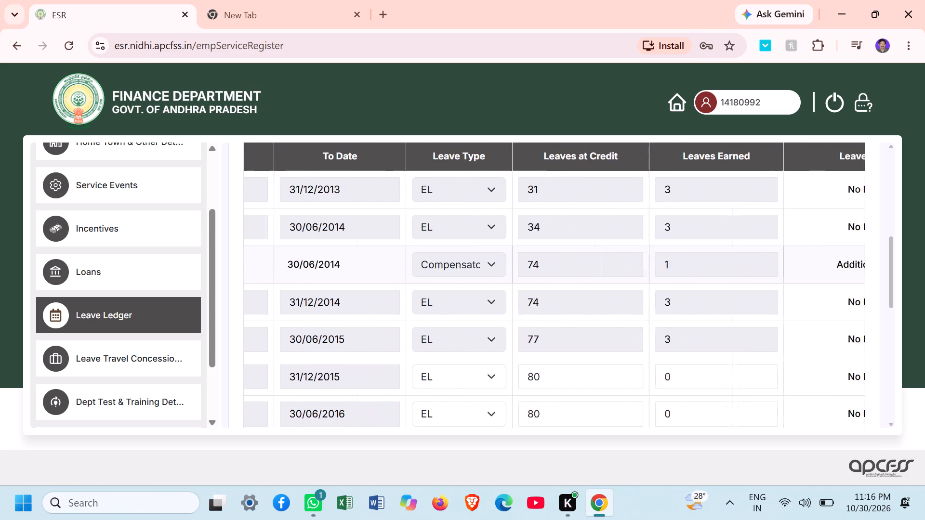
click(661, 373)
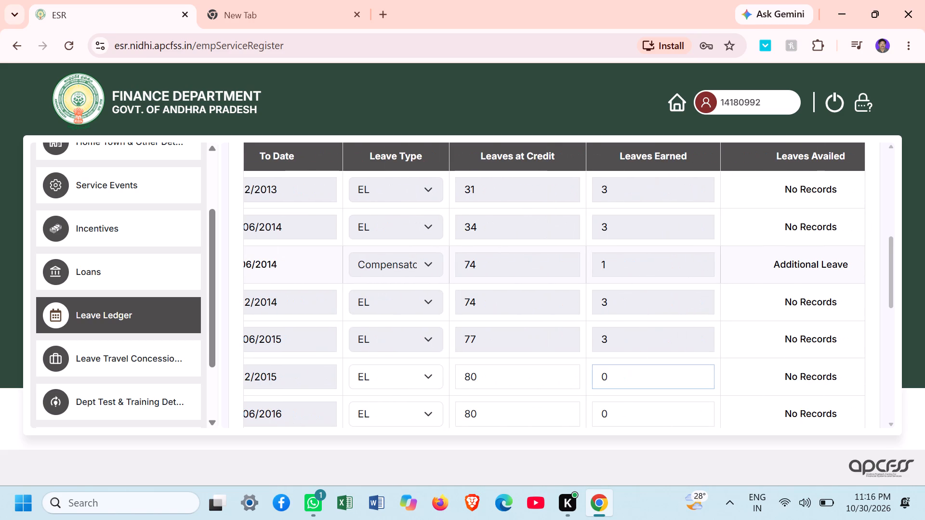
key(3)
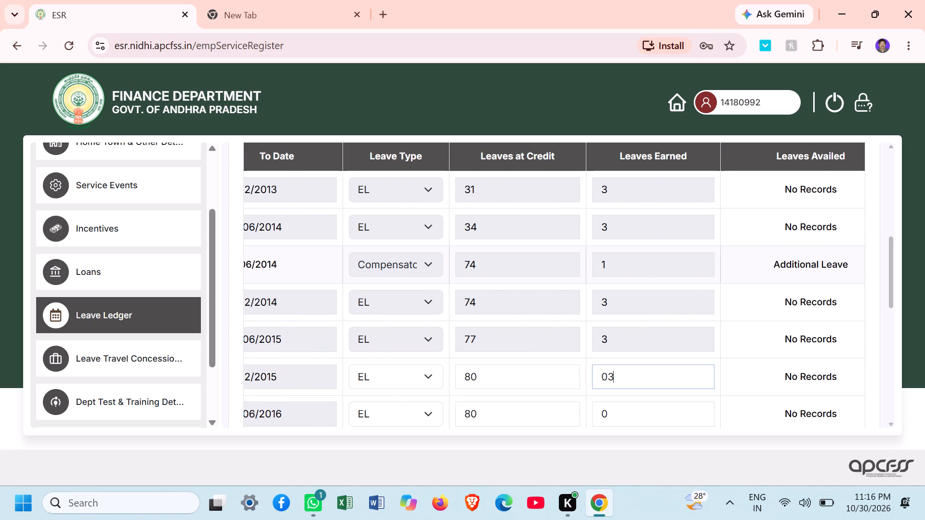
click(748, 384)
Save the earned leave entry in row 35 of the EL ledger.
key(Right)
key(Right)
key(Right)
key(Right)
key(Right)
key(Right)
key(Right)
key(Right)
key(Right)
key(Right)
key(Right)
key(Right)
key(Right)
key(Right)
key(Right)
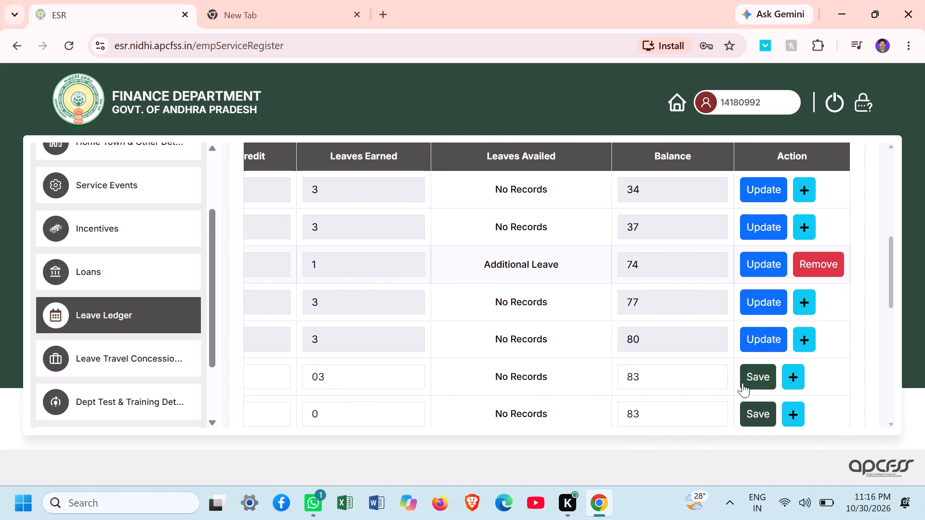
click(697, 373)
click(756, 378)
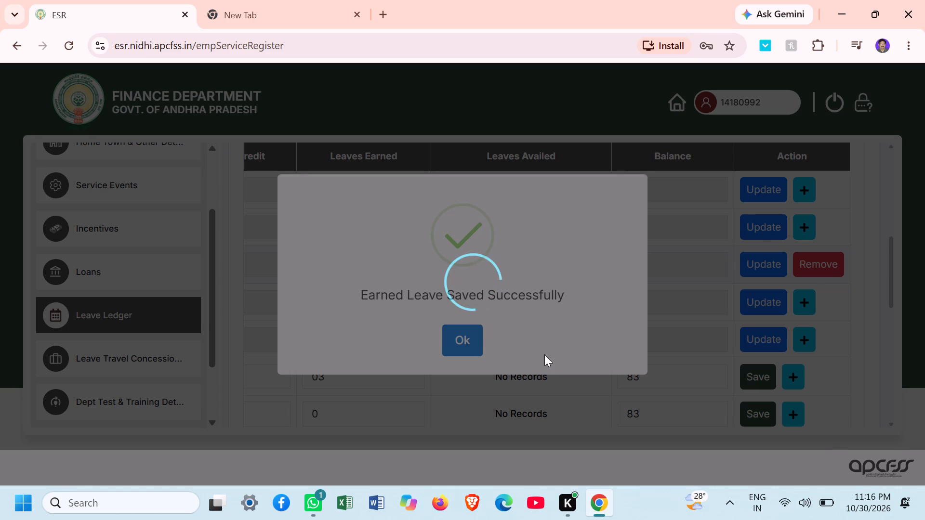
click(473, 342)
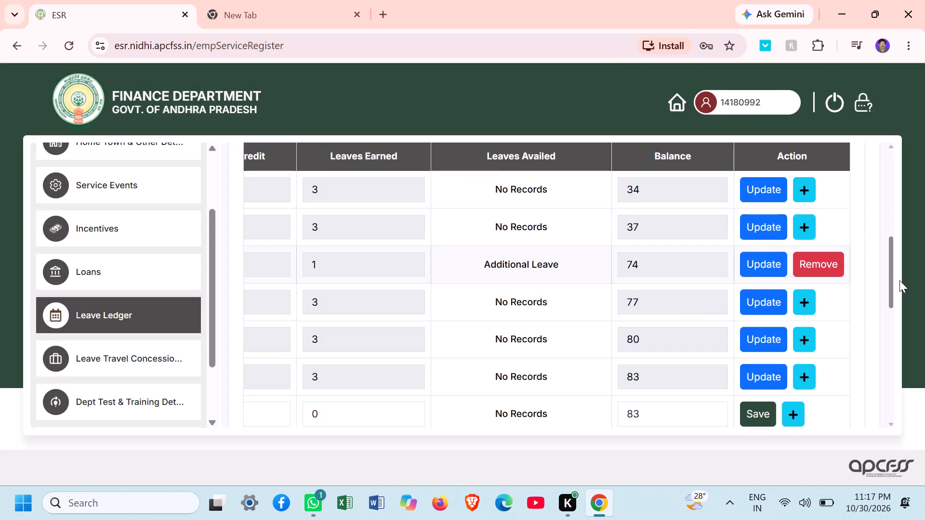
Set the SR entry date in EL row 36 to 30/06/2016.
drag(892, 280, 891, 322)
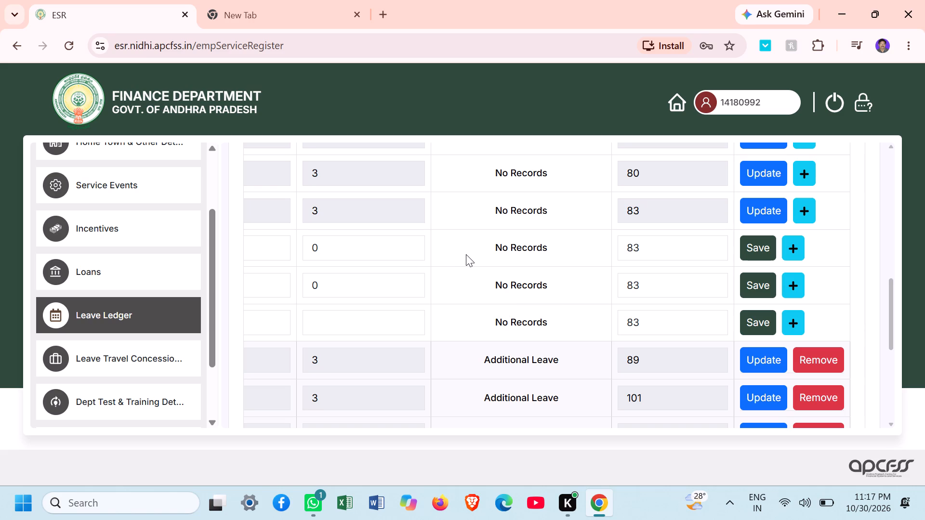
click(466, 254)
key(Left)
key(Left)
key(Left)
key(Left)
key(Left)
key(Left)
key(Left)
key(Left)
key(Left)
key(Left)
key(Left)
key(Left)
key(Left)
key(Left)
key(Left)
key(Left)
key(Left)
key(Left)
key(Left)
key(Left)
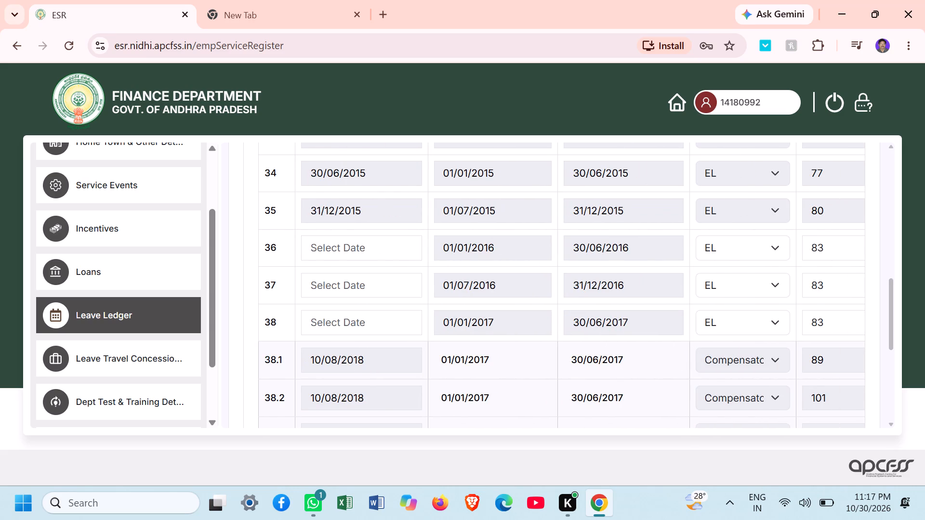
click(388, 249)
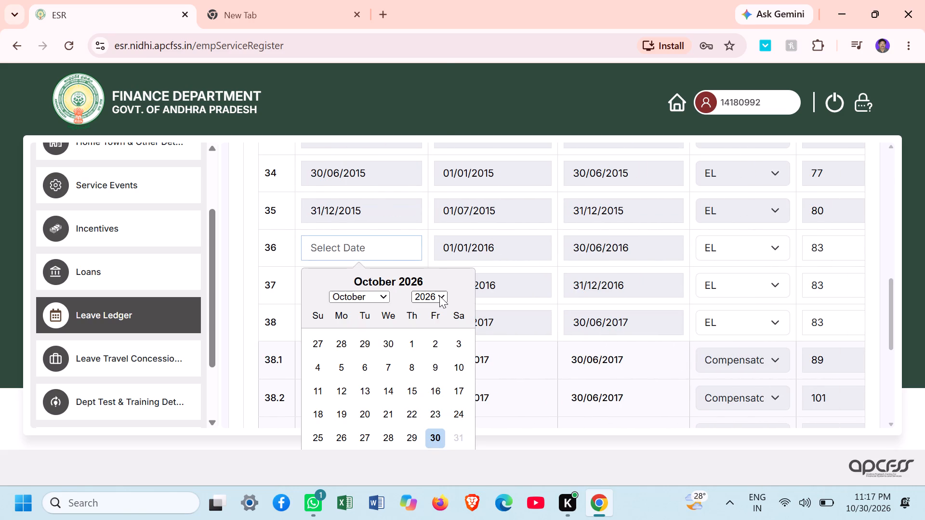
click(439, 296)
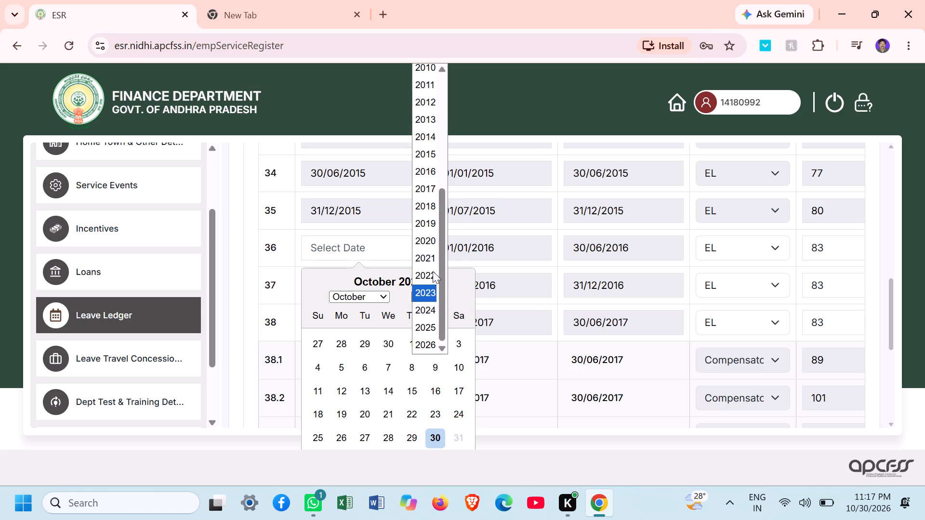
click(428, 176)
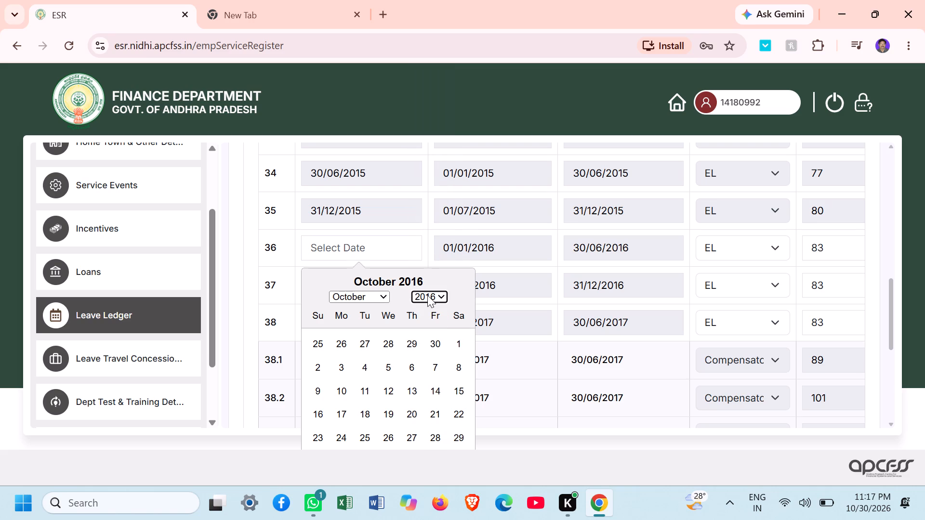
click(384, 295)
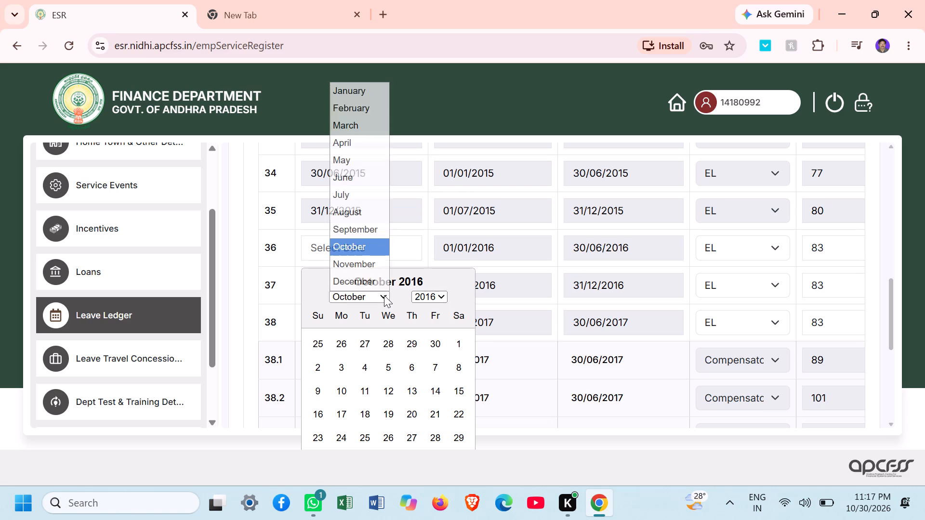
click(371, 178)
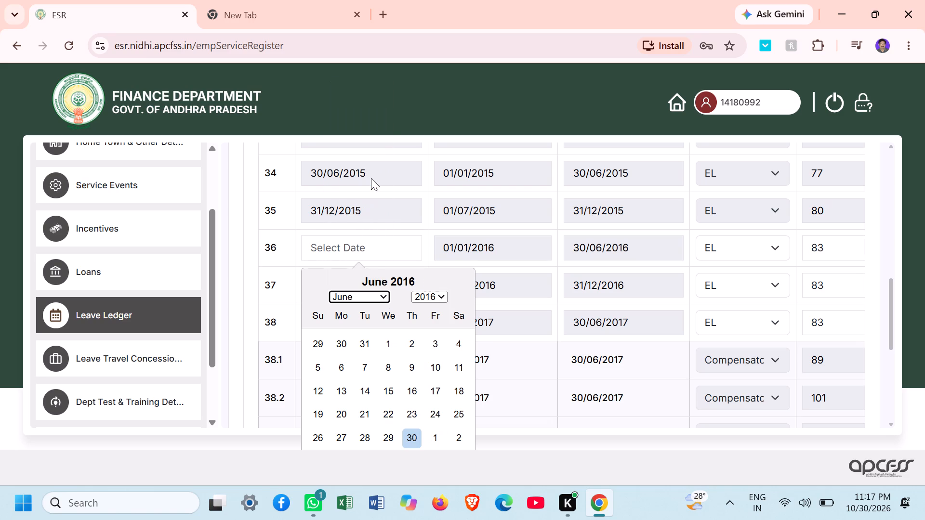
click(411, 439)
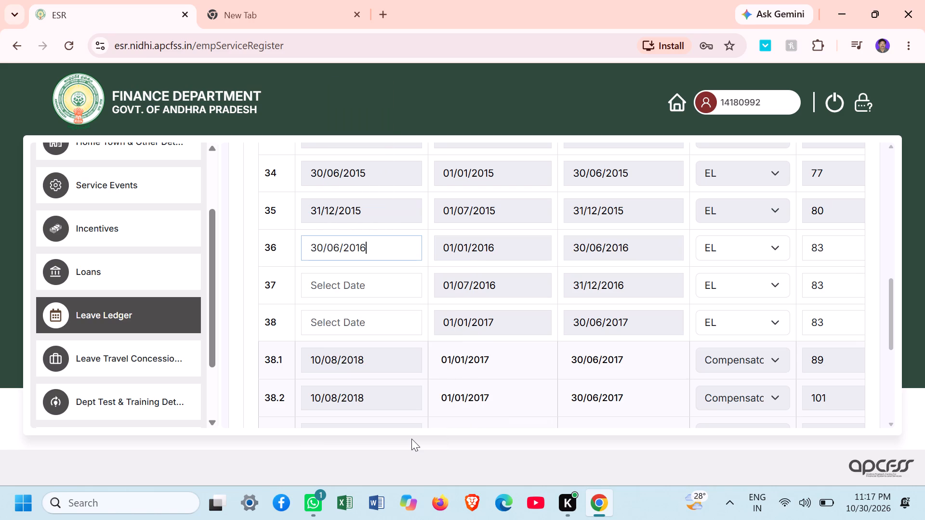
Enter 3 as the leaves earned in EL row 36 for the period 01/01/2016 to 30/06/2016.
click(646, 243)
key(Right)
key(Right)
key(Right)
key(Right)
key(Right)
key(Right)
key(Right)
key(Right)
key(Right)
key(Right)
key(Right)
key(Right)
key(Right)
key(Right)
key(Right)
key(Right)
key(Right)
key(Right)
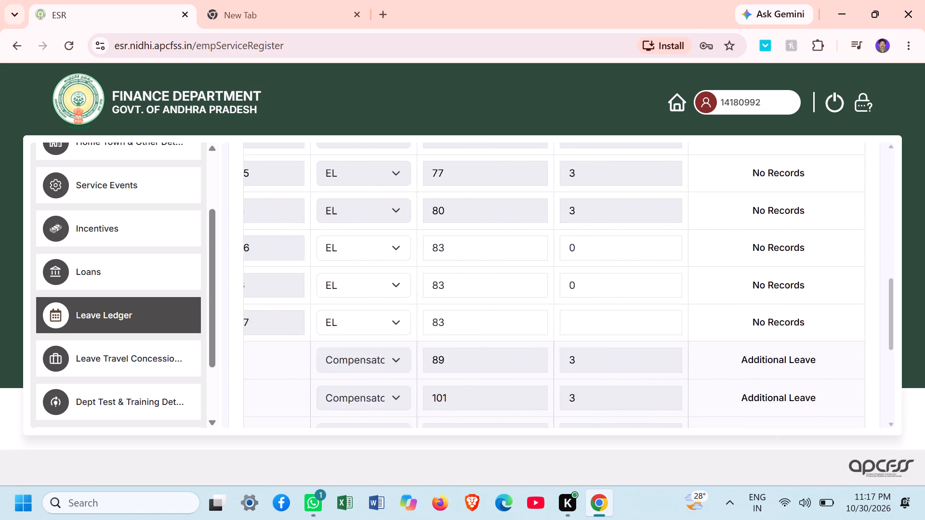
click(420, 247)
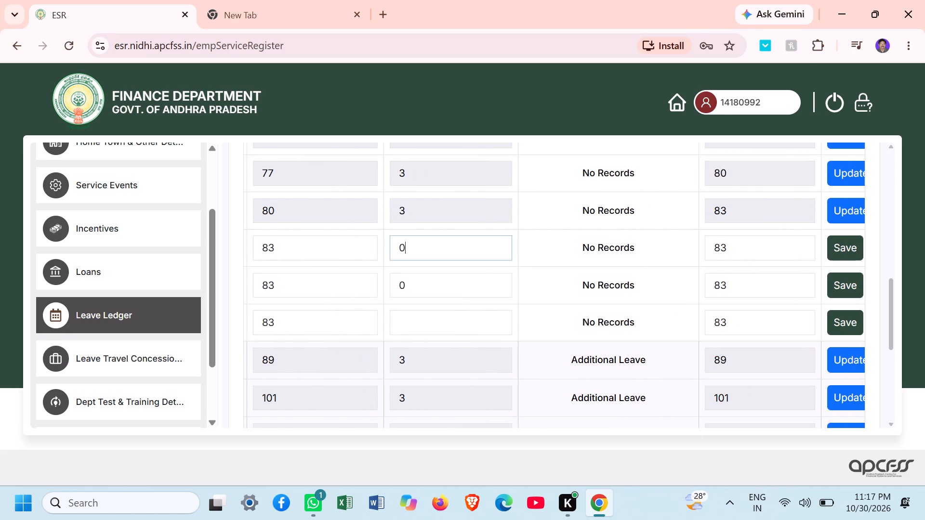
key(3)
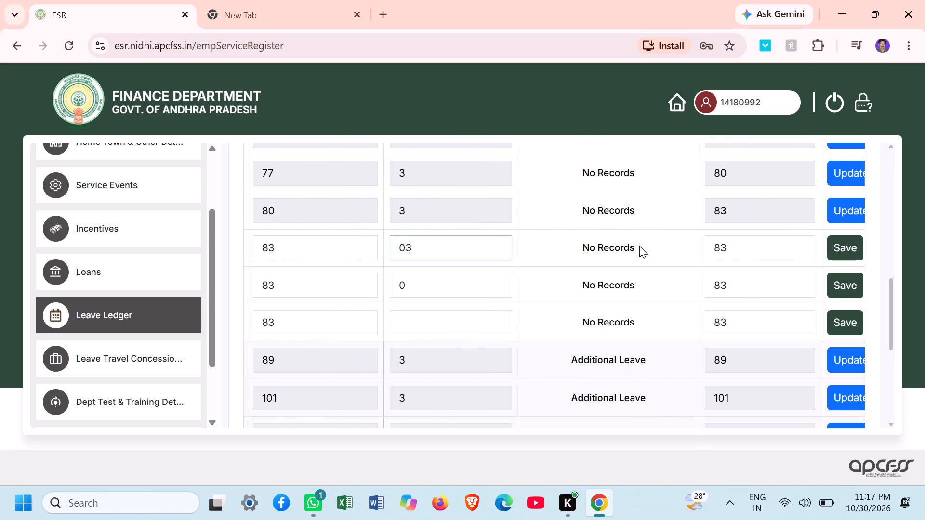
click(639, 246)
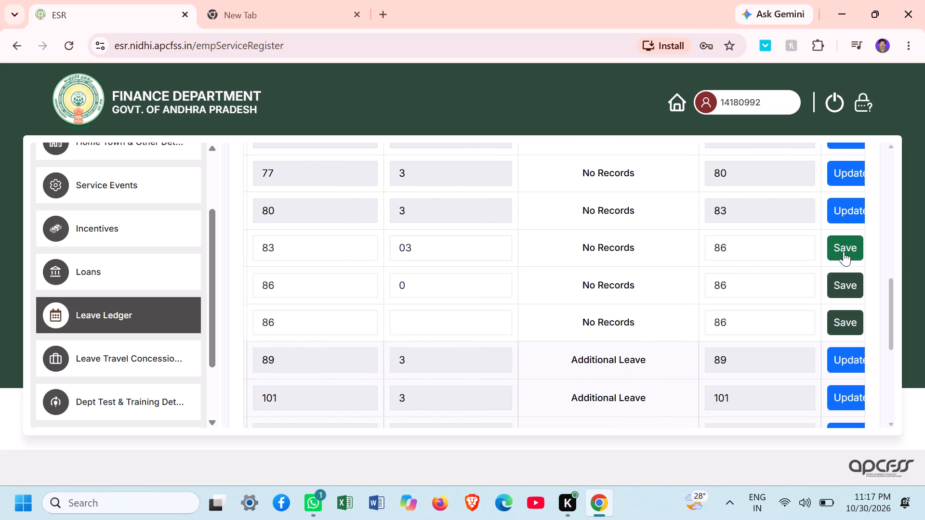
Save the earned leave entry in row 36 of the EL ledger.
click(844, 251)
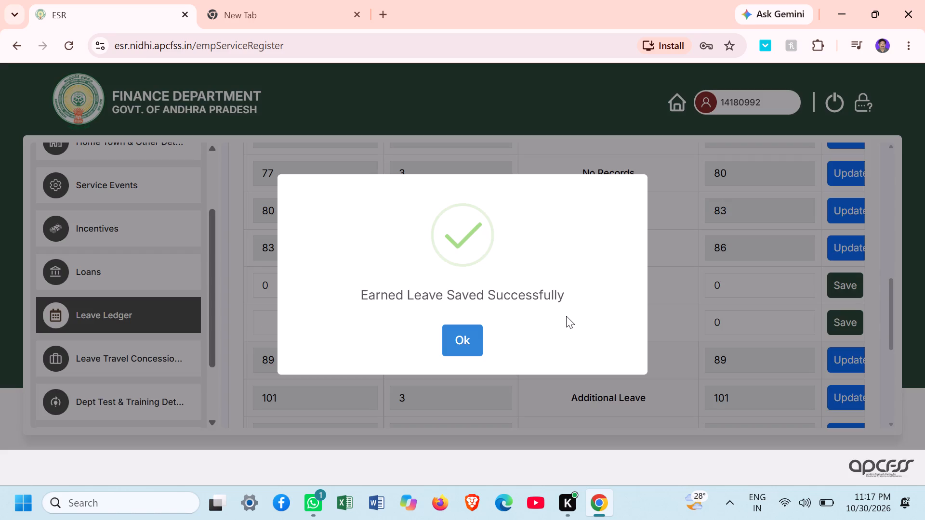
click(470, 330)
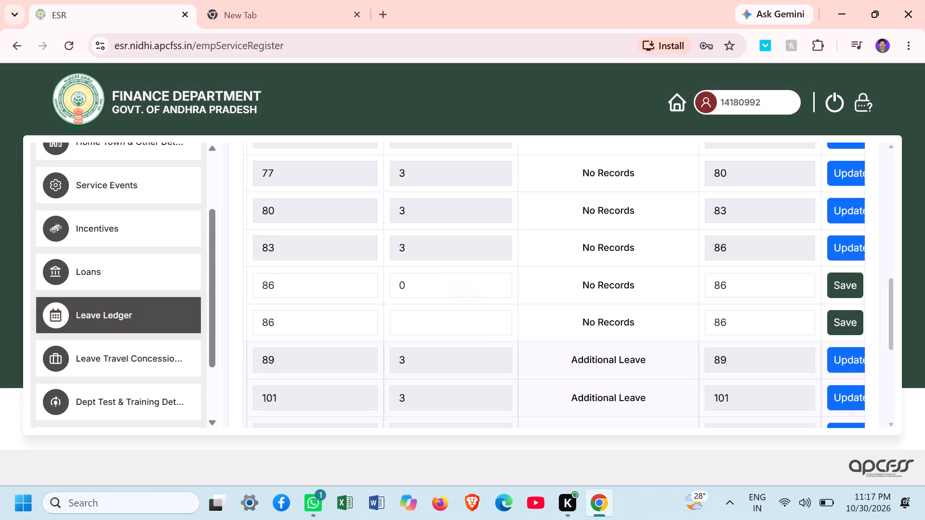
Set the SR entry date in EL row 37 to 31/12/2016.
key(Left)
click(542, 281)
key(Left)
key(Left)
key(Left)
key(Left)
key(Left)
key(Left)
key(Left)
key(Left)
key(Left)
key(Left)
key(Left)
key(Left)
key(Left)
key(Left)
key(Left)
key(Left)
key(Left)
key(Left)
key(Left)
key(Left)
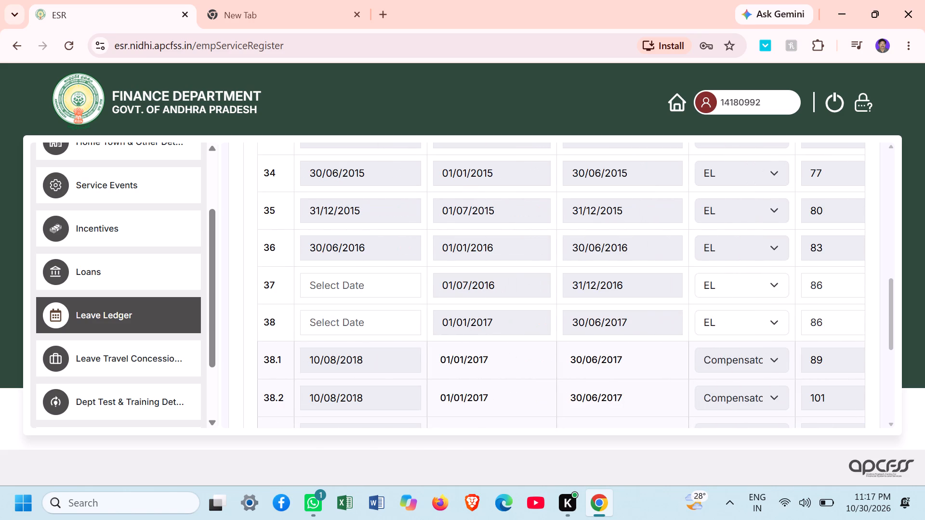
click(381, 284)
click(381, 284)
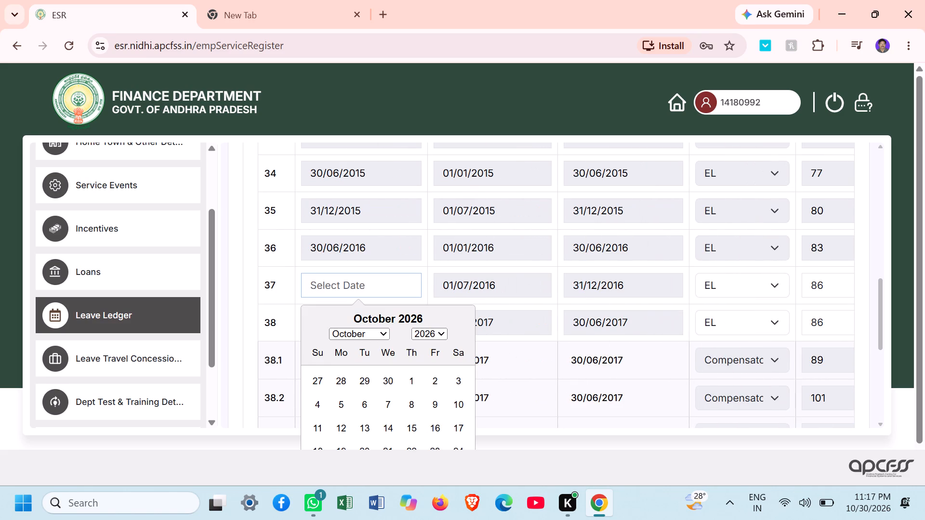
drag(882, 312, 883, 331)
click(372, 225)
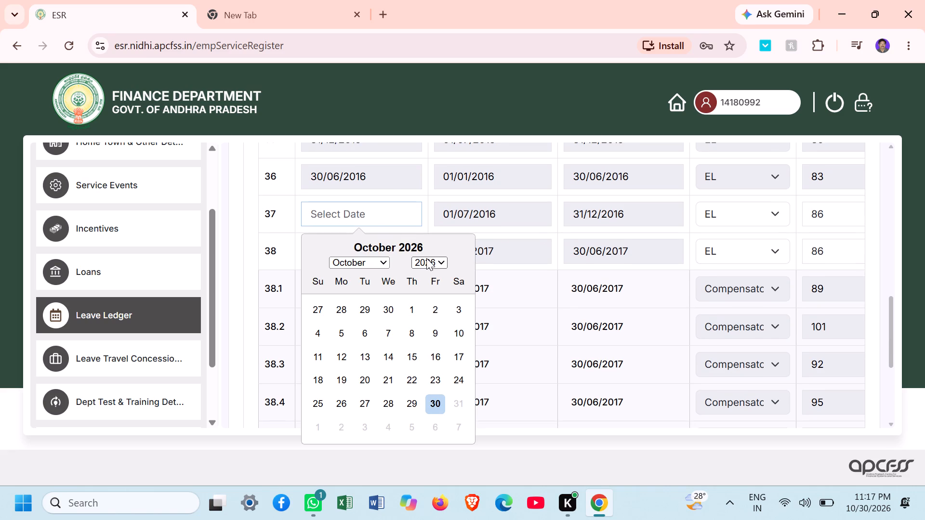
click(440, 260)
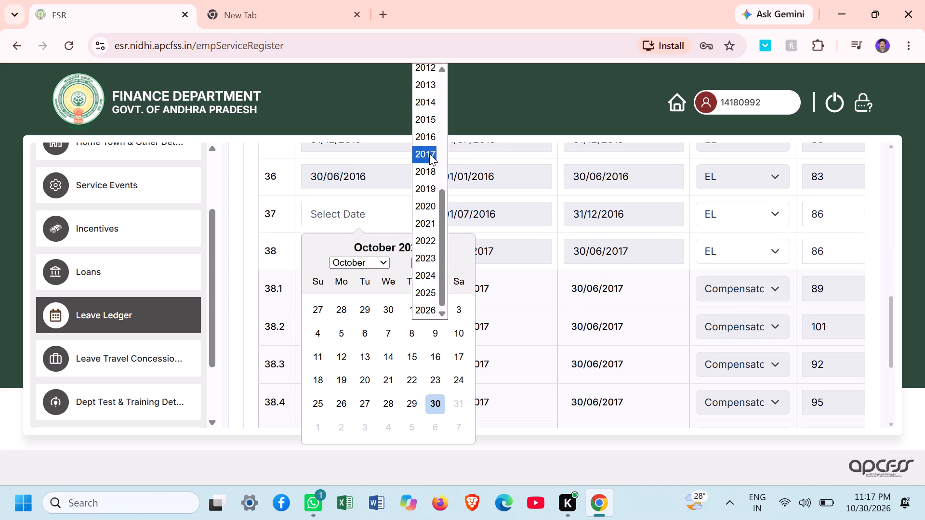
click(429, 134)
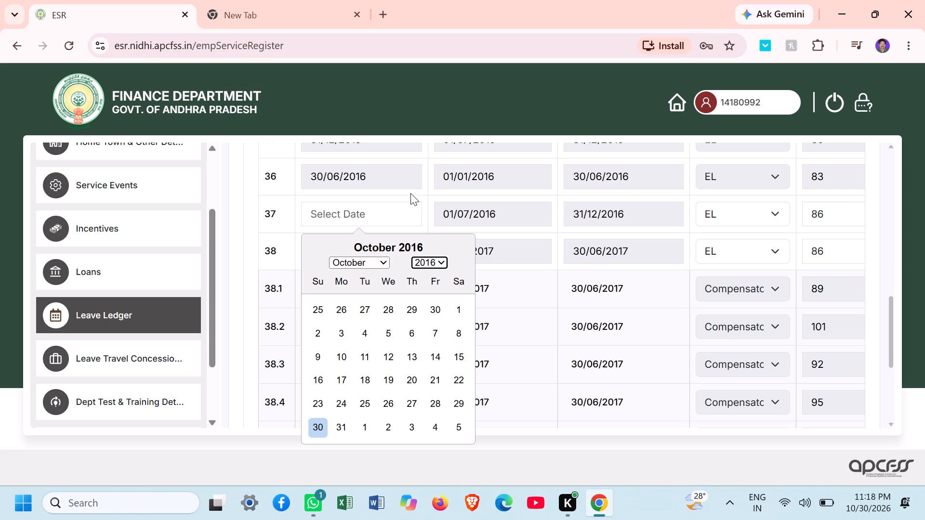
click(381, 266)
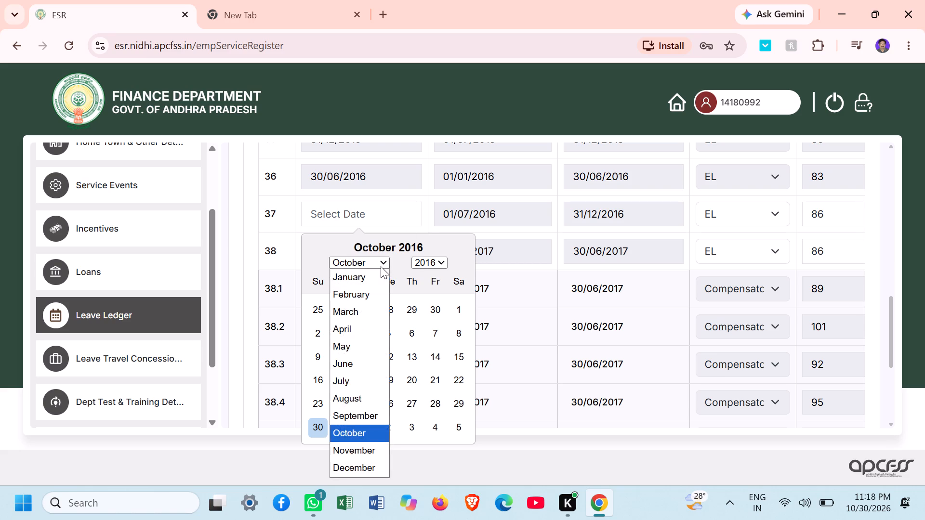
click(368, 463)
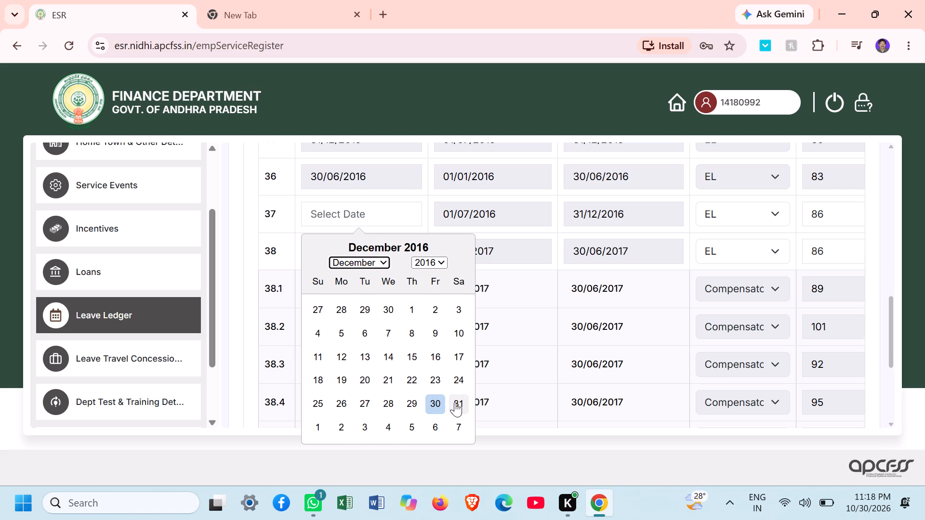
click(455, 402)
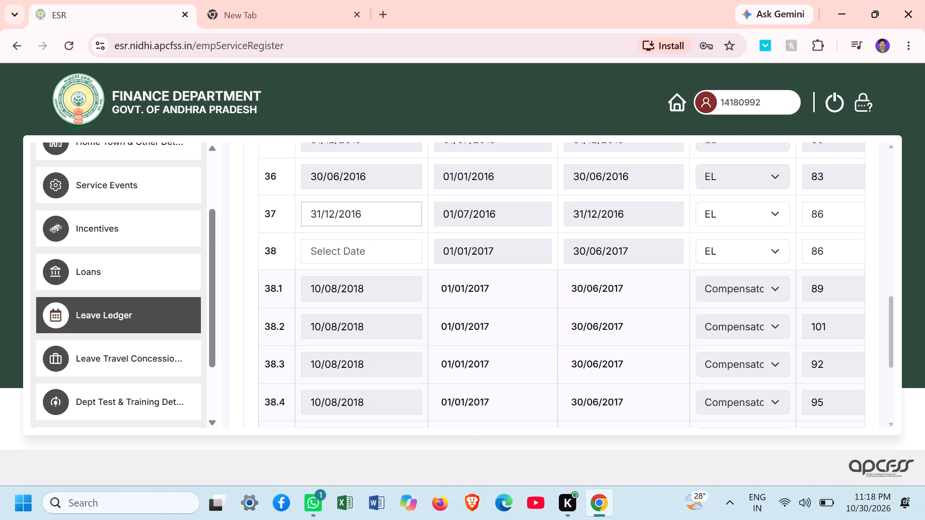
Enter 3 as the leaves earned in EL row 37 for the period 01/07/2016 to 31/12/2016.
click(632, 217)
key(Right)
key(Right)
key(Right)
key(Right)
key(Right)
key(Right)
key(Right)
key(Right)
key(Right)
key(Right)
key(Right)
key(Right)
key(Right)
key(Right)
key(Right)
key(Right)
key(Right)
key(Right)
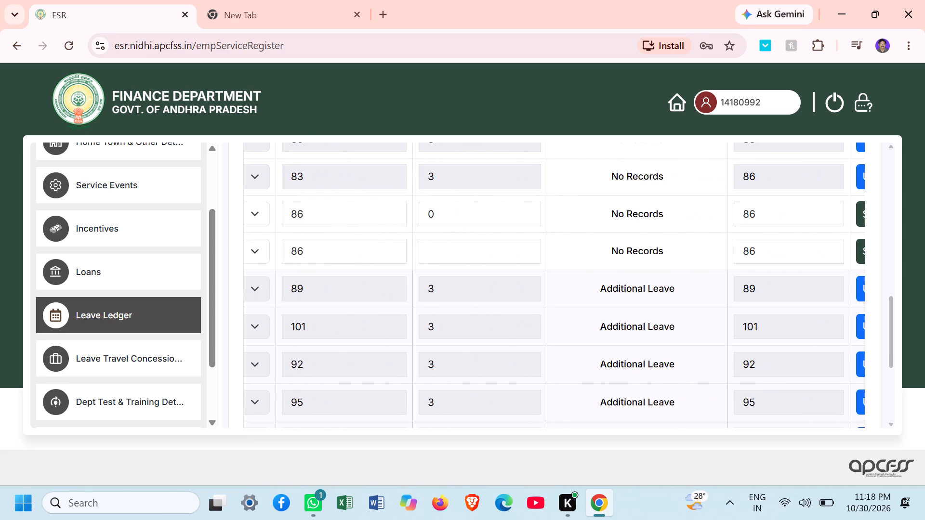
click(452, 214)
key(3)
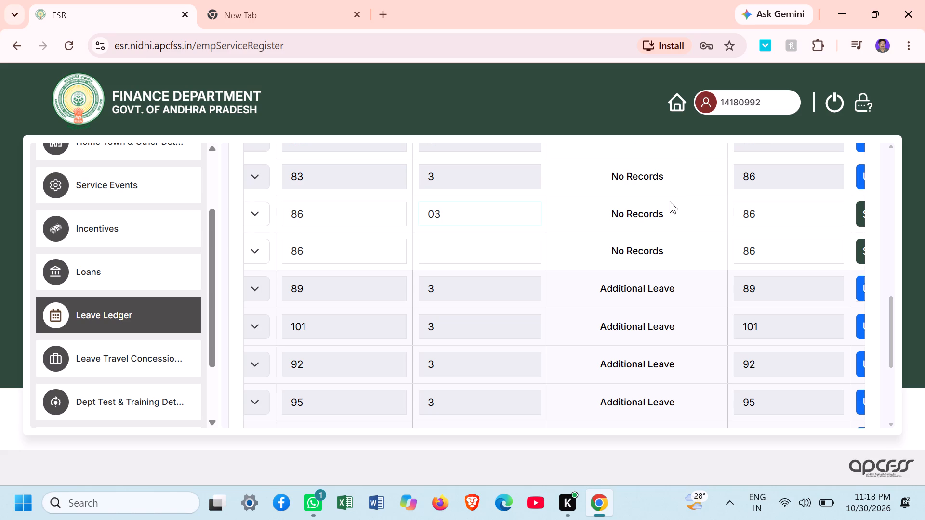
click(684, 208)
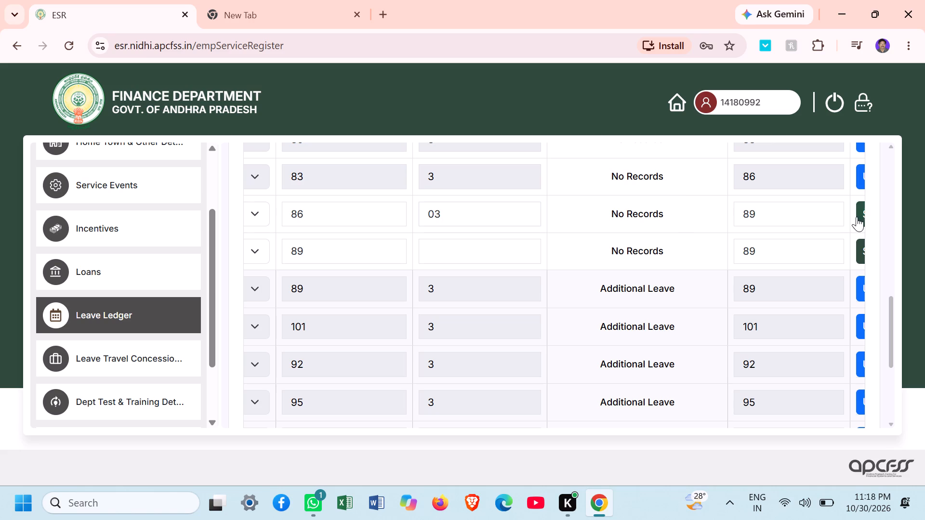
Save the earned leave entry in row 37 of the EL ledger.
click(859, 217)
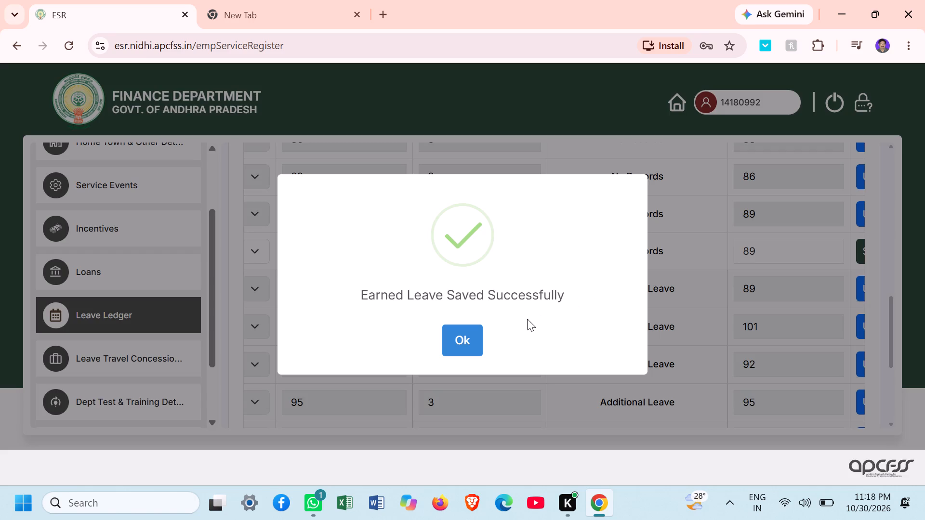
click(463, 338)
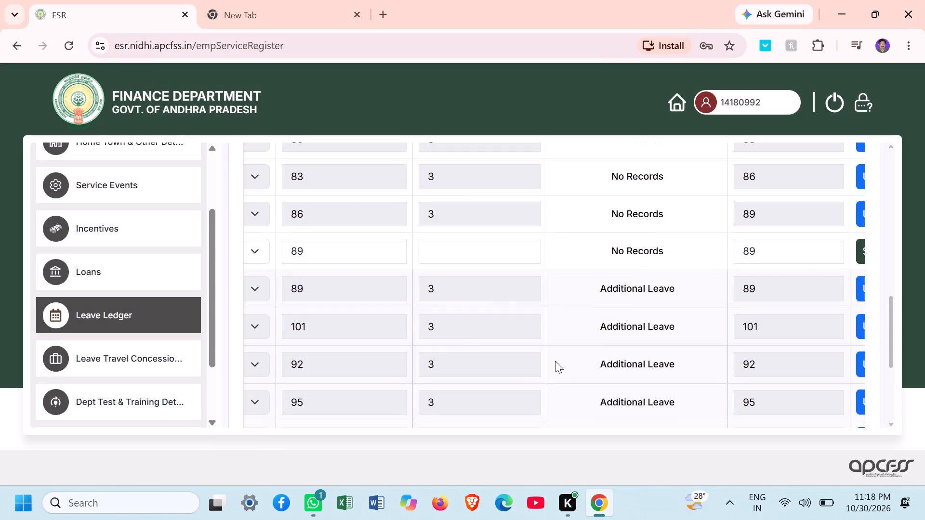
Set the SR entry date in EL row 38 to 30/06/2017.
click(491, 289)
key(Left)
key(Left)
key(Left)
key(Left)
key(Left)
key(Left)
key(Left)
key(Left)
key(Left)
key(Left)
key(Left)
key(Left)
key(Left)
key(Left)
key(Left)
key(Left)
key(Left)
key(Left)
key(Left)
key(Left)
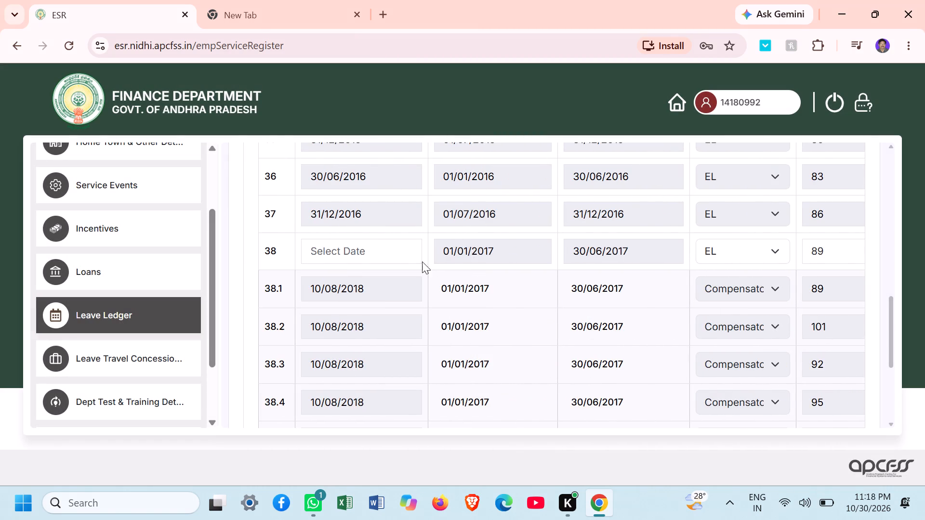
click(409, 250)
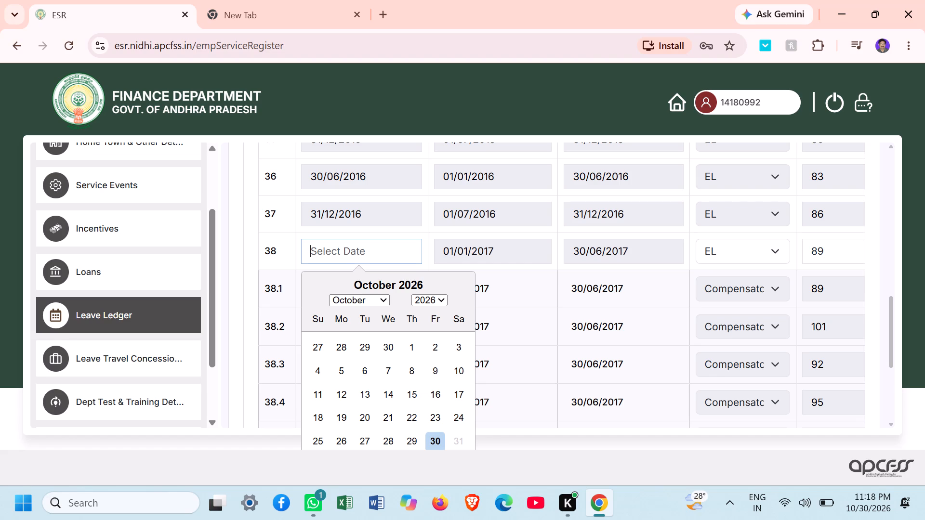
click(438, 301)
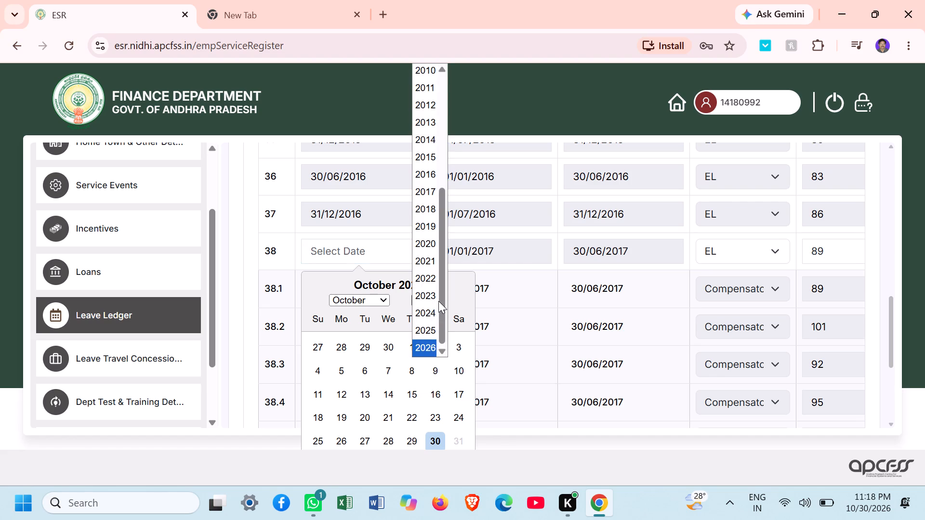
click(428, 193)
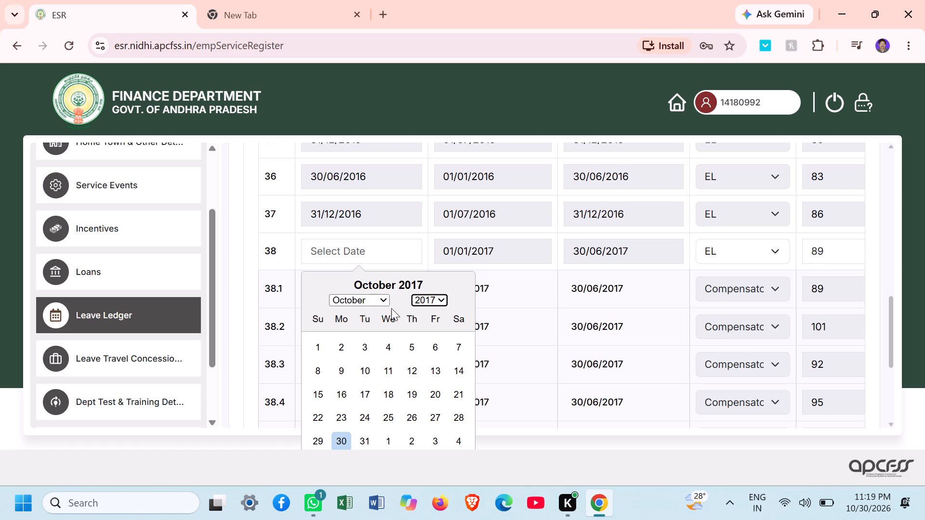
click(383, 299)
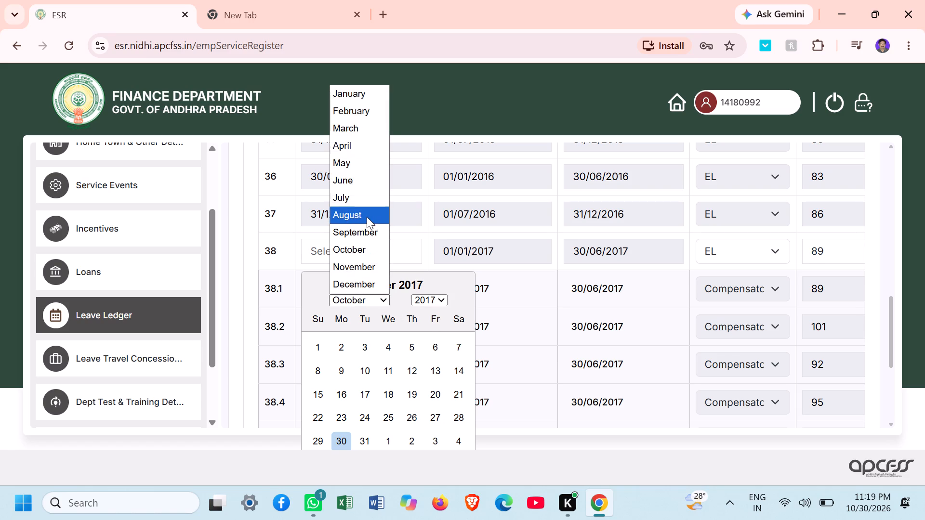
click(359, 181)
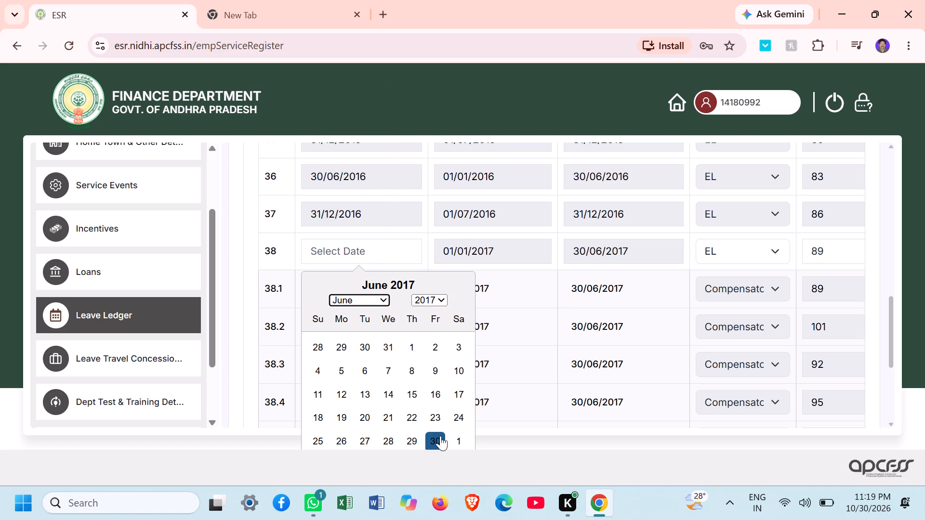
click(440, 436)
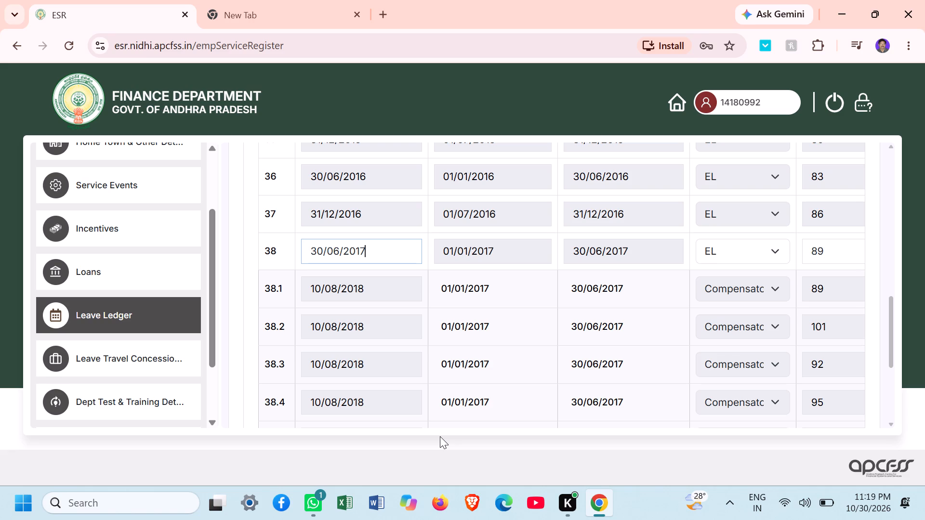
Enter 3 as the leaves earned in EL row 38 for the period 01/01/2017 to 30/06/2017.
click(666, 256)
key(Right)
key(Right)
key(Right)
key(Right)
key(Right)
key(Right)
key(Right)
key(Right)
key(Right)
key(Right)
key(Right)
key(Right)
key(Right)
key(Right)
key(Right)
key(Right)
key(Right)
key(Right)
key(Right)
key(Right)
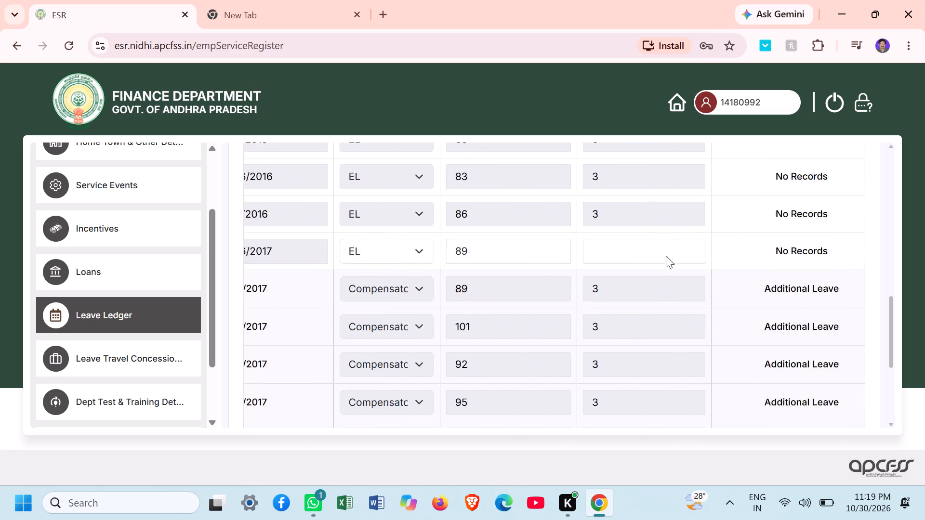
click(321, 245)
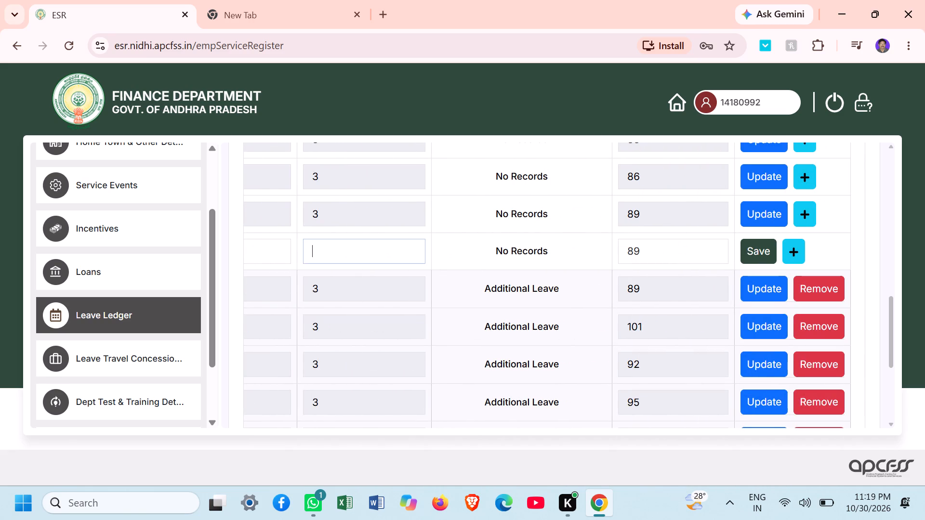
key(3)
click(658, 260)
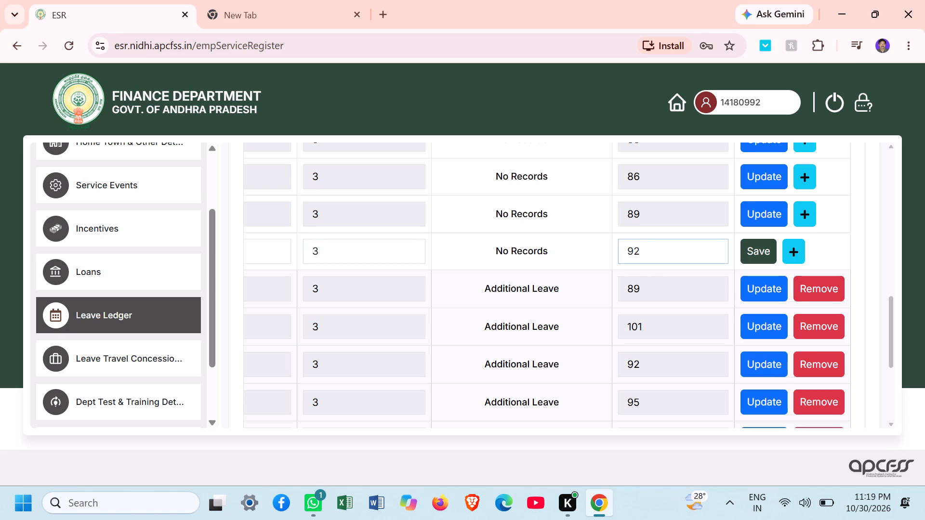
Save the earned leave entry in row 38 of the EL ledger.
click(753, 254)
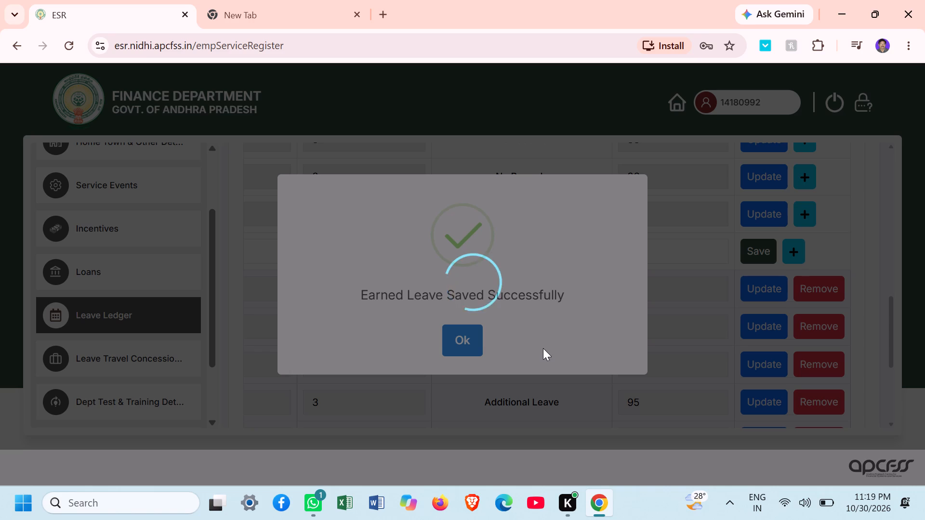
click(666, 296)
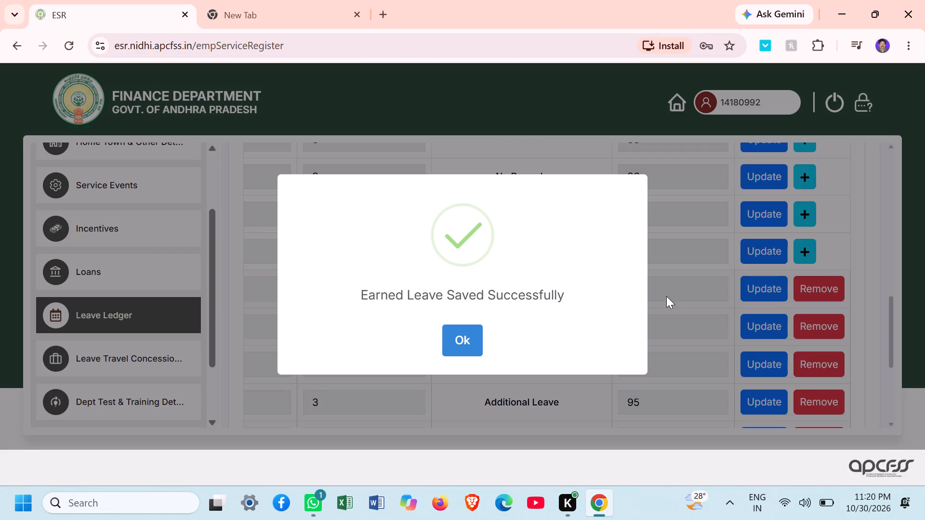
click(463, 337)
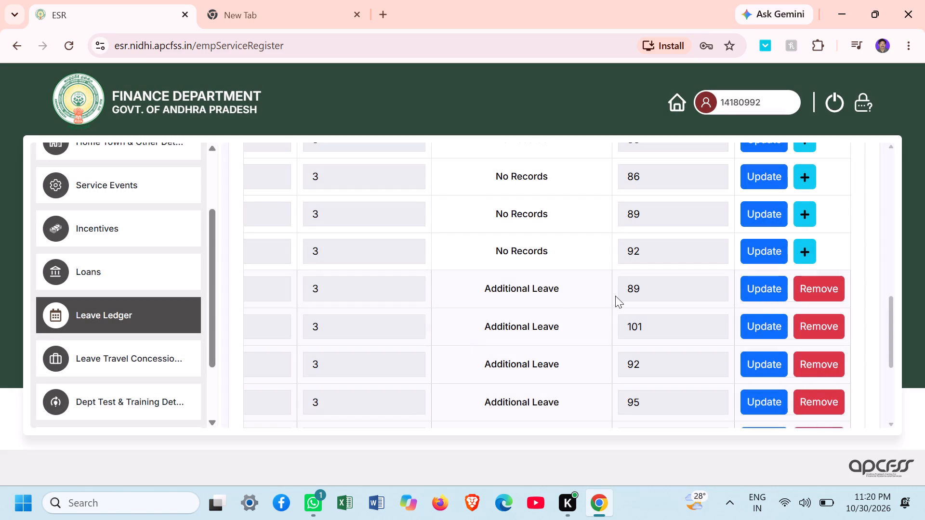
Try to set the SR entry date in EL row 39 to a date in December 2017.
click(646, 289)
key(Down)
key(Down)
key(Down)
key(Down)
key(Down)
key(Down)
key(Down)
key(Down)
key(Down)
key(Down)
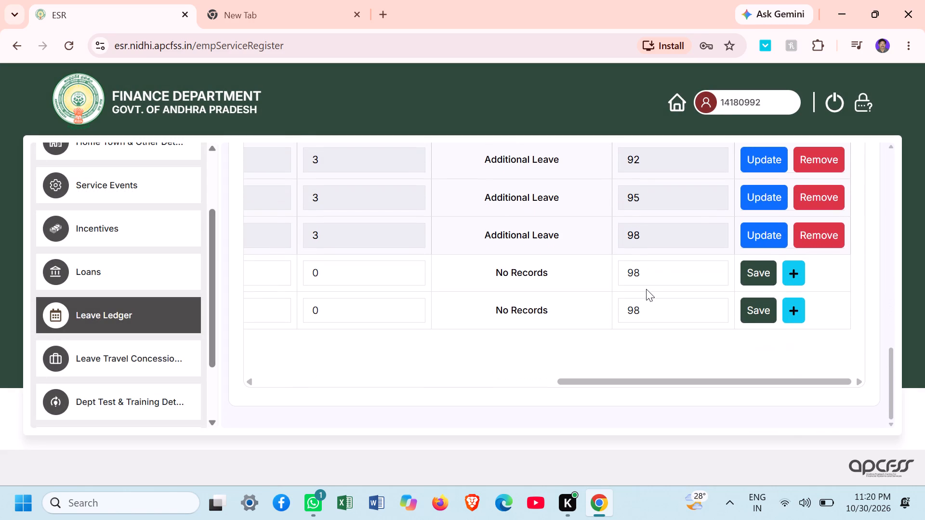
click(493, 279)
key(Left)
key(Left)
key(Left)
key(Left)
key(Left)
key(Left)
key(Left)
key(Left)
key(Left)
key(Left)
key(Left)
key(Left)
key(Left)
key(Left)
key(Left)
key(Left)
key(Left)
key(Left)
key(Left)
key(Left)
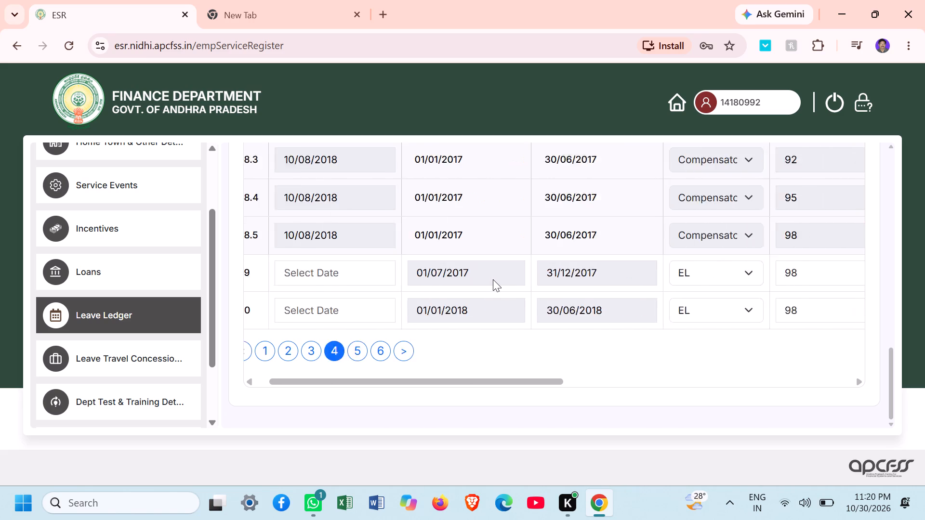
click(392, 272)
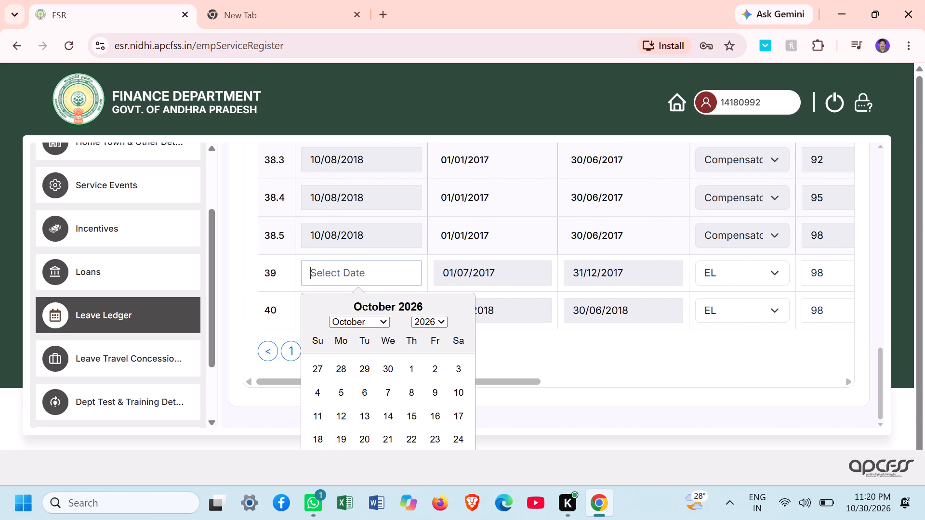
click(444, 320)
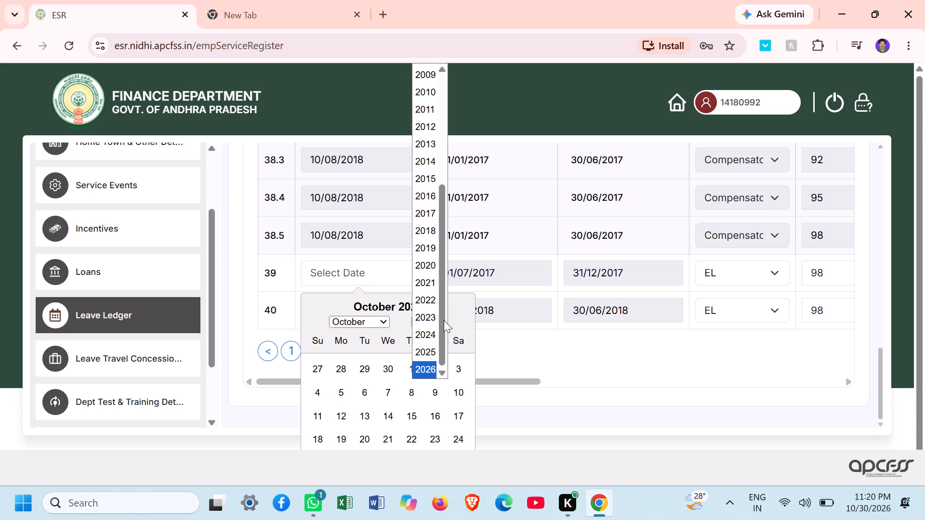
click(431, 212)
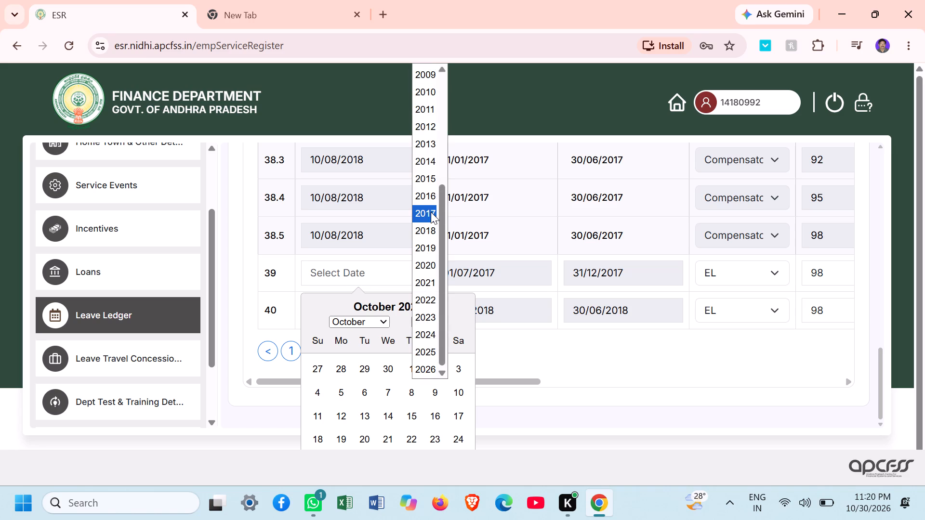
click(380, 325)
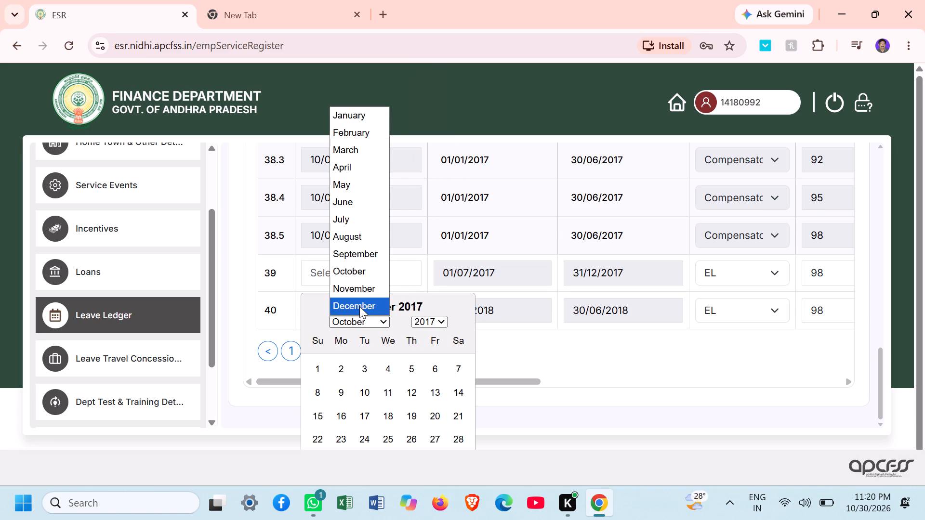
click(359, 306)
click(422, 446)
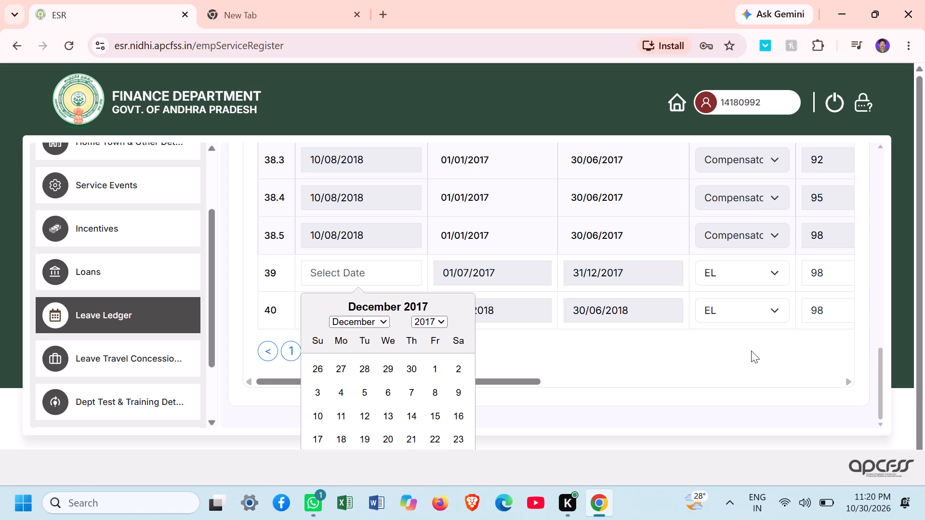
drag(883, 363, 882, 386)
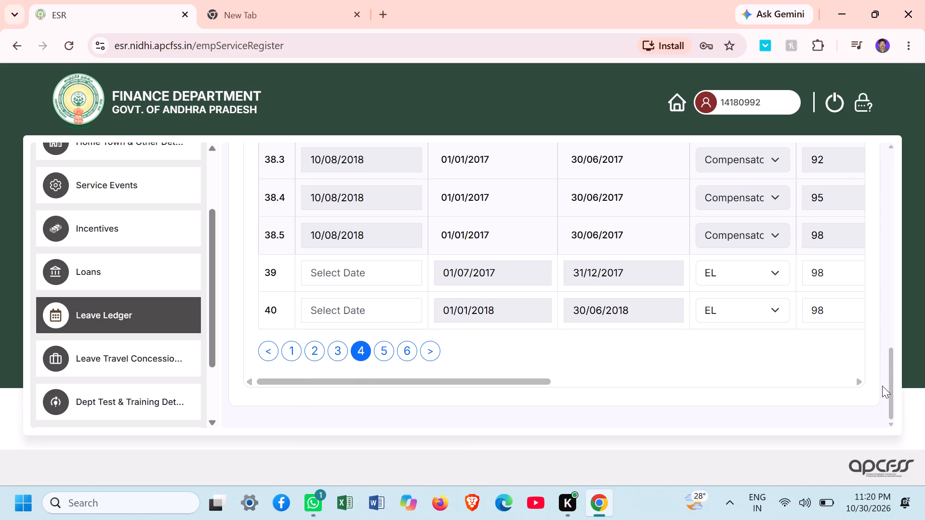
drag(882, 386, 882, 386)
Set the SR entry date in EL row 39 to 31/12/2017.
drag(892, 364, 888, 344)
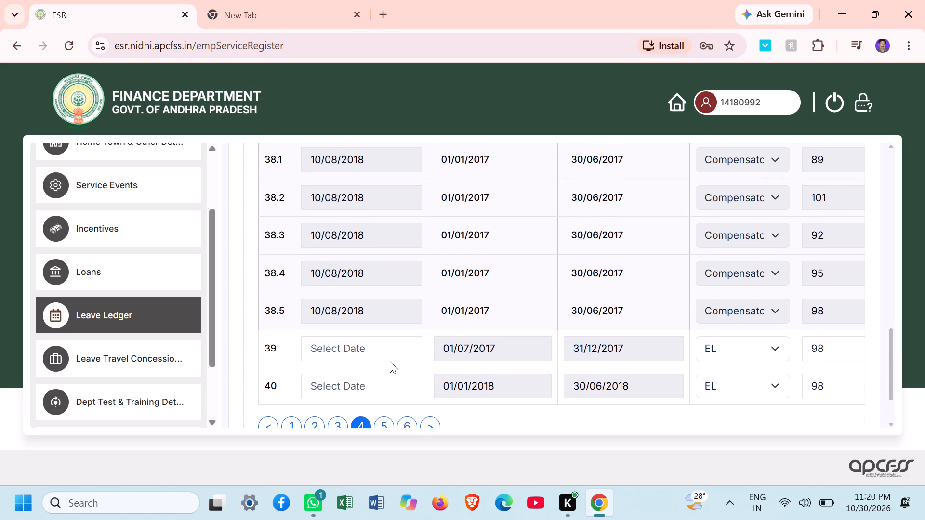
click(387, 351)
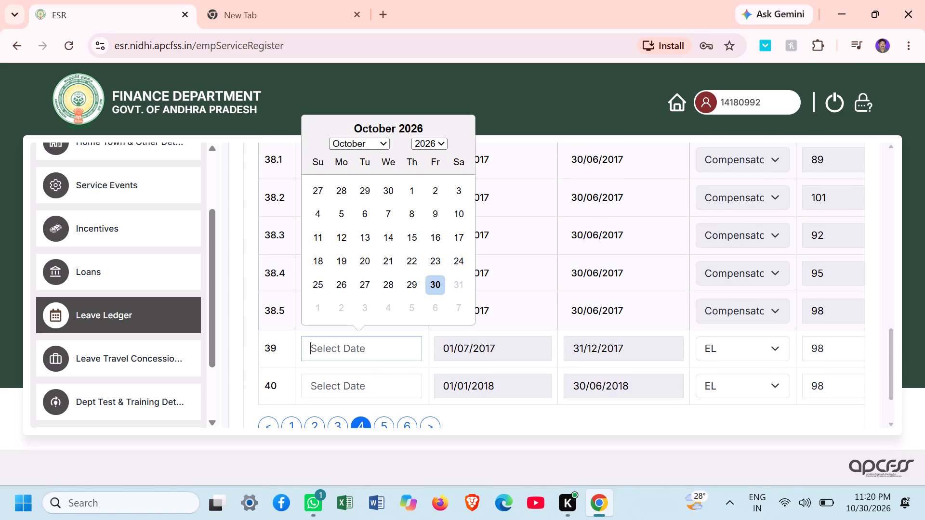
click(436, 143)
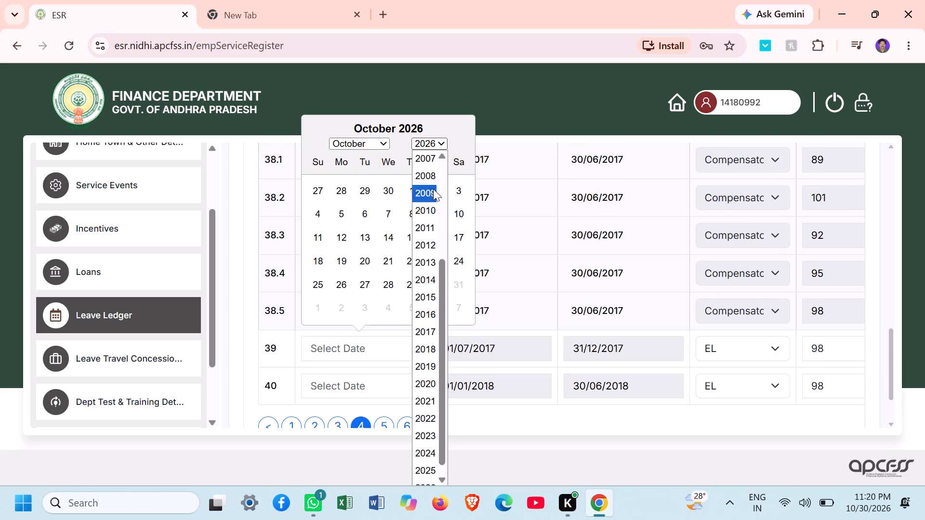
click(435, 330)
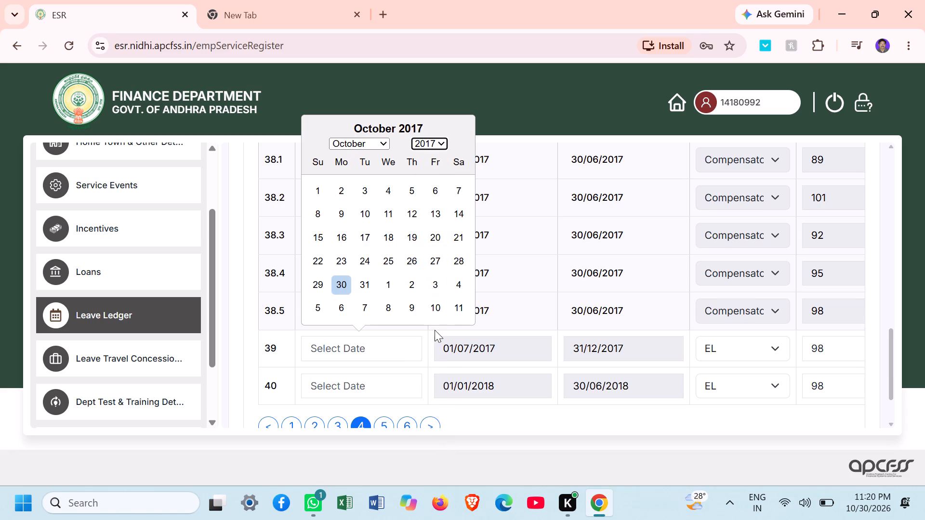
click(382, 146)
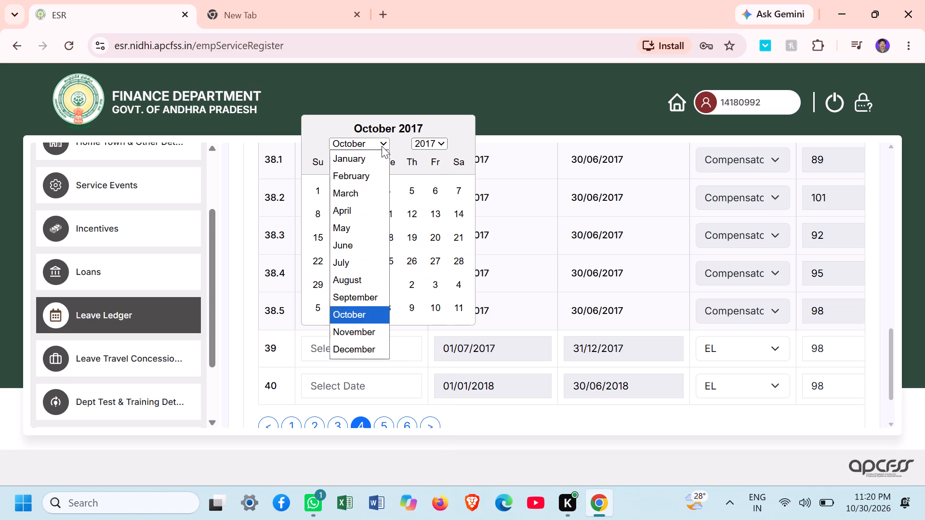
click(361, 342)
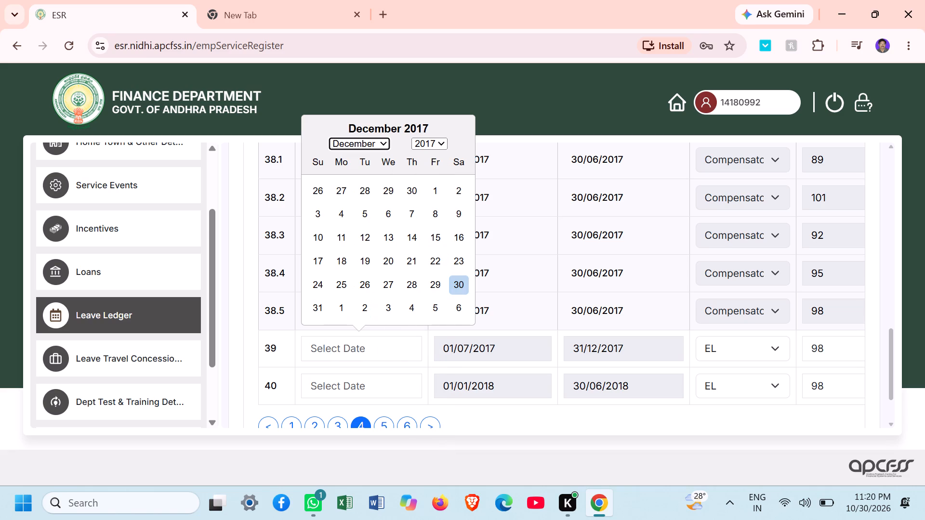
click(318, 308)
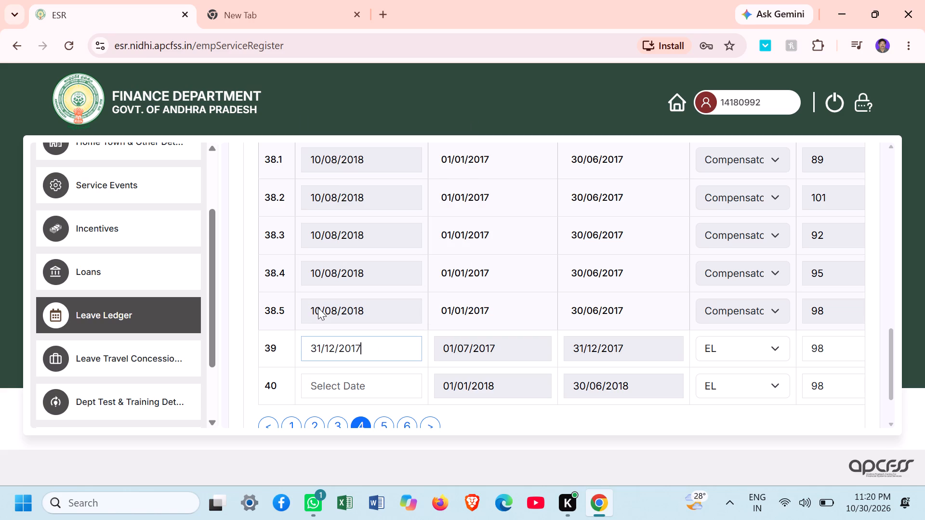
Enter 3 as the leaves earned in EL row 39 for the period 01/07/2017 to 31/12/2017.
click(669, 345)
key(Right)
key(Right)
key(Right)
key(Right)
key(Right)
key(Right)
key(Right)
key(Right)
key(Right)
key(Right)
key(Right)
key(Right)
key(Right)
key(Right)
key(Right)
key(Right)
key(Right)
key(Right)
key(Right)
key(Right)
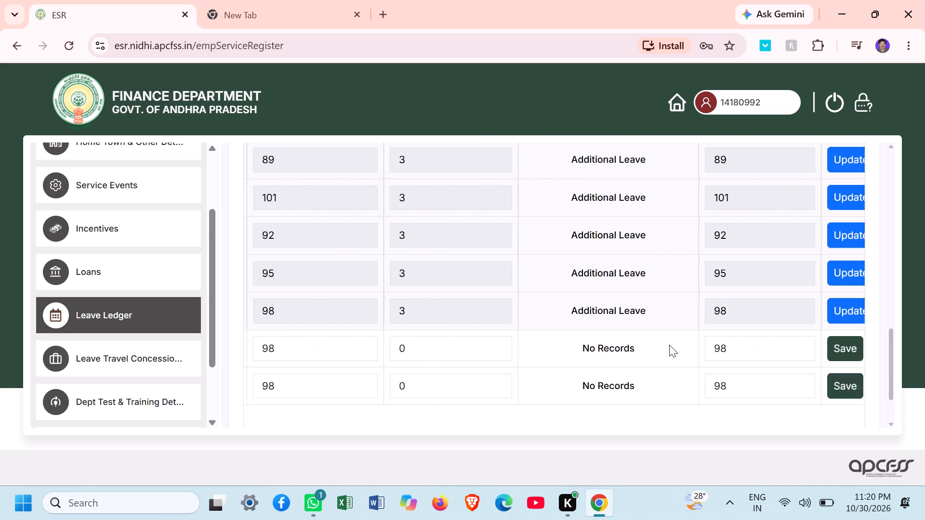
click(348, 350)
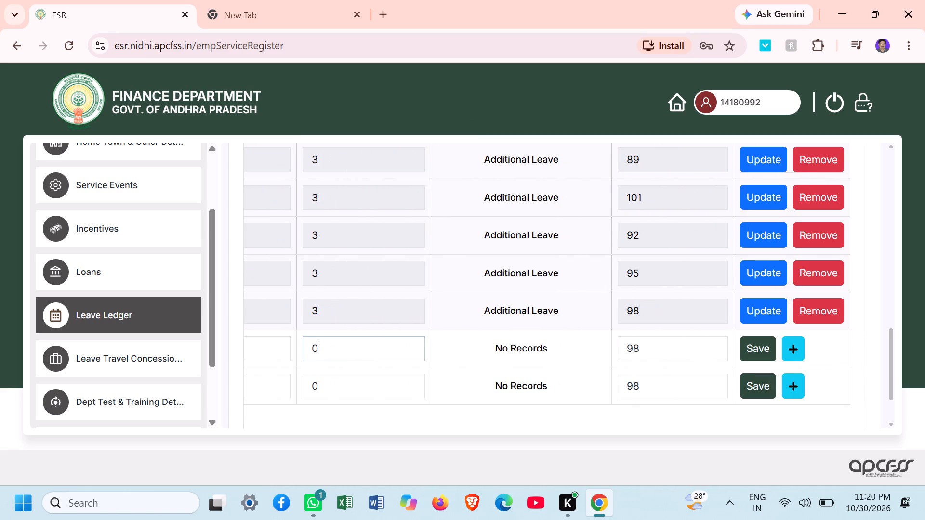
key(3)
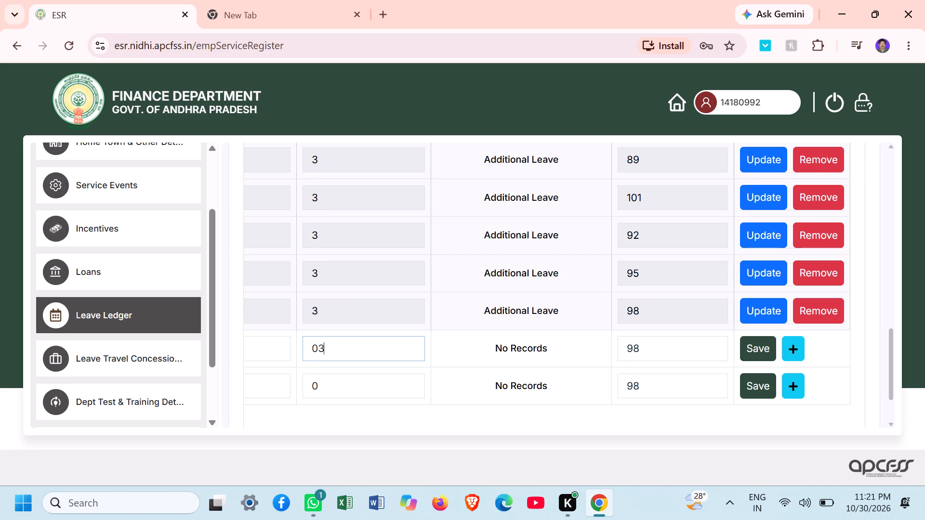
click(683, 343)
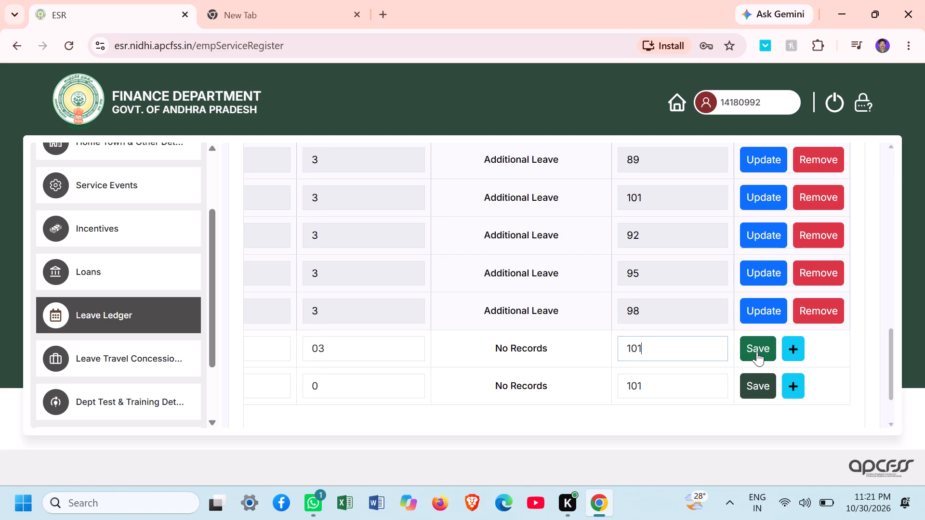
Save the earned leave entry in row 39 of the EL ledger.
click(757, 351)
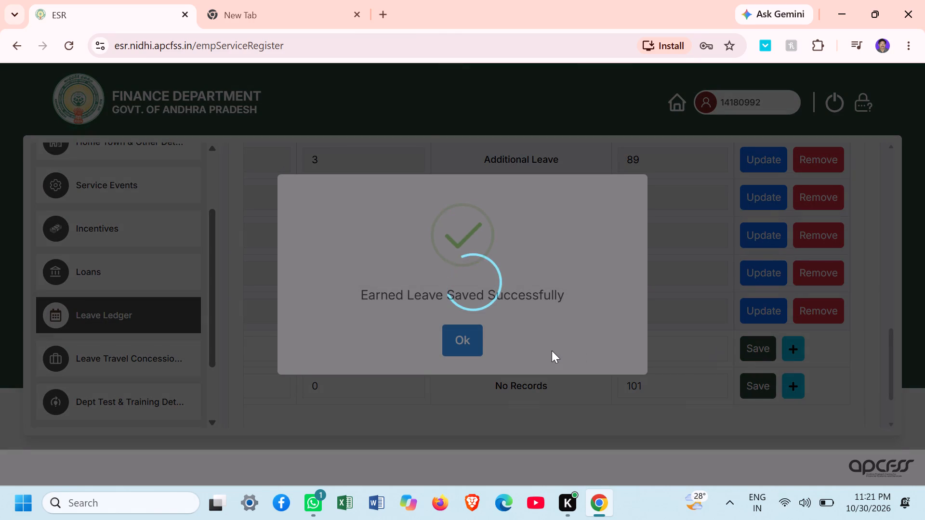
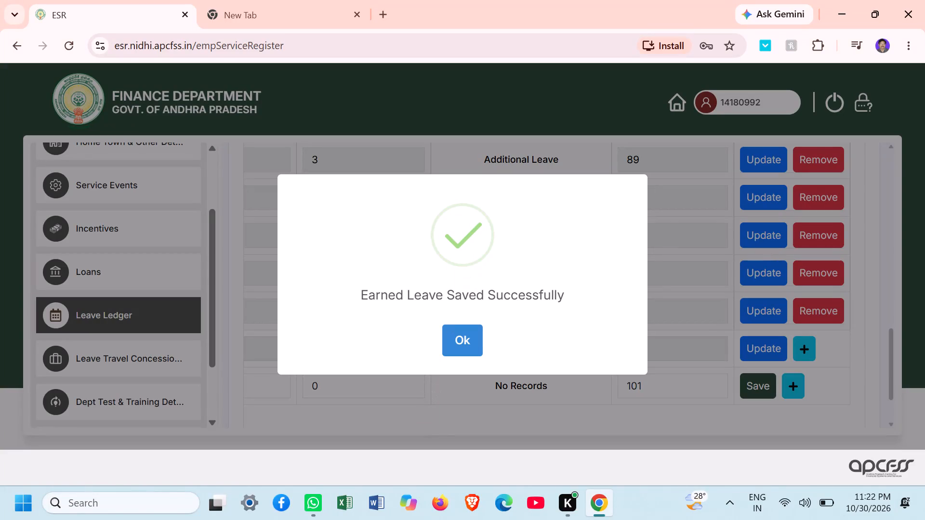
Acknowledge the save confirmation for the earned leave entry in row 39.
click(475, 331)
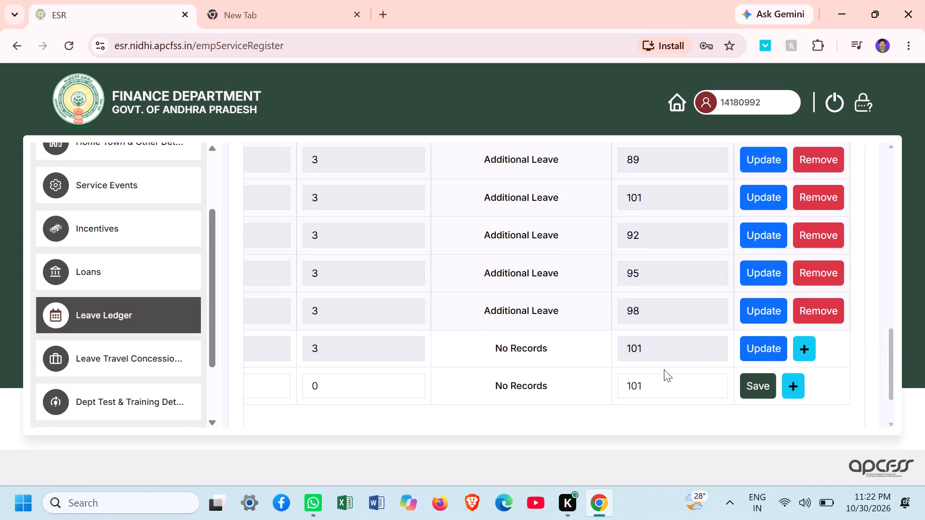
Set the SR entry date in EL row 40 to 30/06/2018.
click(368, 359)
key(Left)
key(Left)
key(Left)
key(Left)
key(Left)
key(Left)
key(Left)
key(Left)
key(Left)
key(Left)
key(Left)
key(Left)
key(Left)
key(Left)
key(Left)
key(Left)
key(Left)
key(Left)
key(Left)
key(Left)
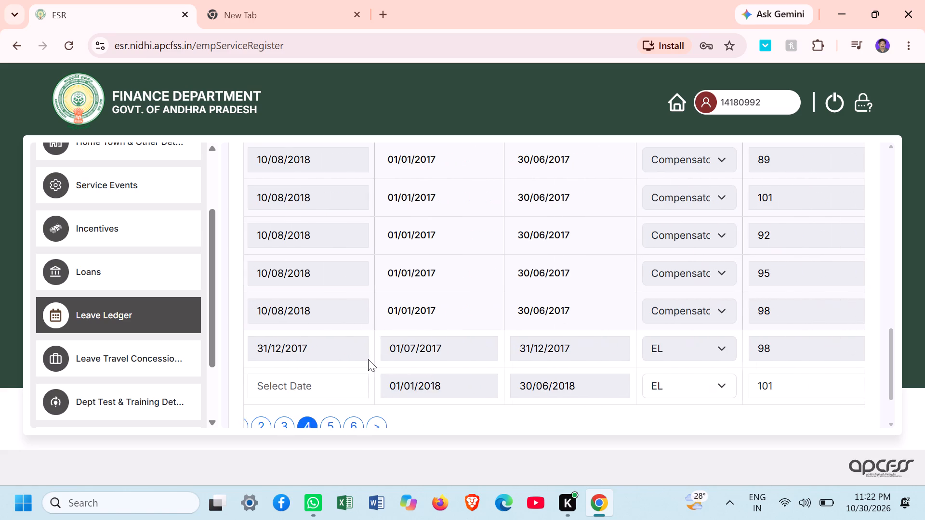
click(384, 383)
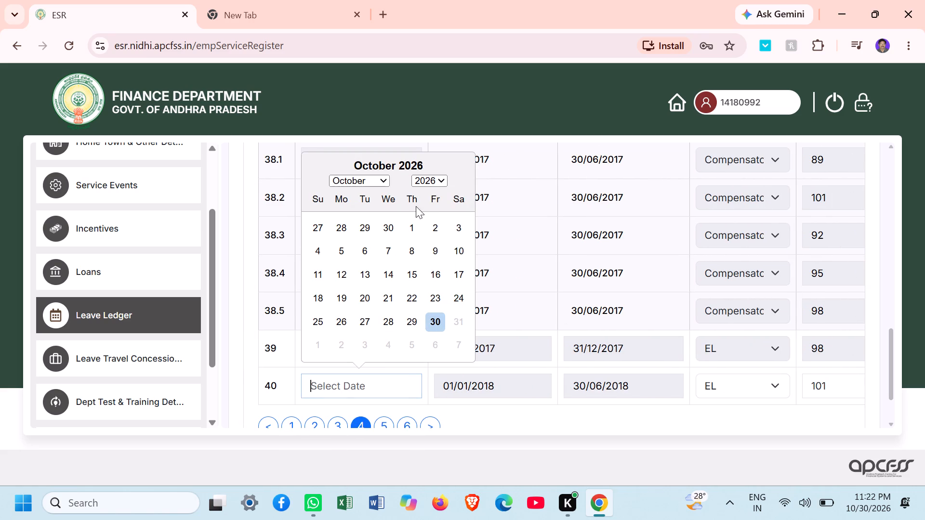
click(439, 179)
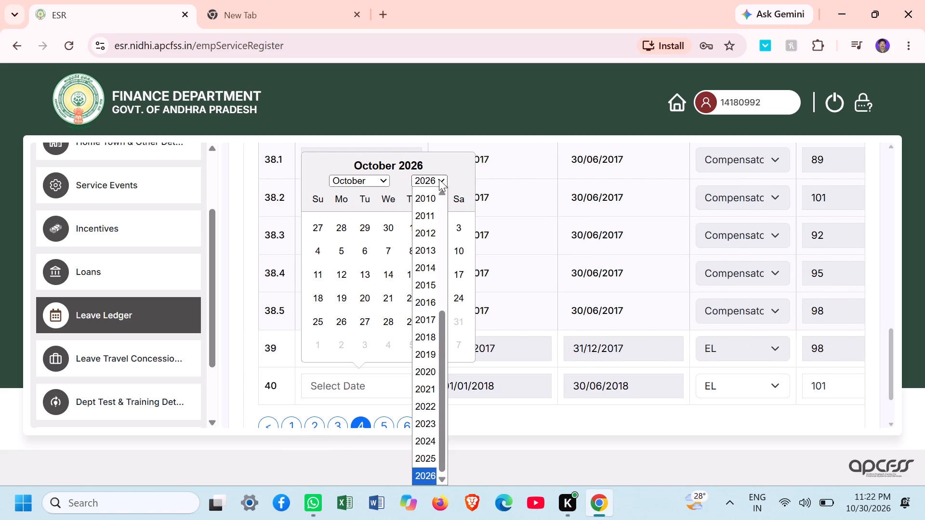
click(423, 341)
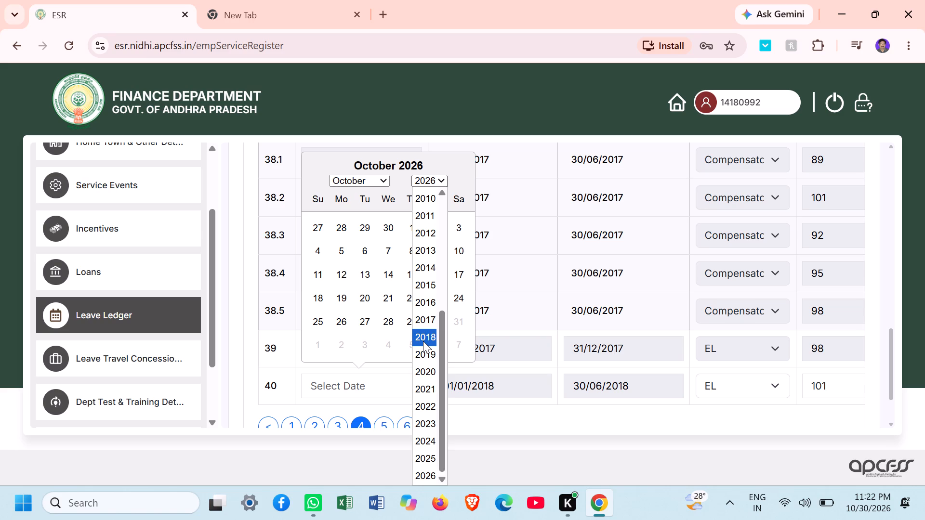
click(385, 181)
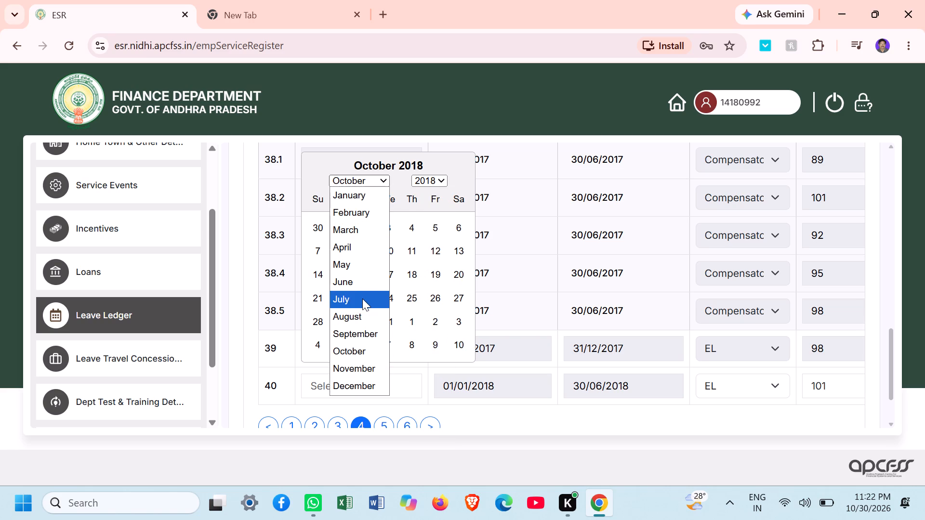
click(361, 276)
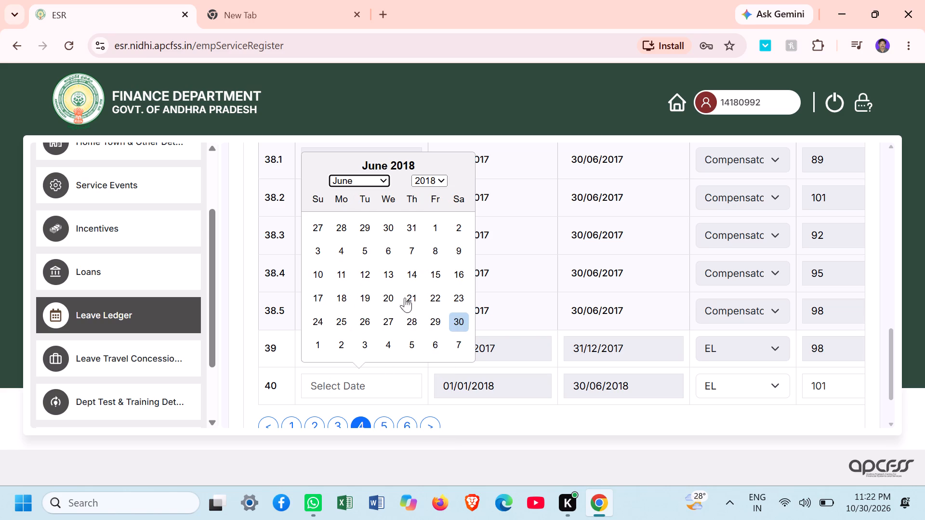
click(463, 323)
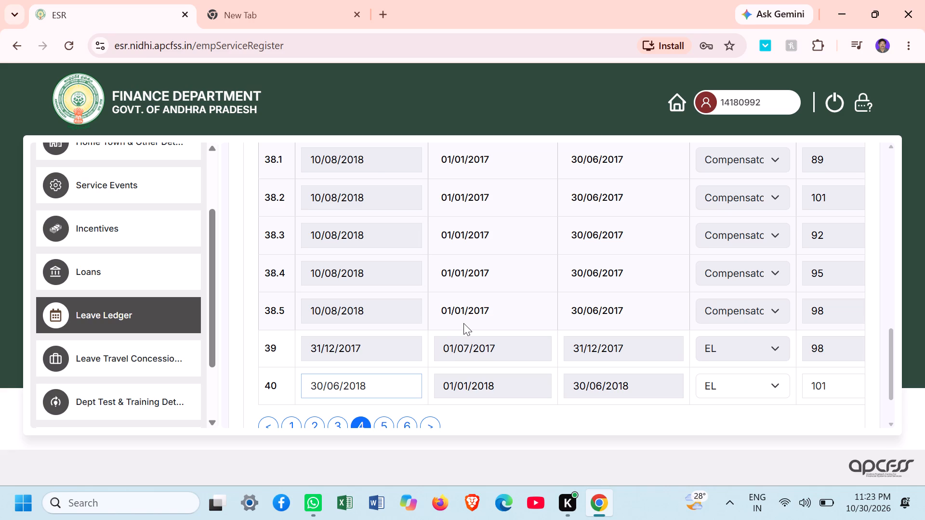
Enter 3 as the leaves earned in EL row 40 for the period 01/01/2018 to 30/06/2018.
click(682, 384)
key(Right)
key(Right)
key(Right)
key(Right)
key(Right)
key(Right)
key(Right)
key(Right)
key(Right)
key(Right)
key(Right)
key(Right)
key(Right)
key(Right)
key(Right)
key(Right)
key(Right)
key(Right)
key(Right)
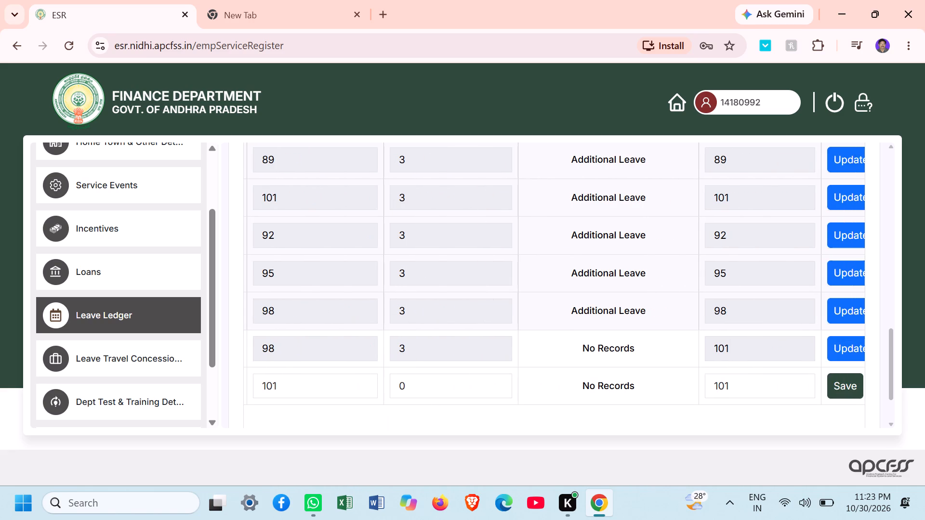
click(419, 392)
key(3)
click(762, 393)
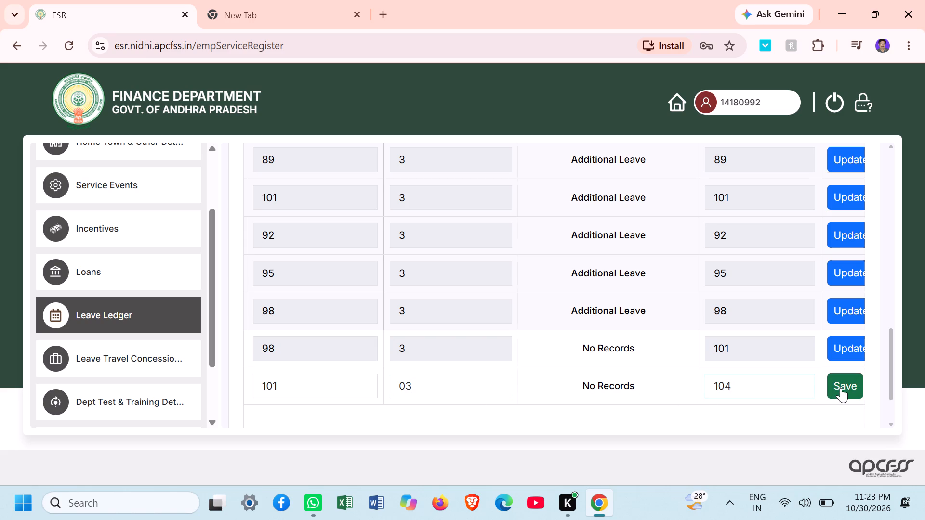
Save the earned leave entry in row 40 of the EL ledger.
click(841, 388)
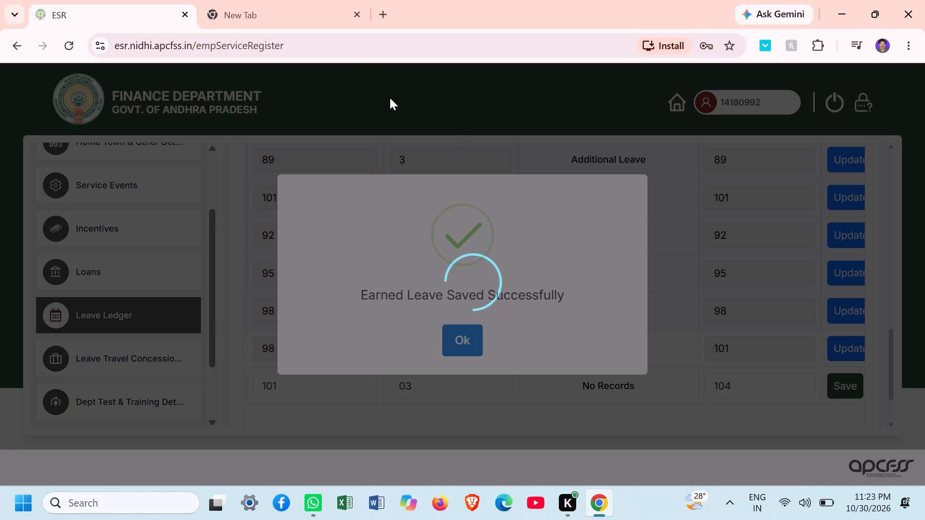
Close the unused blank browser tab and return to the ESR page.
click(325, 16)
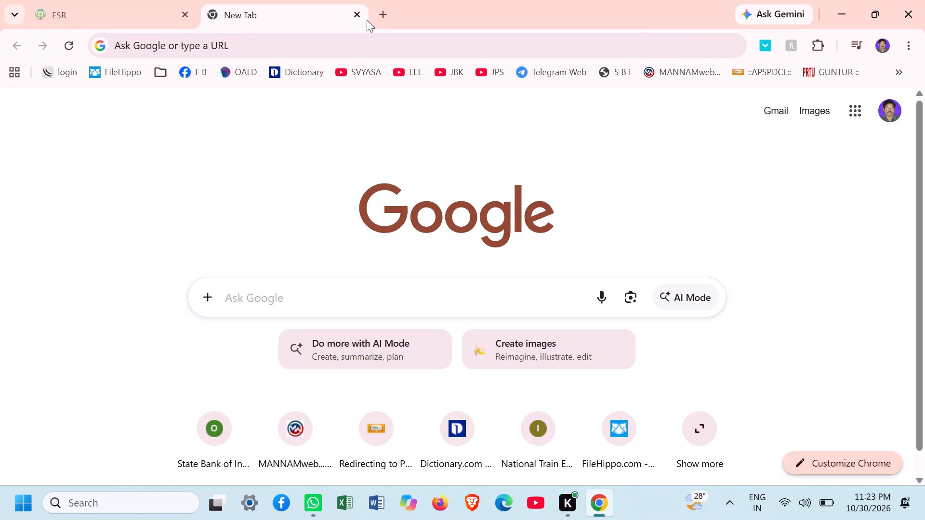
click(356, 15)
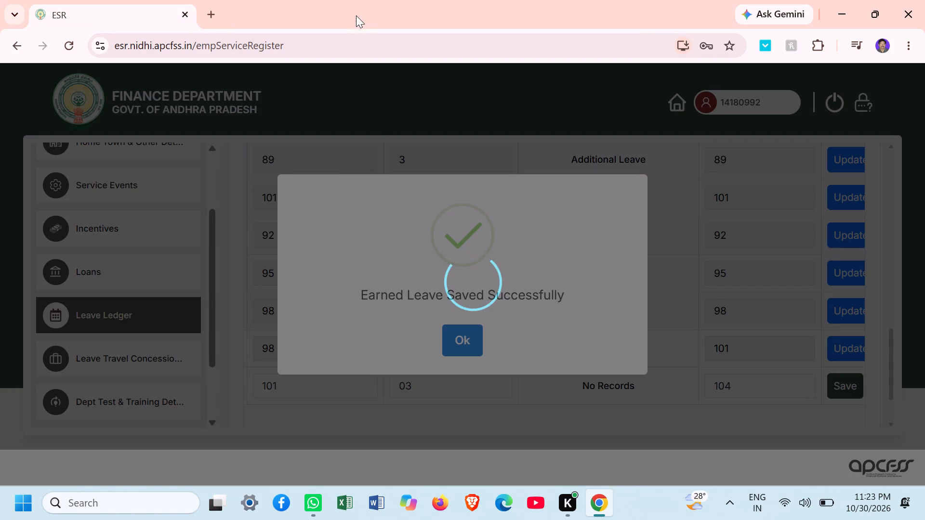
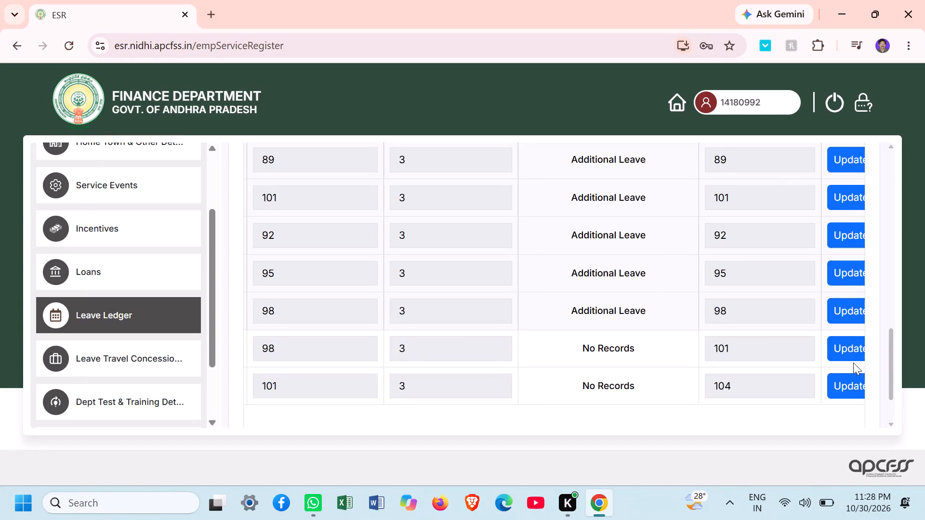
Open page 5 of the EL leave ledger to reach the entries following row 40.
drag(893, 364, 894, 429)
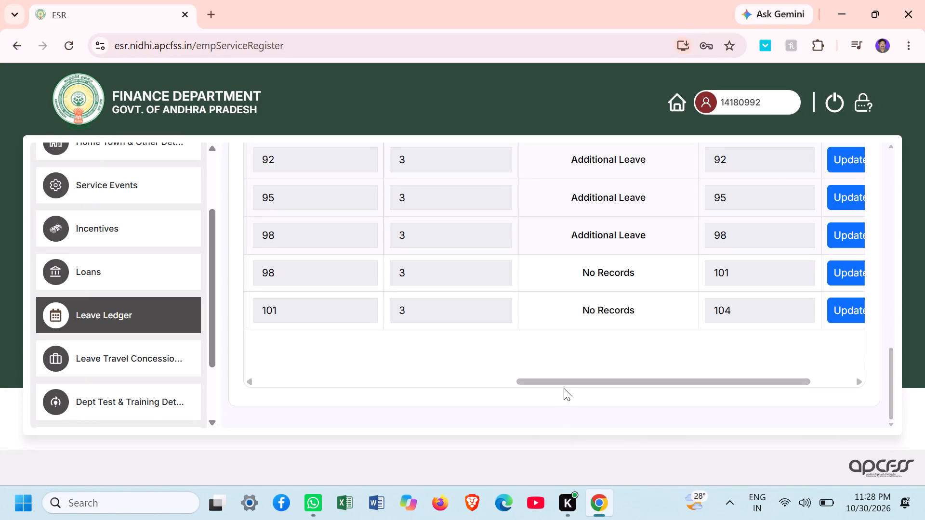
drag(564, 384, 368, 392)
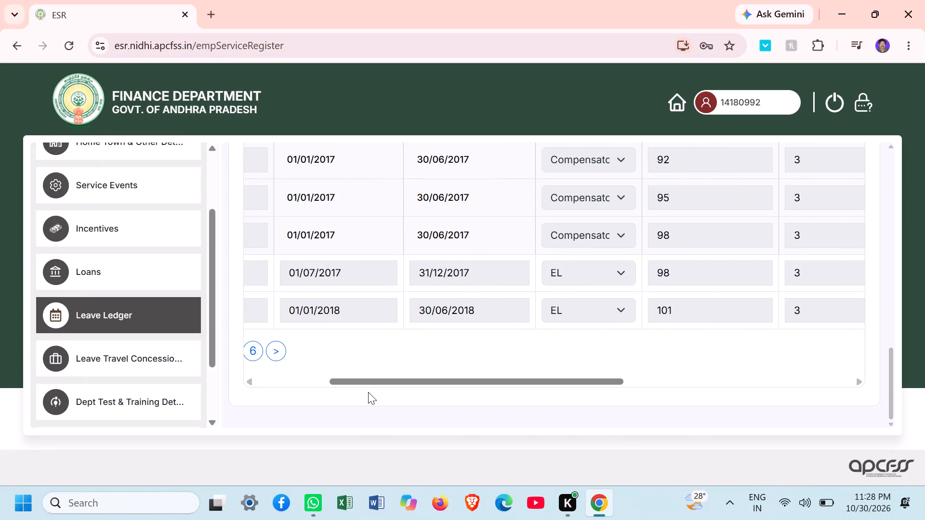
drag(368, 392, 267, 386)
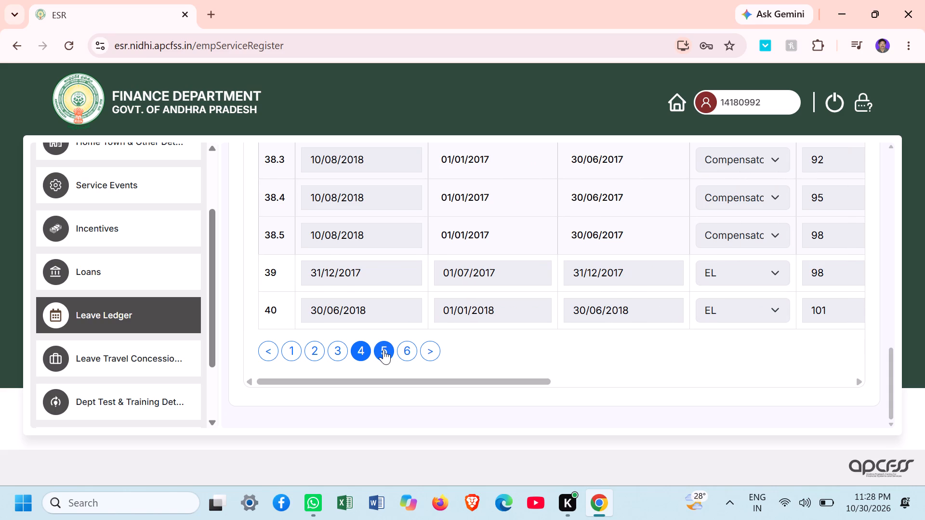
click(383, 350)
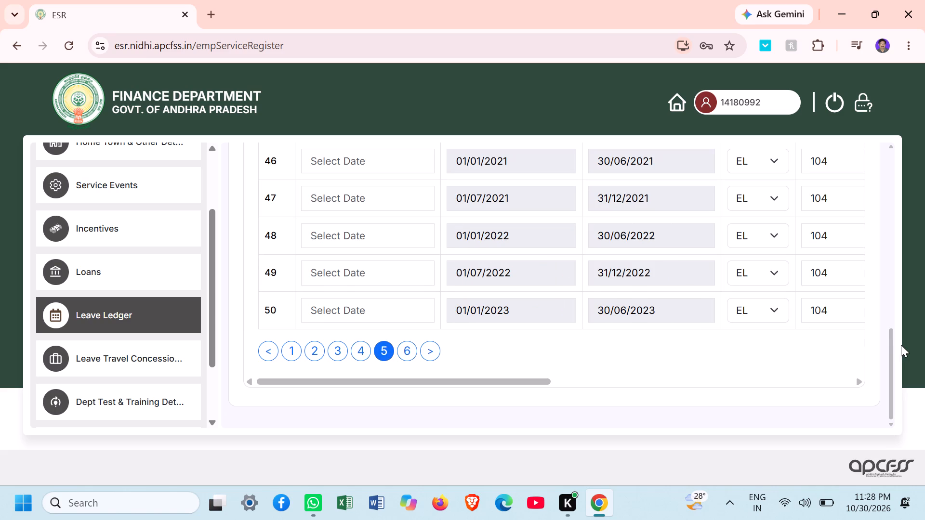
Set the SR entry date in EL row 41, for the period 01/07/2018 to 31/12/2018, to a date in 2018.
drag(894, 345, 896, 270)
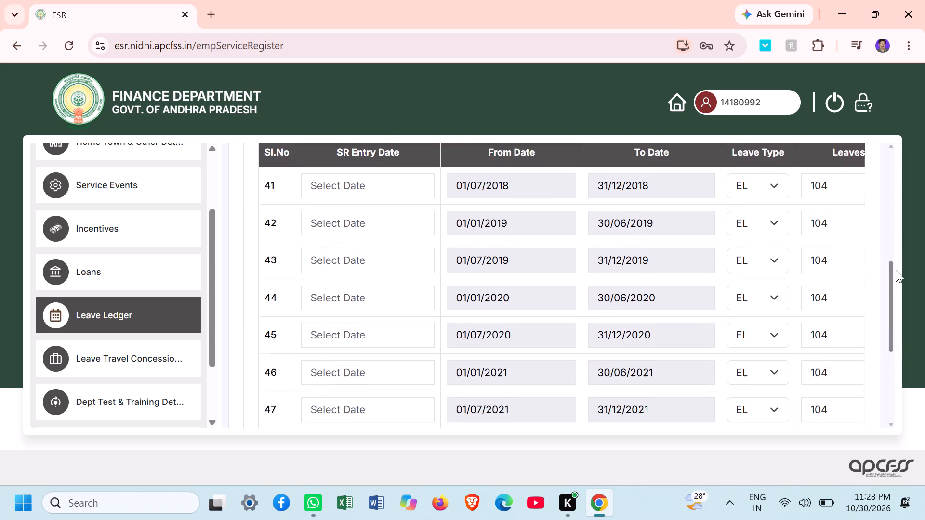
drag(896, 270, 889, 272)
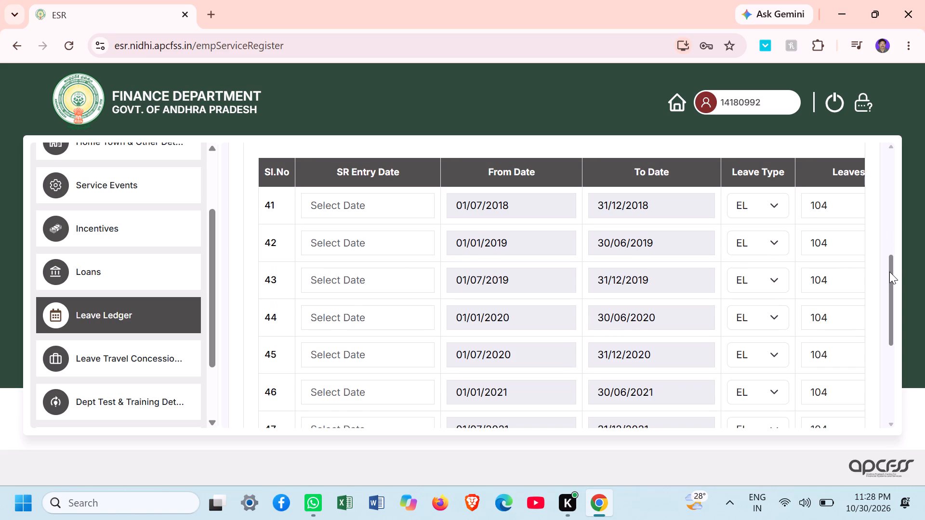
click(399, 206)
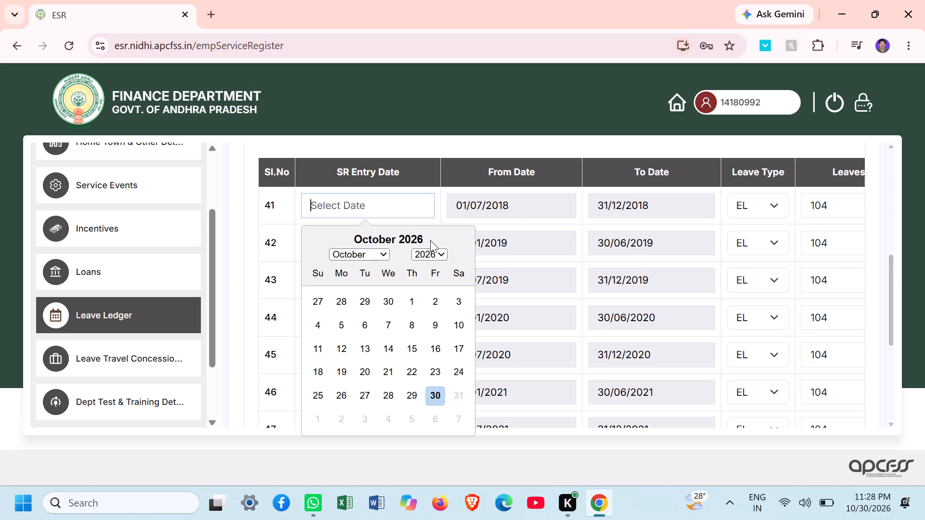
click(445, 252)
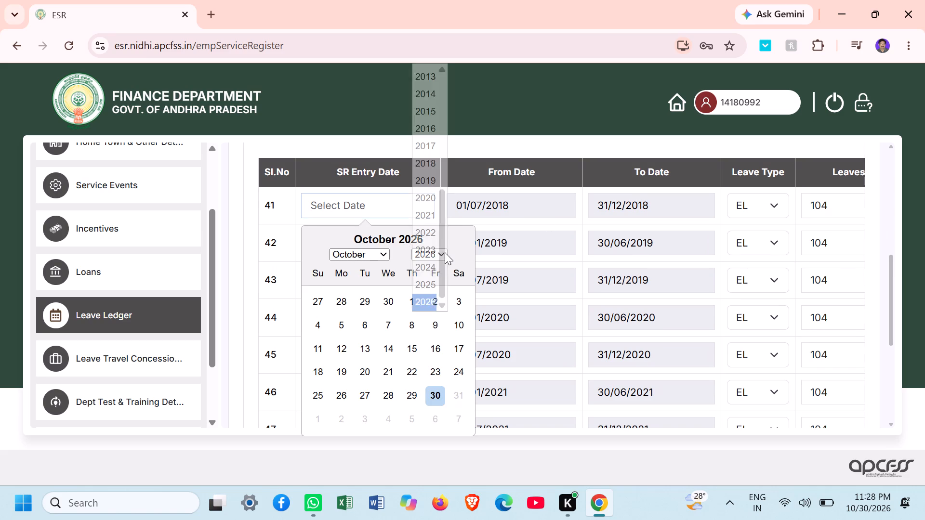
Set the SR entry date in EL row 41 to 31/12/2018.
click(428, 163)
click(381, 255)
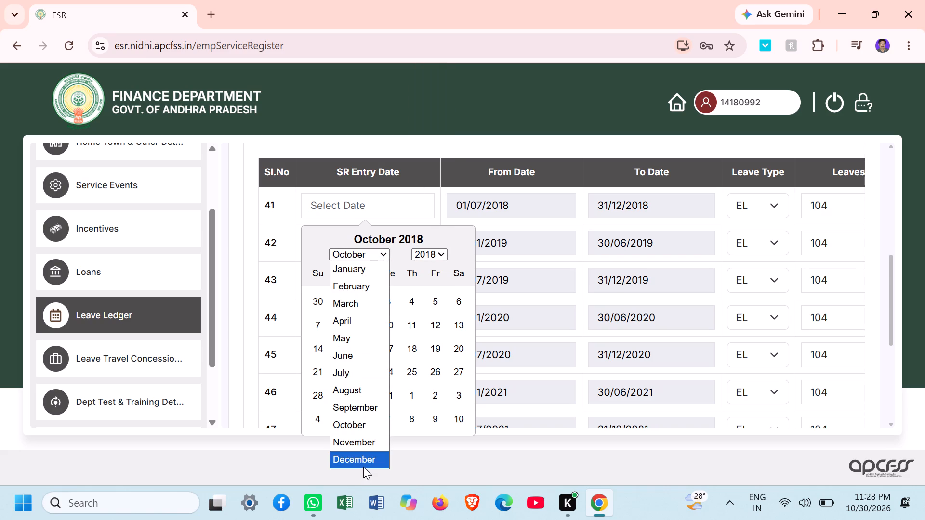
click(362, 458)
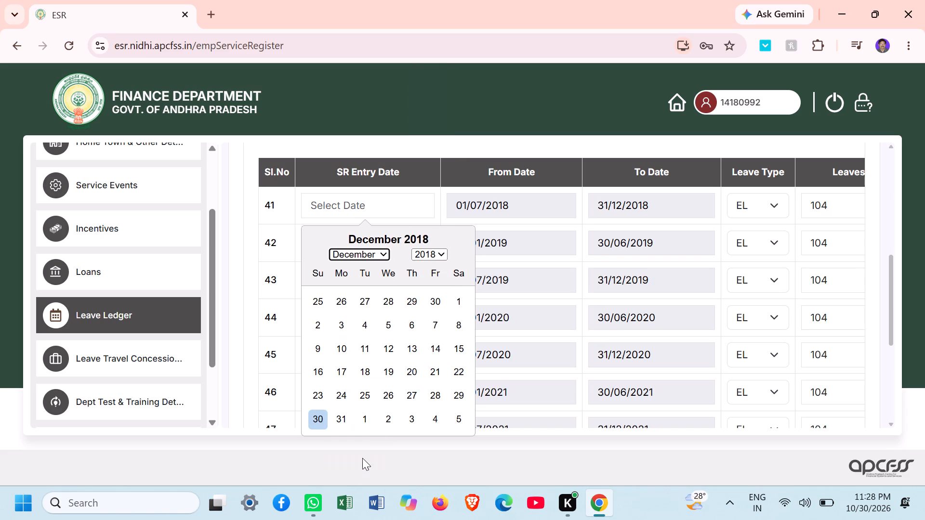
click(344, 415)
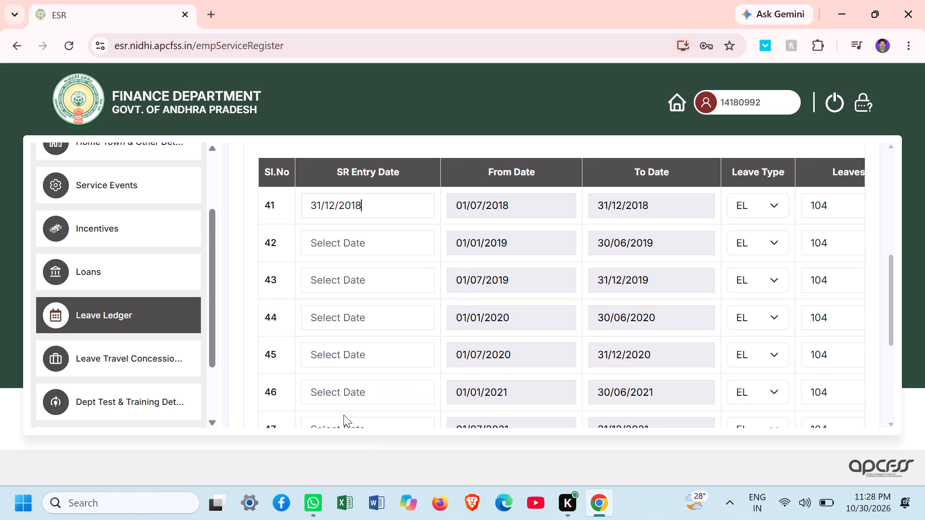
Enter 3 as the leaves earned in EL row 41, for the period ending 31/12/2018.
click(690, 209)
key(Right)
key(Right)
key(Right)
key(Right)
key(Right)
key(Right)
key(Right)
key(Right)
key(Right)
key(Right)
key(Right)
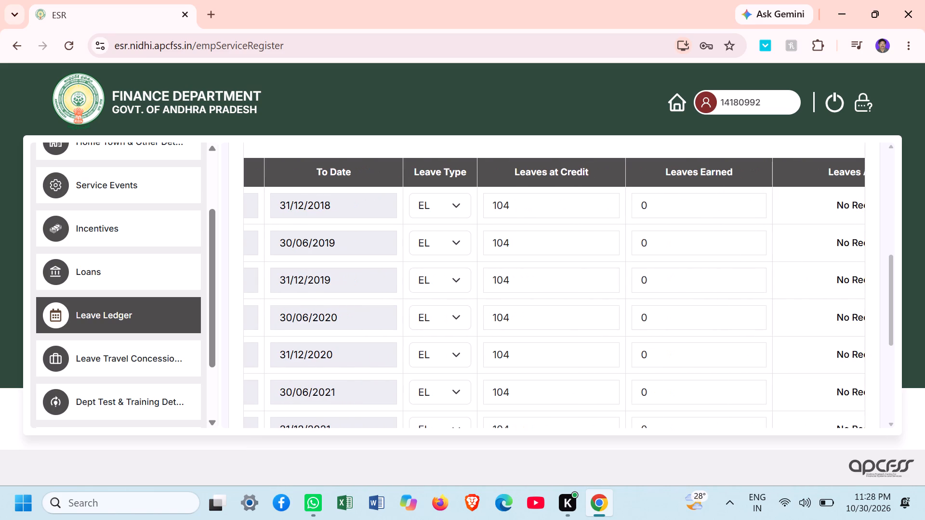
click(690, 209)
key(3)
click(809, 204)
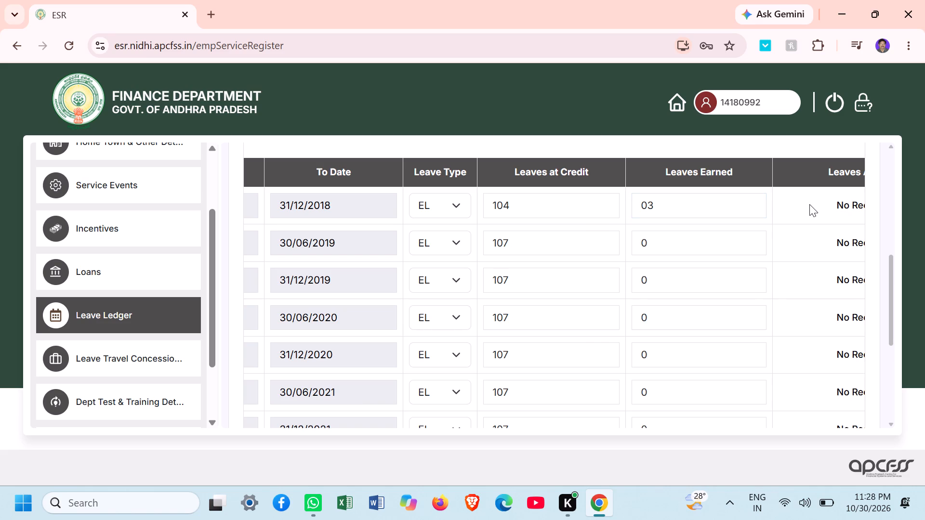
Save the earned leave entry in row 41 of the EL ledger.
key(Right)
key(Right)
key(Right)
key(Right)
key(Right)
key(Right)
key(Right)
key(Right)
key(Right)
key(Right)
key(Right)
key(Right)
key(Right)
key(Right)
key(Right)
key(Right)
key(Right)
key(Right)
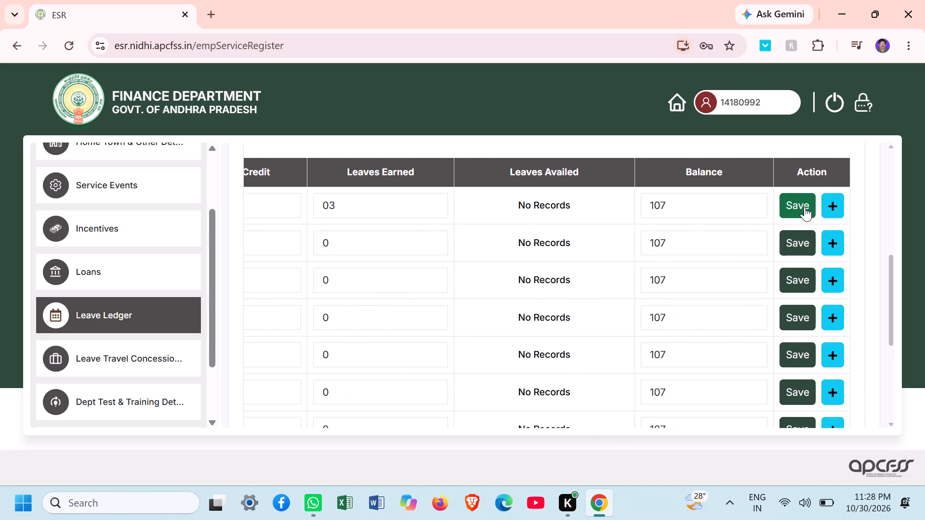
click(804, 207)
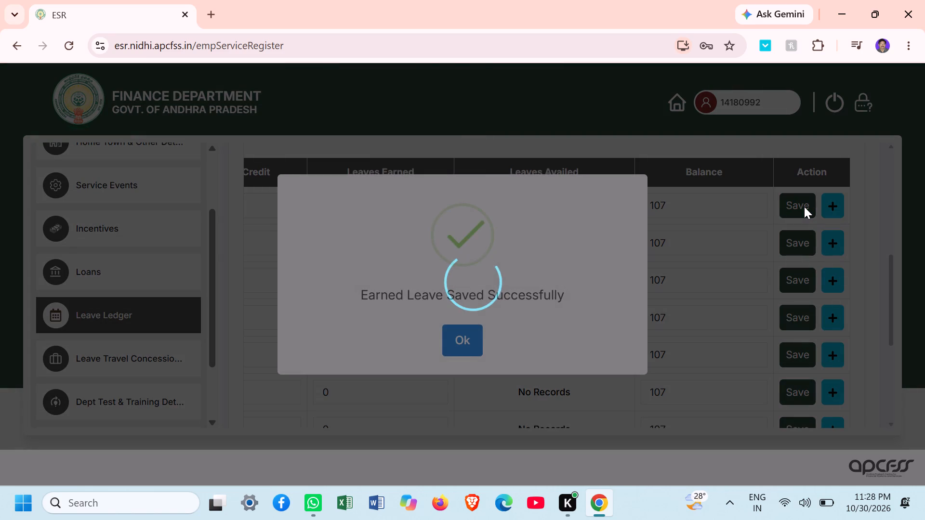
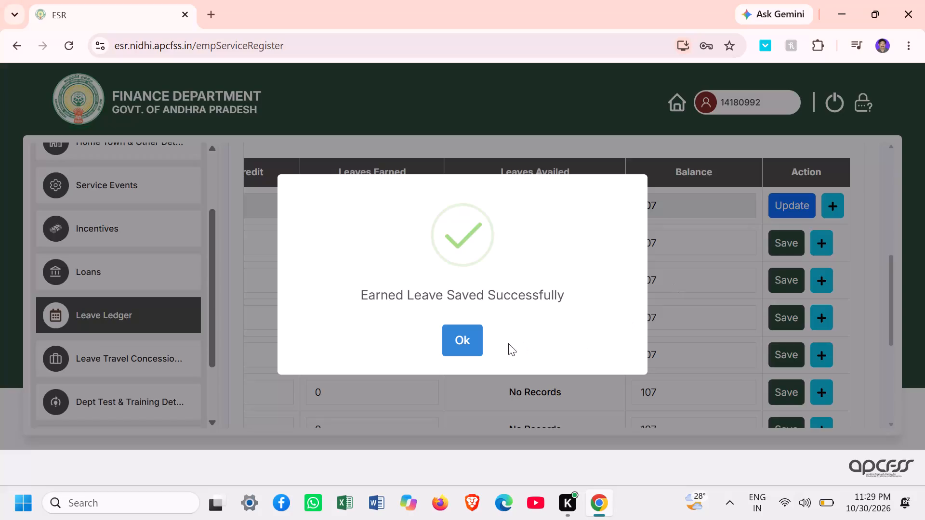
Finish saving the earned leave entry in row 41 of the EL ledger.
click(465, 343)
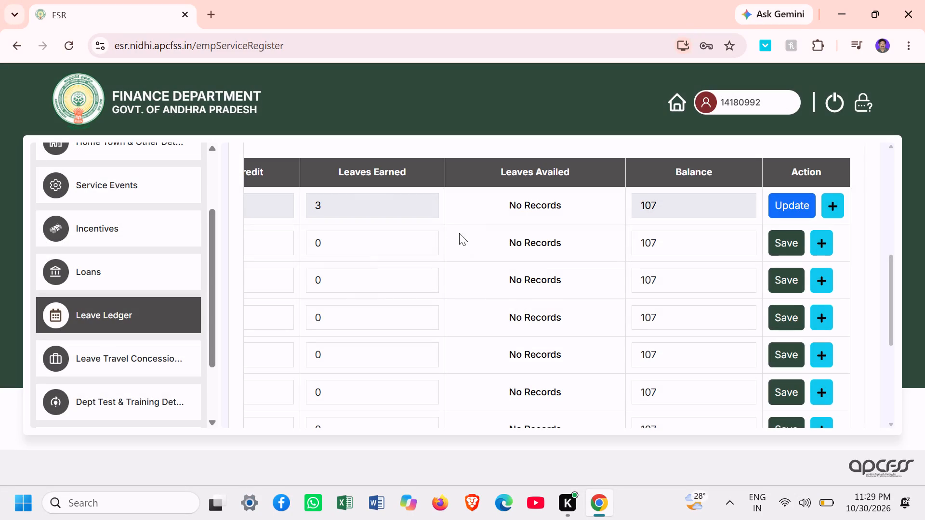
Open the SR entry date calendar in EL row 42, for the period 01/01/2019 to 30/06/2019.
click(516, 234)
key(Left)
key(Left)
key(Left)
key(Left)
key(Left)
key(Left)
key(Left)
key(Left)
key(Left)
key(Left)
key(Left)
key(Left)
key(Left)
key(Left)
key(Left)
key(Left)
key(Left)
key(Left)
key(Left)
key(Left)
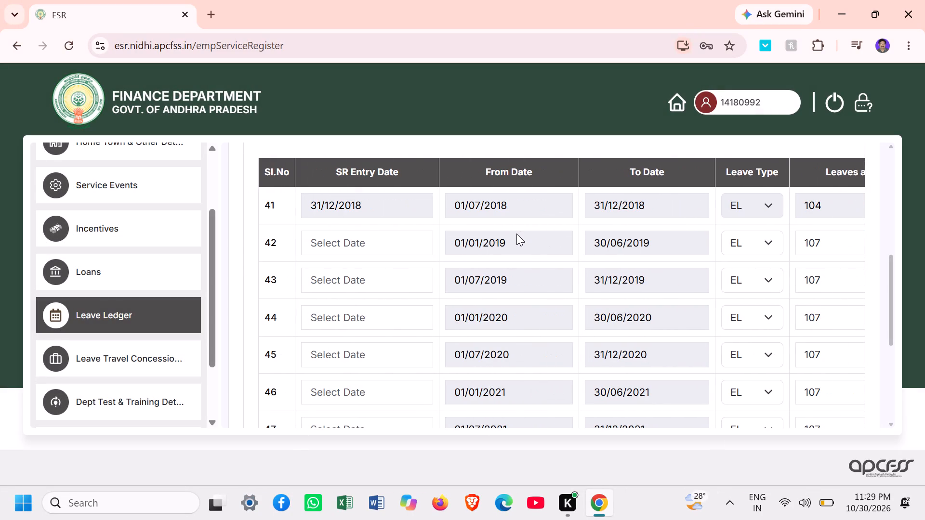
click(383, 245)
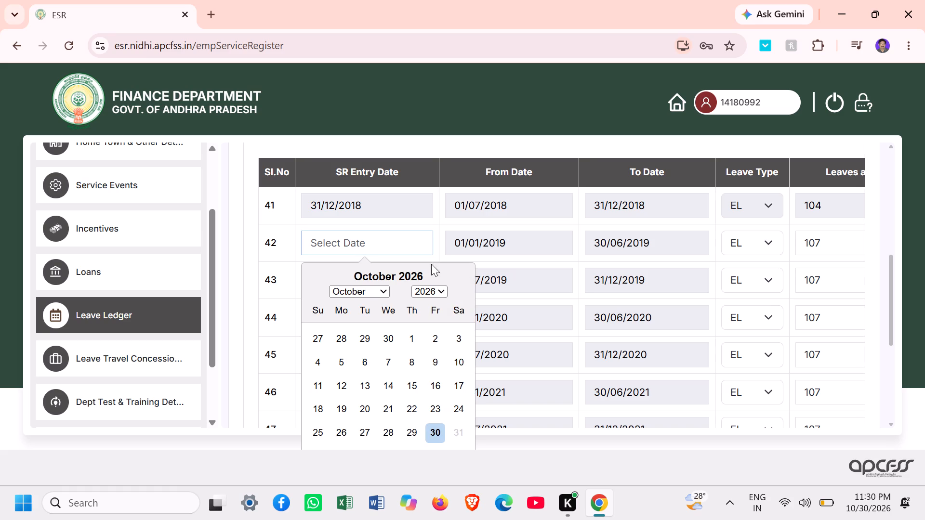
Set the SR entry date in EL row 42, for the period 01/01/2019 to 30/06/2019, to 30/06/2019.
click(440, 290)
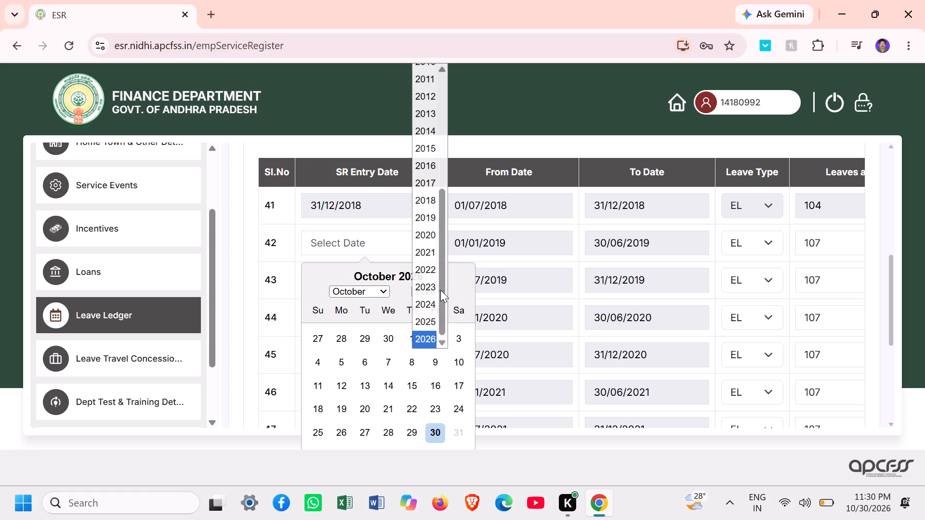
click(427, 217)
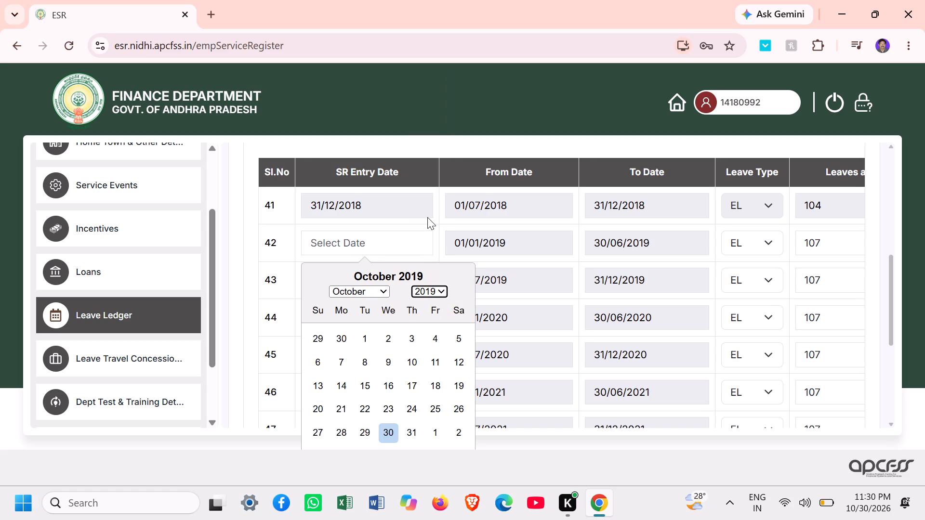
click(381, 294)
click(367, 173)
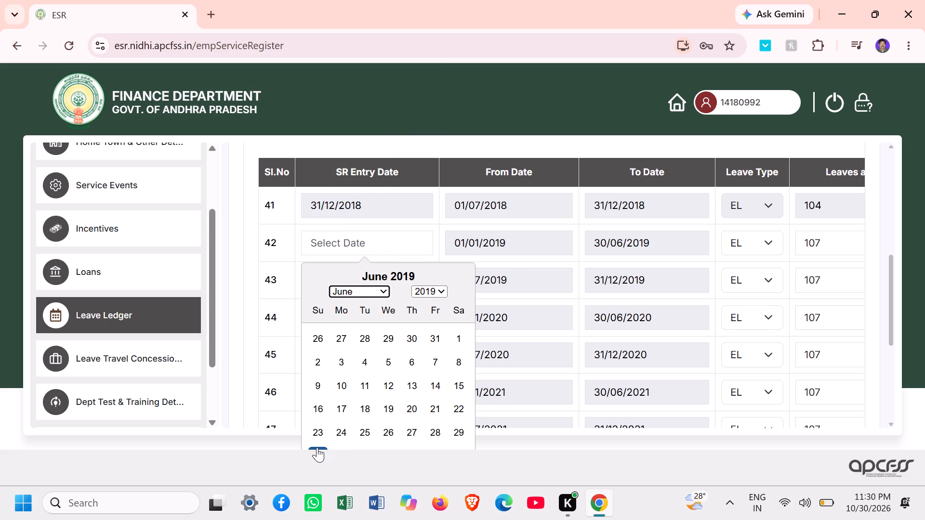
click(317, 447)
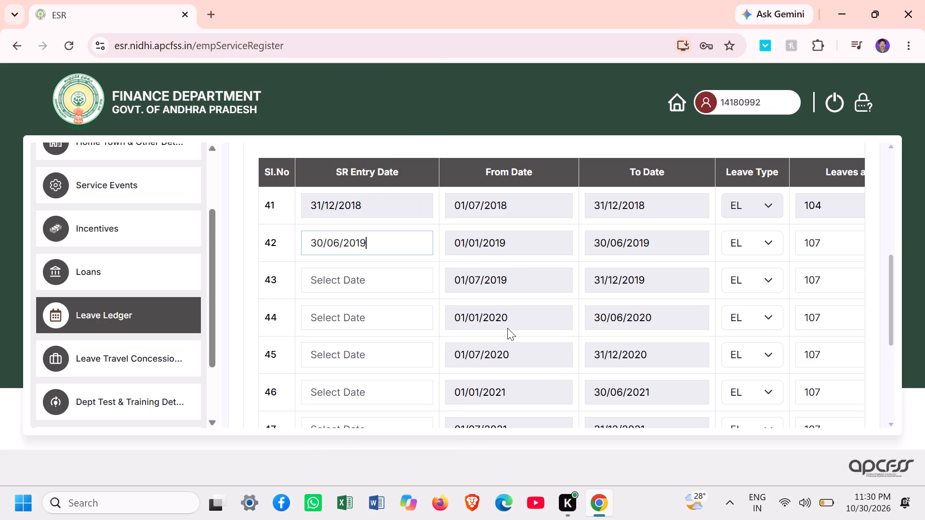
Enter 3 as the leaves earned in EL row 42, for the period 01/01/2019 to 30/06/2019.
click(698, 243)
key(Right)
key(Right)
key(Right)
key(Right)
key(Right)
key(Right)
key(Right)
key(Right)
key(Right)
key(Right)
key(Right)
key(Right)
key(Right)
key(Right)
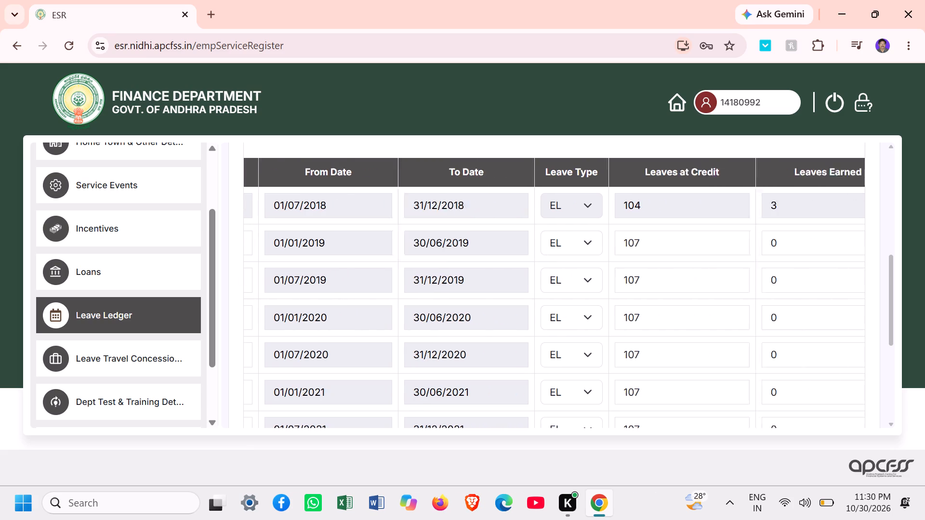
click(582, 246)
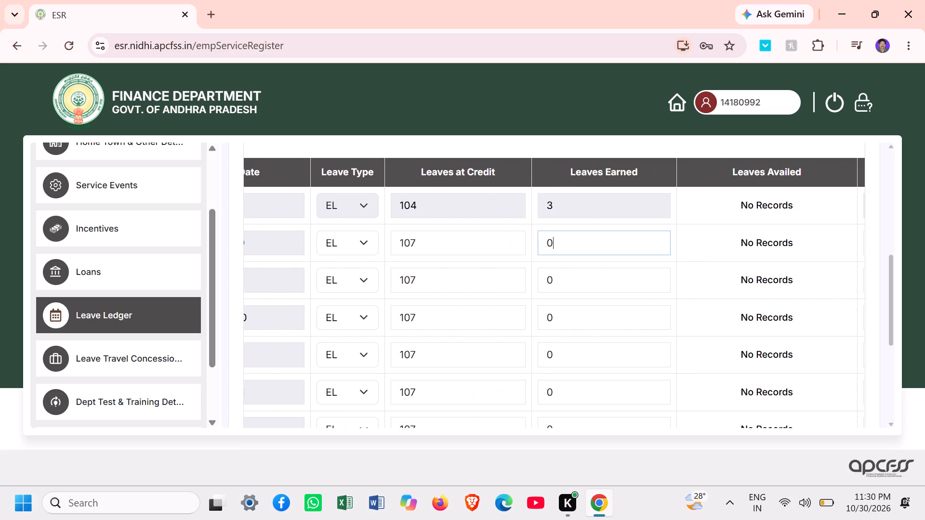
key(3)
Save the completed EL row 42 entry in the leave ledger.
click(698, 237)
key(Right)
key(Right)
key(Right)
key(Right)
key(Right)
key(Right)
key(Right)
key(Right)
key(Right)
key(Right)
key(Right)
key(Right)
key(Right)
key(Right)
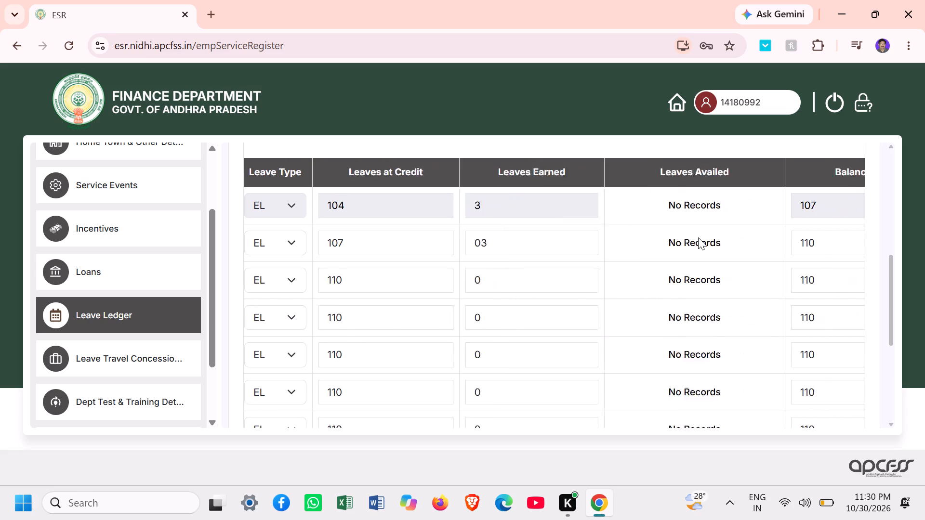
click(786, 245)
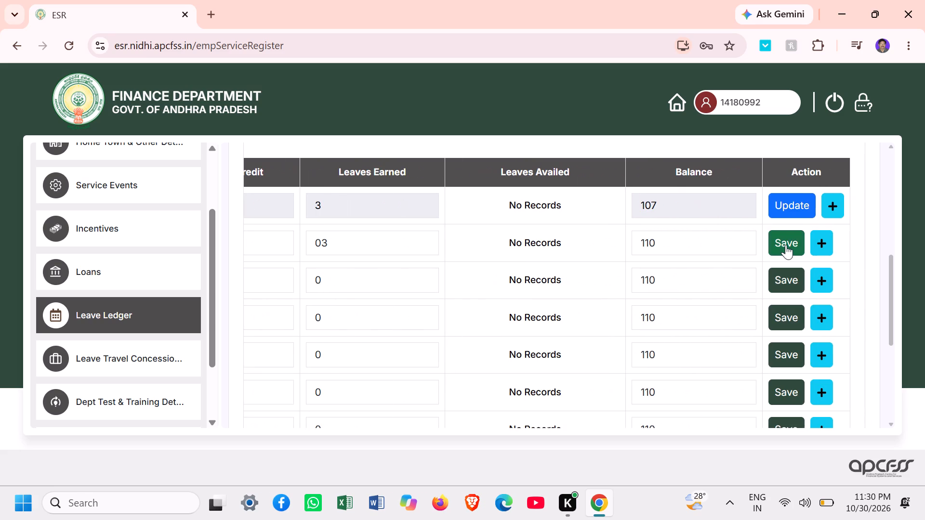
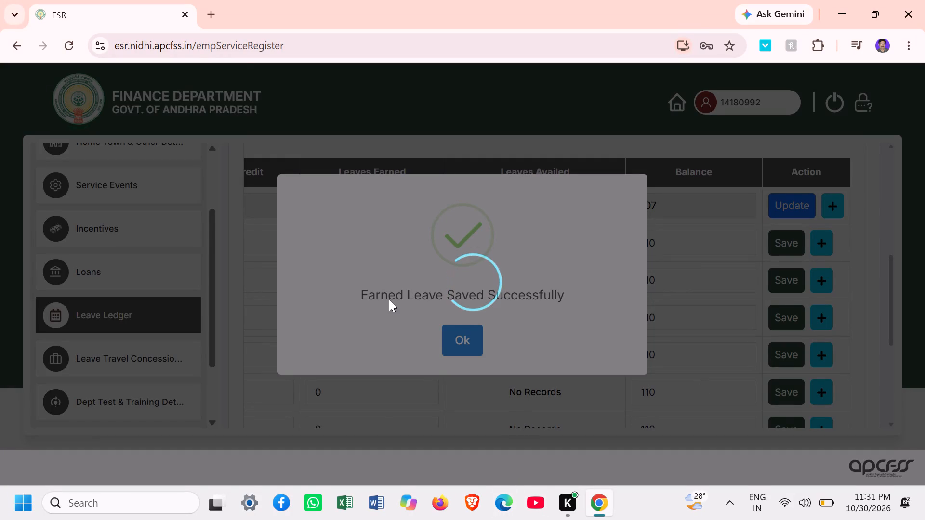
Switch to YouTube in a new browser tab and search for "dr.k subramaniam".
click(209, 14)
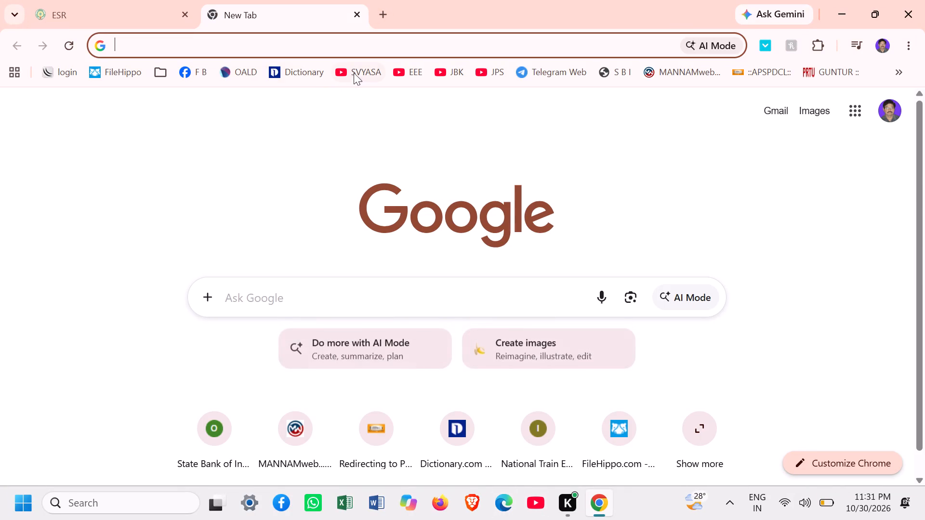
click(355, 72)
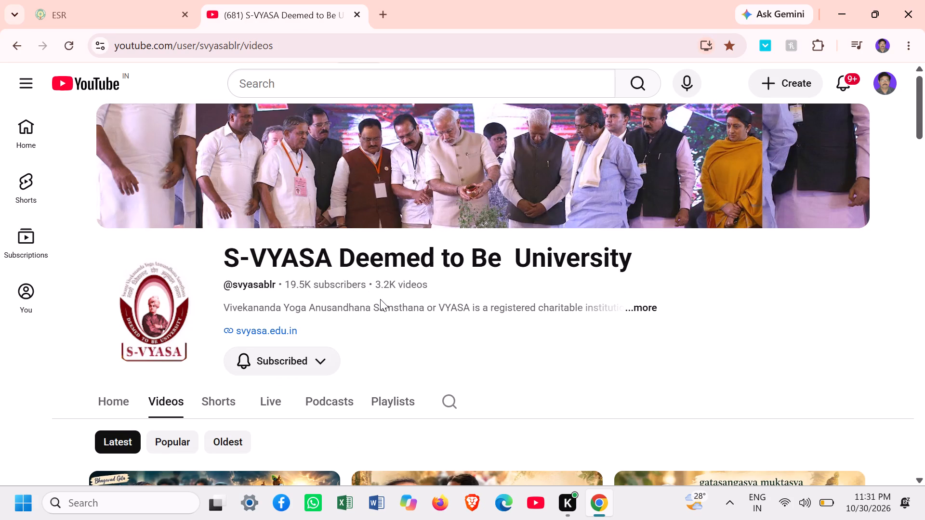
click(351, 88)
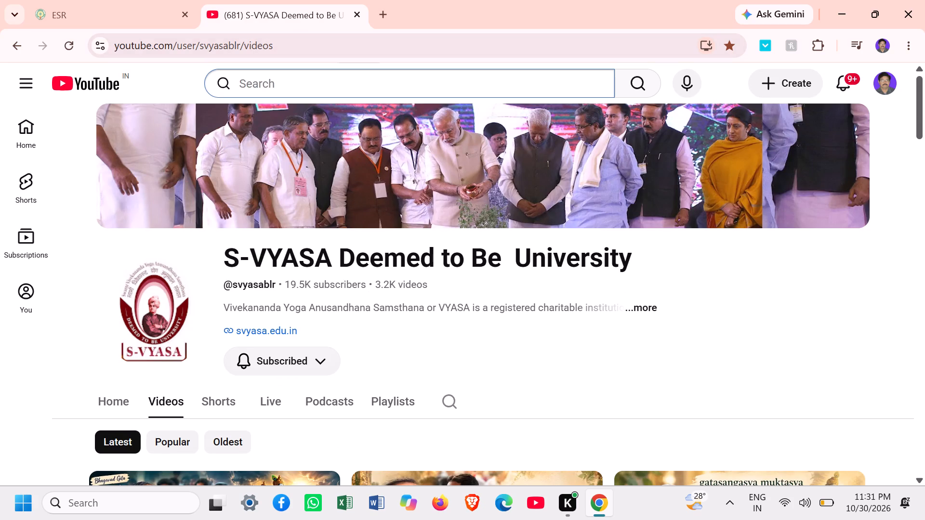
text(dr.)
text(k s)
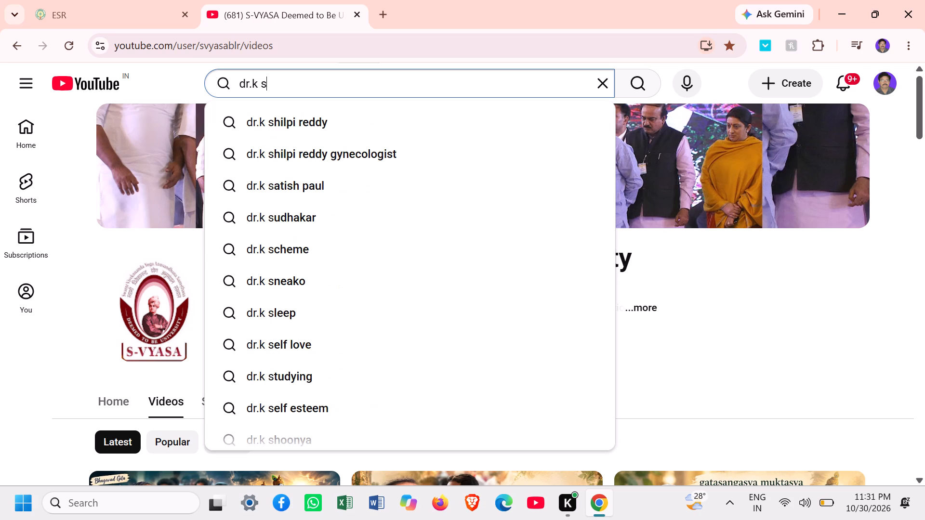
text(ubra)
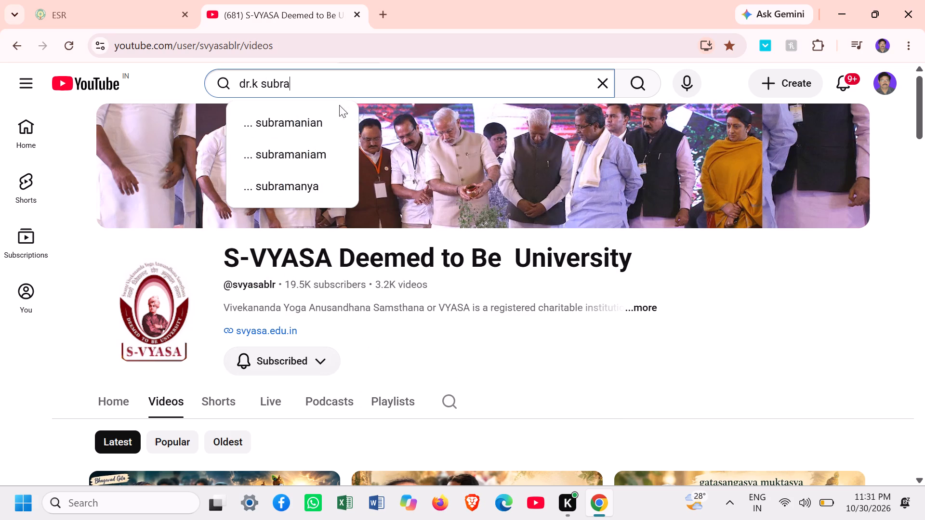
click(323, 152)
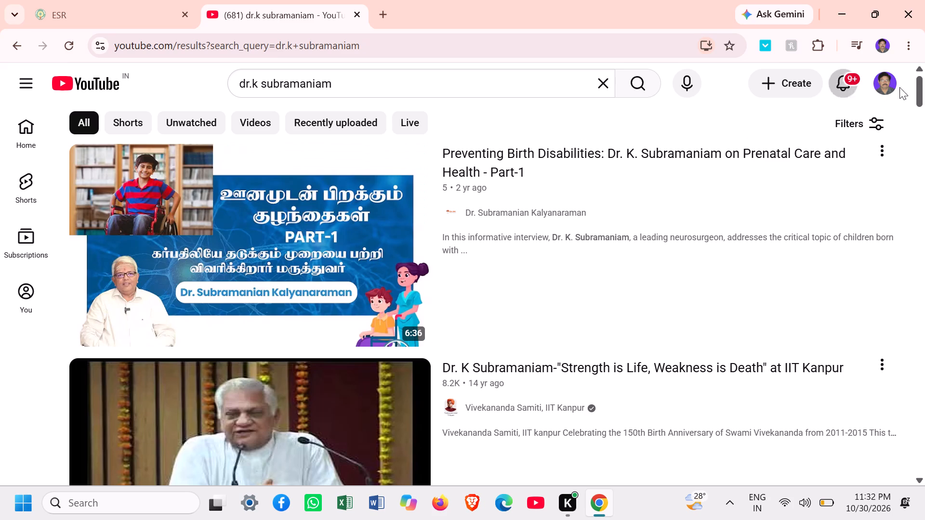
Find and play the Dr. K Subramaniam talk "Strength is Life, Weakness is Death" at IIT Kanpur from the search results.
drag(920, 95, 924, 117)
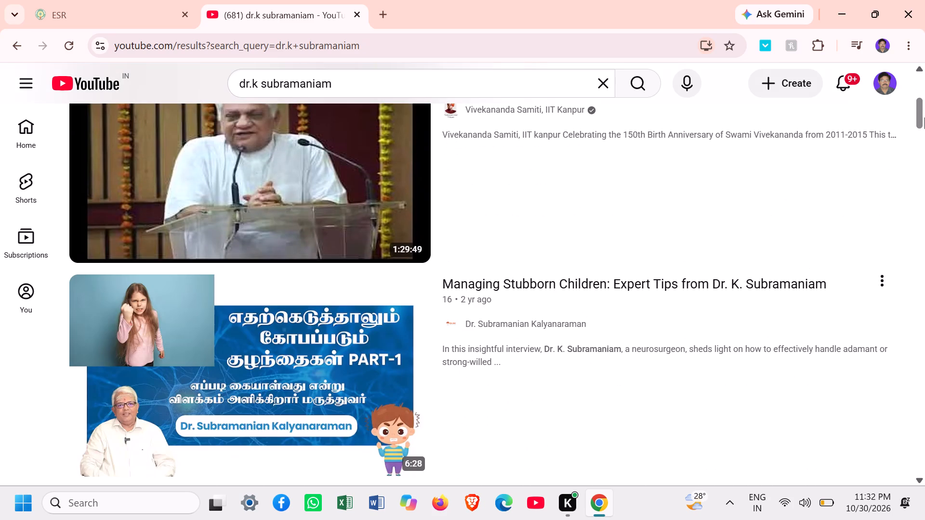
drag(924, 117, 924, 113)
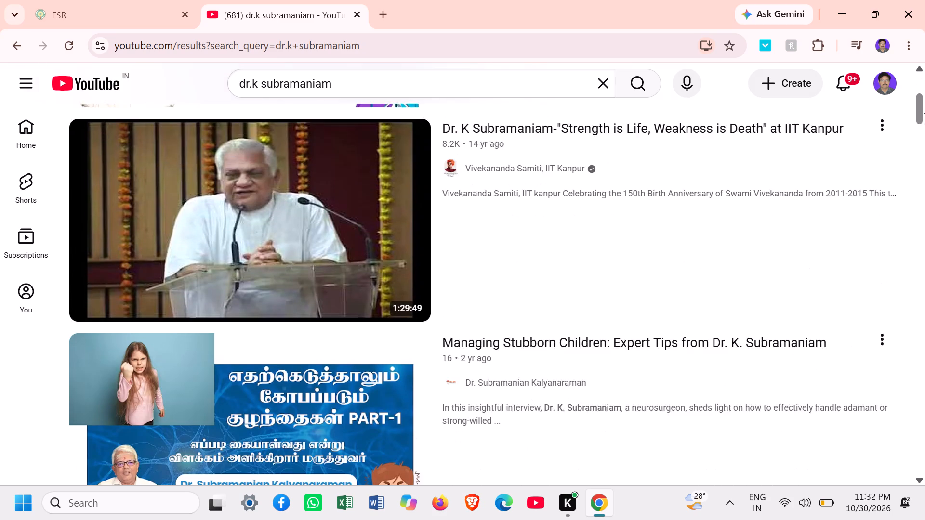
drag(924, 113, 921, 128)
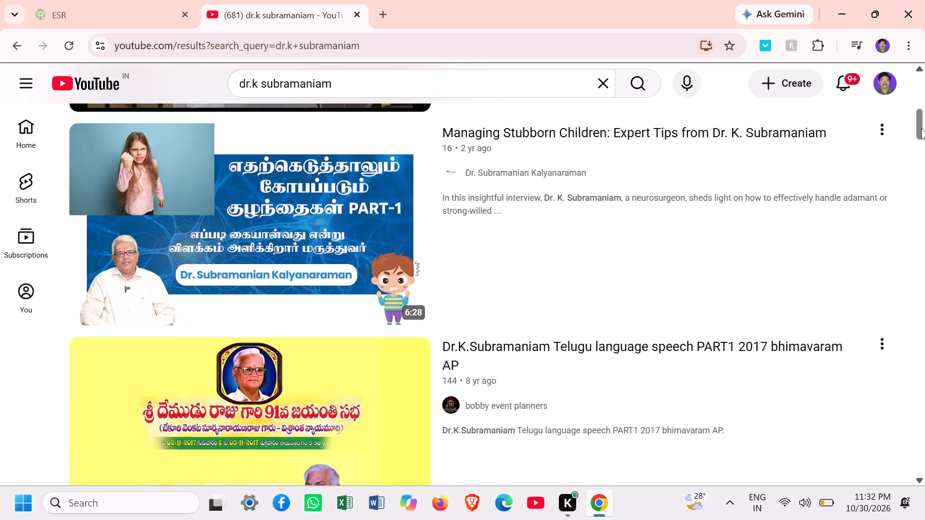
drag(921, 128, 921, 149)
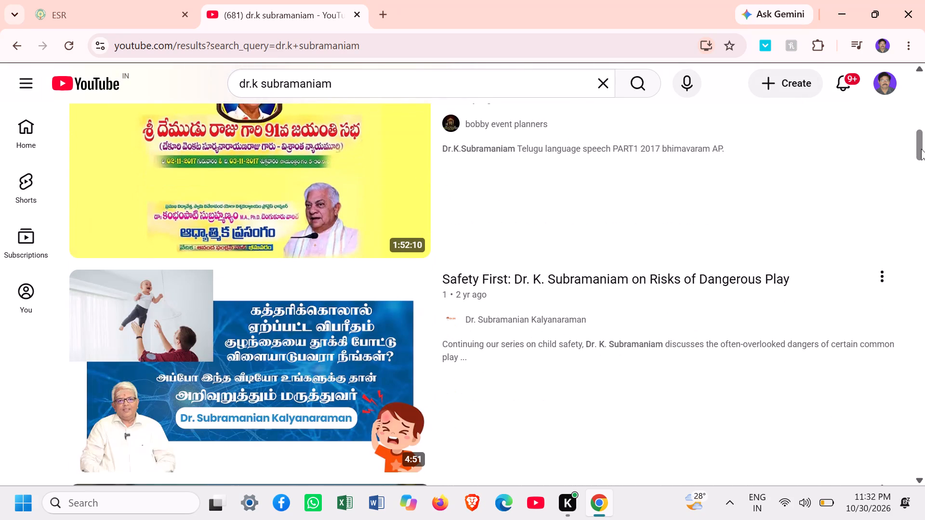
drag(921, 149, 923, 173)
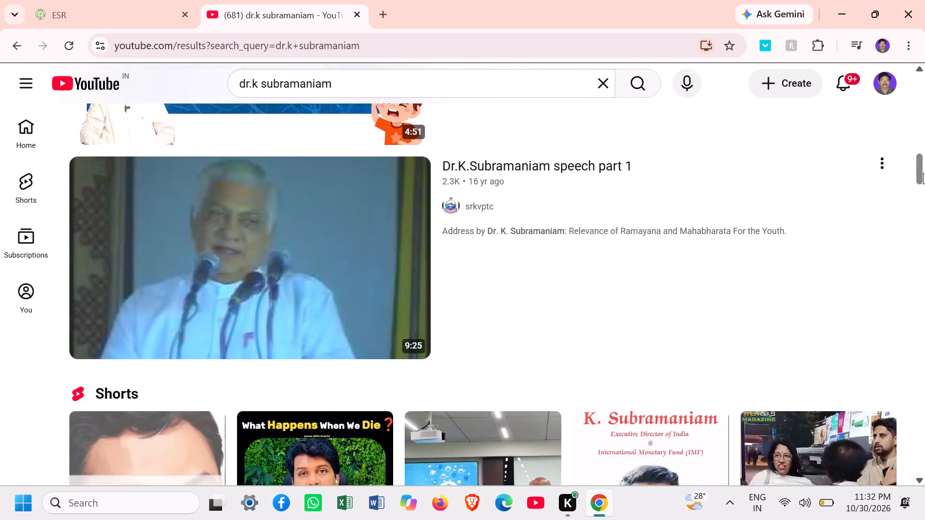
drag(923, 173, 924, 215)
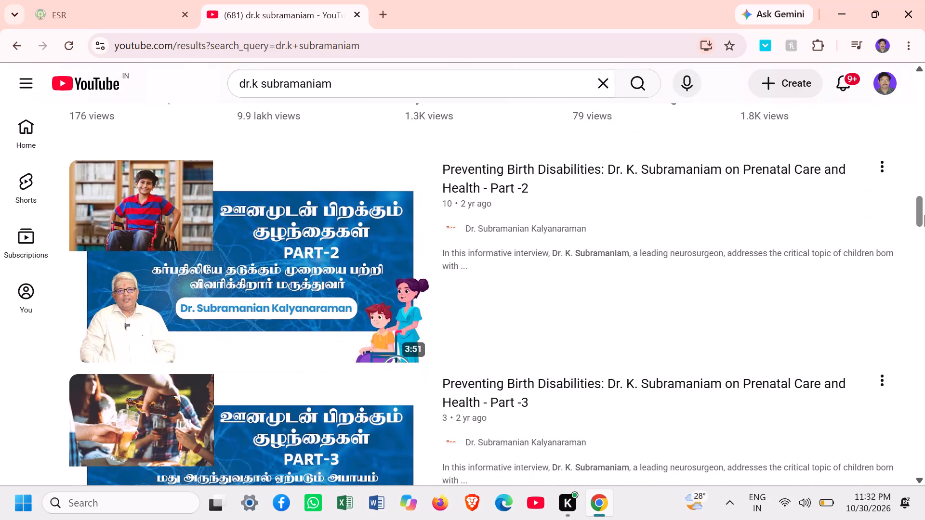
drag(924, 215, 924, 232)
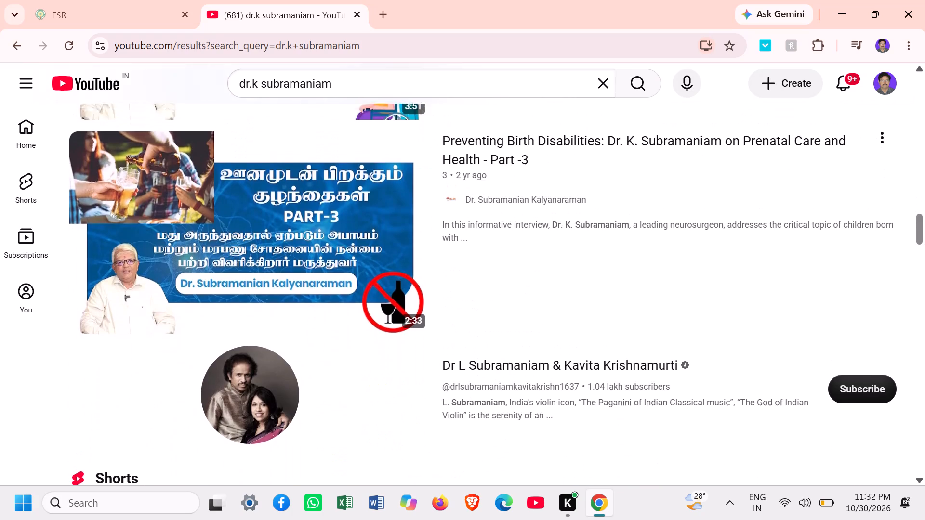
drag(924, 232, 915, 68)
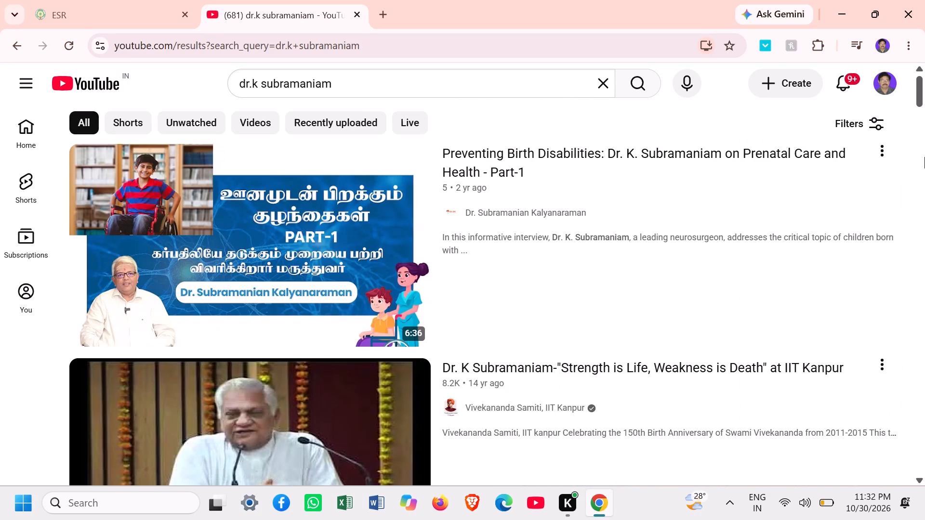
drag(919, 91, 917, 88)
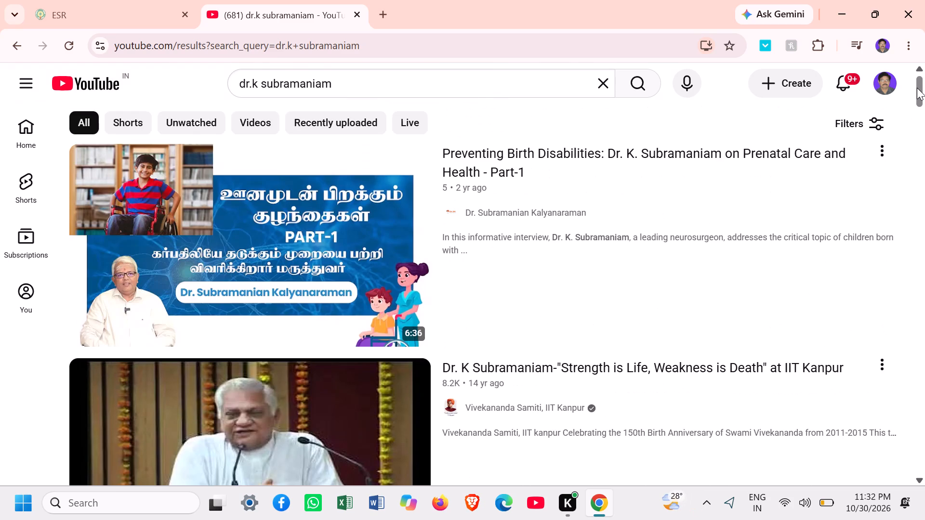
drag(917, 88, 846, 110)
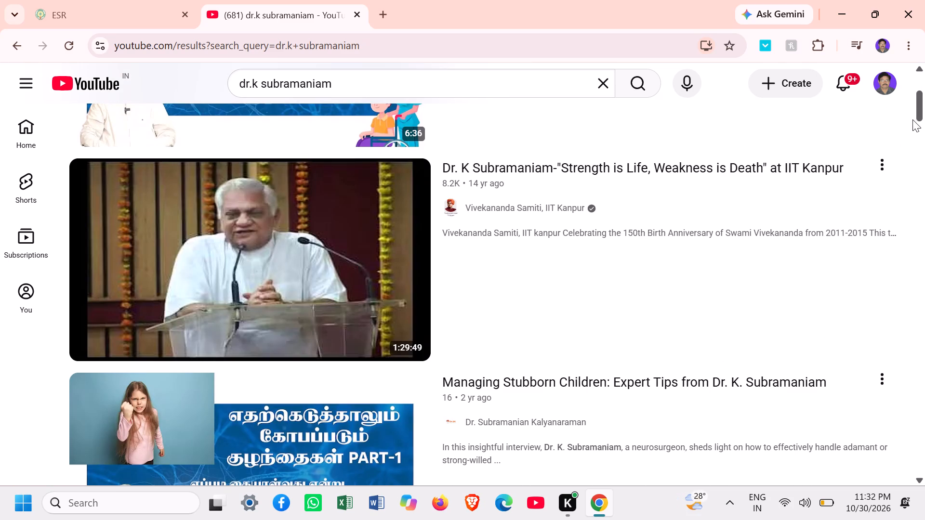
drag(918, 112, 917, 98)
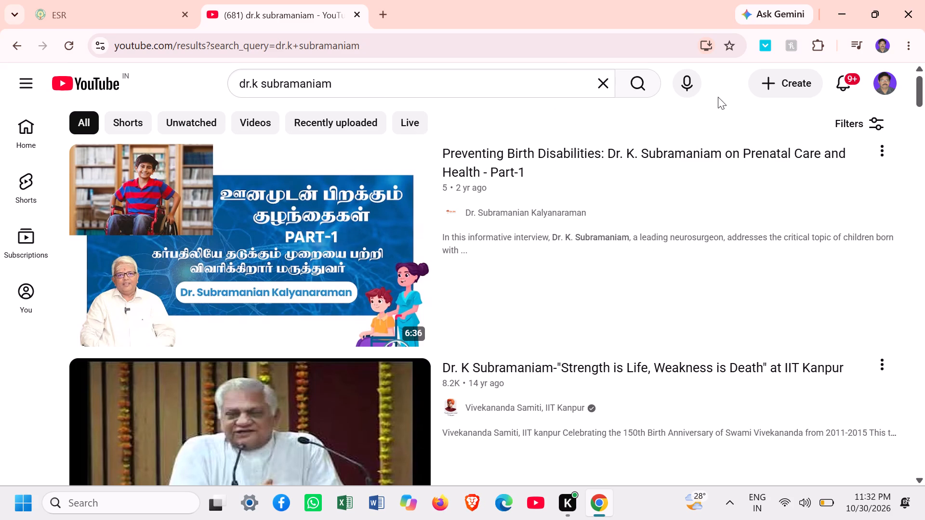
click(423, 387)
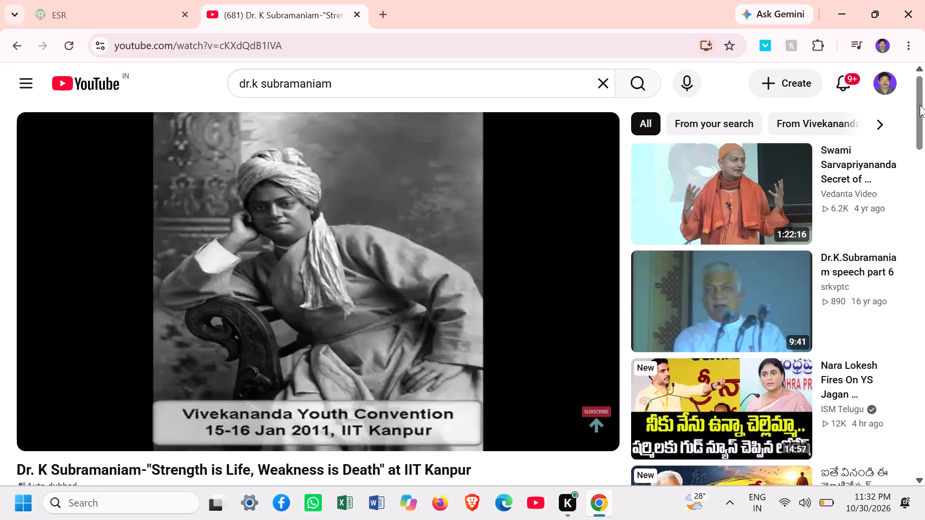
Browse the related video suggestions for the Dr. K Subramaniam IIT Kanpur talk, looking for more of his speeches.
drag(920, 105, 921, 120)
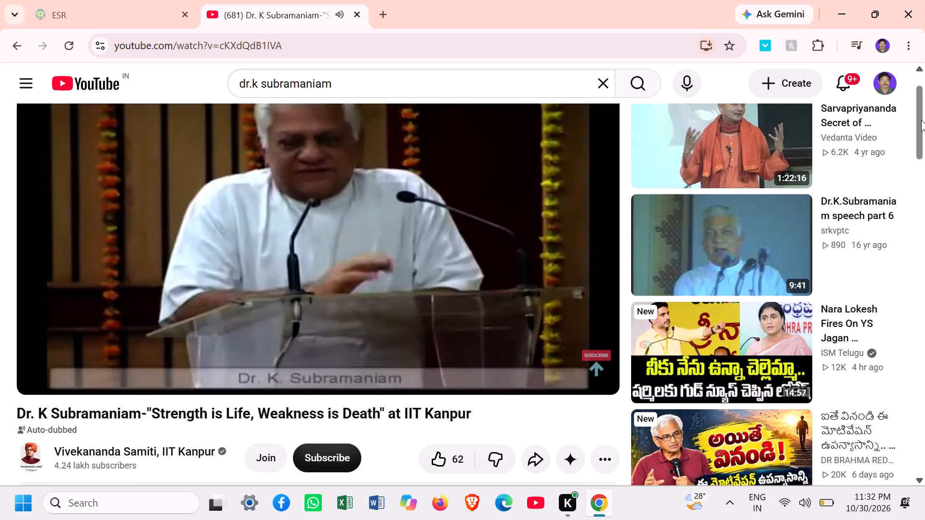
drag(921, 120, 922, 145)
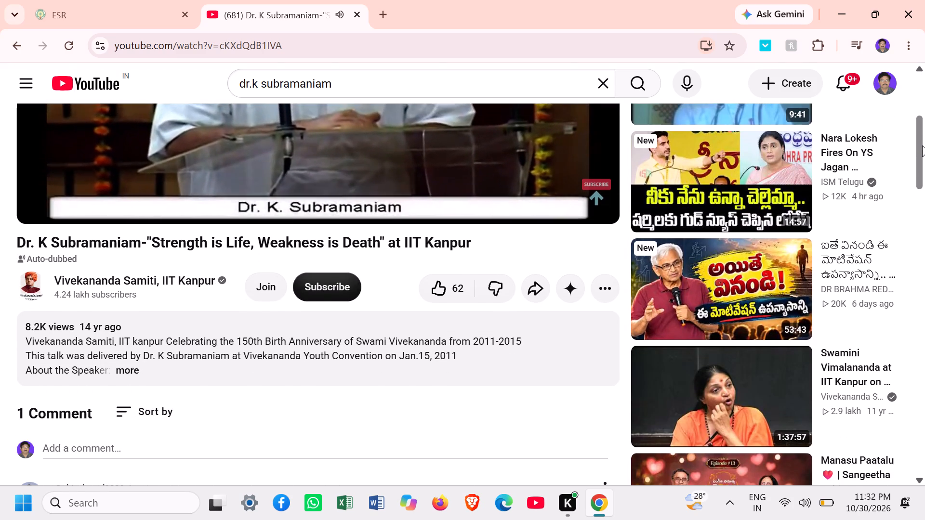
drag(922, 145, 924, 220)
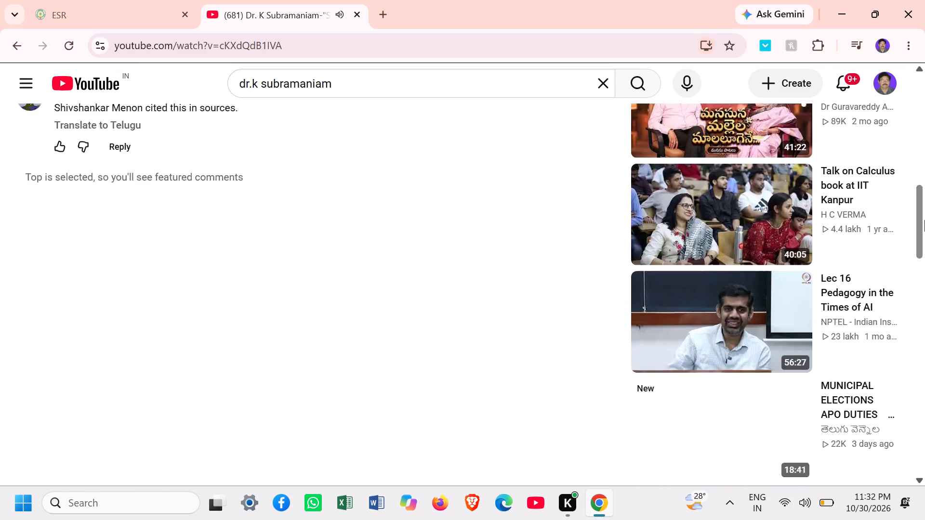
drag(924, 220, 924, 243)
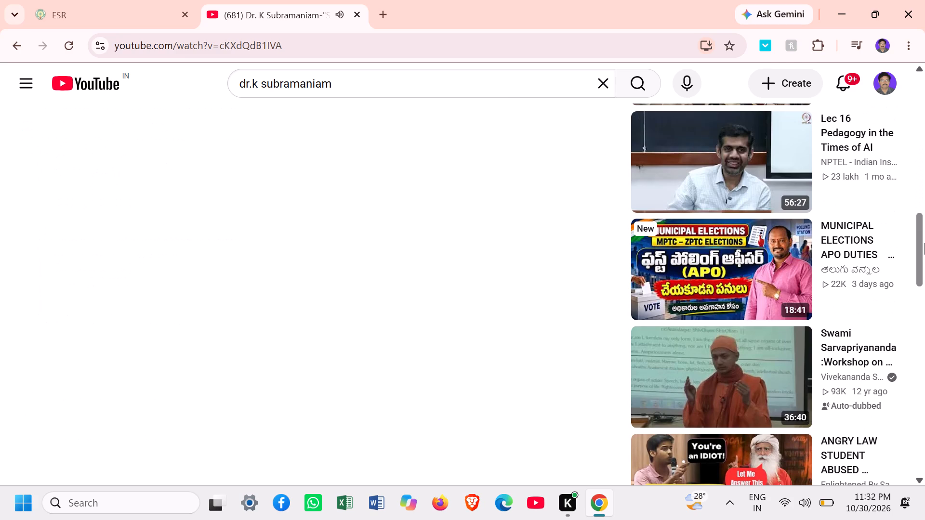
drag(924, 243, 924, 254)
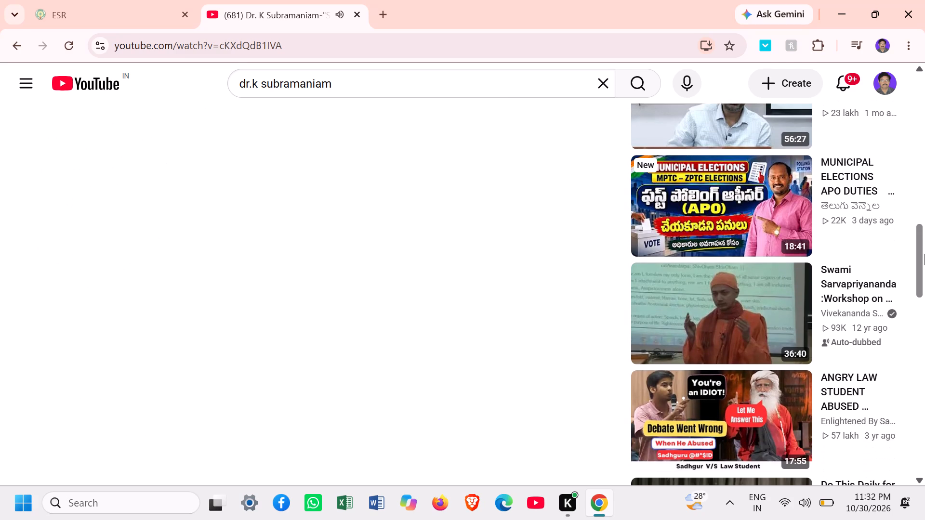
drag(924, 254, 924, 331)
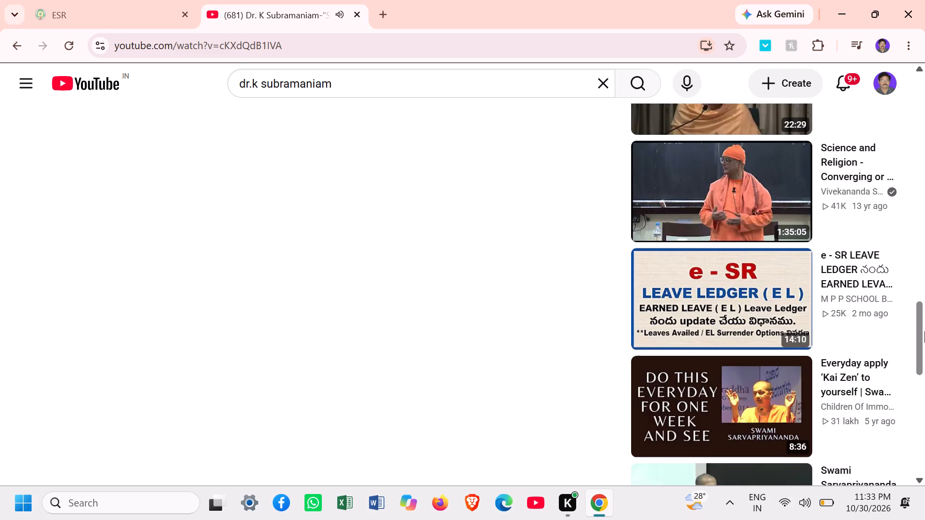
drag(924, 331, 924, 345)
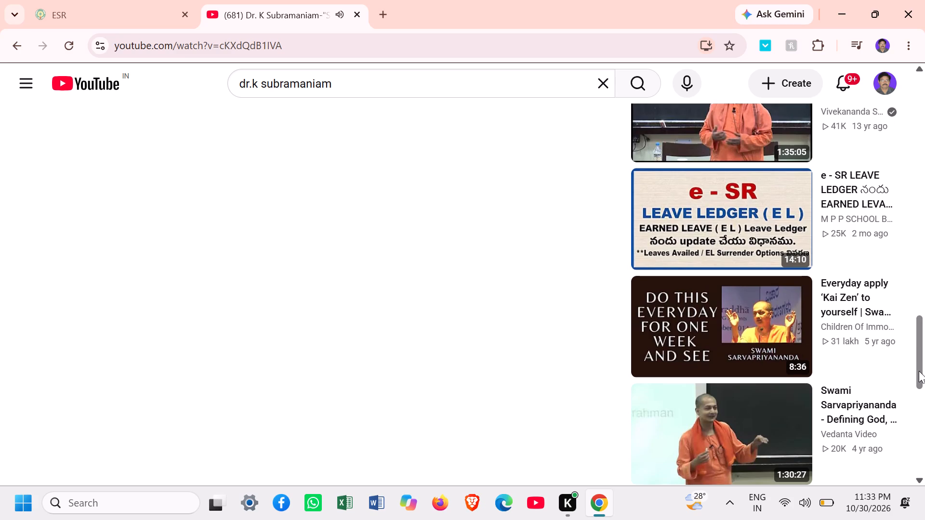
drag(919, 370, 924, 429)
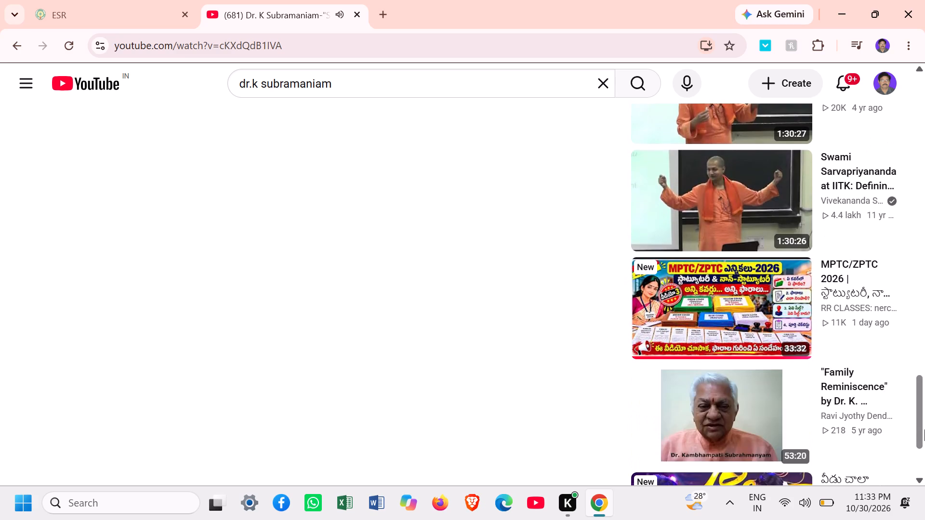
drag(924, 429, 924, 454)
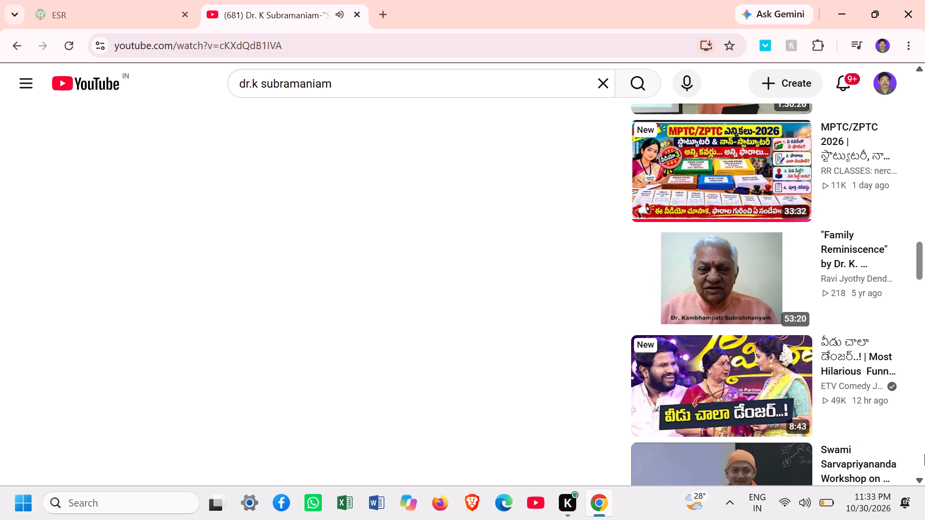
drag(924, 454, 924, 504)
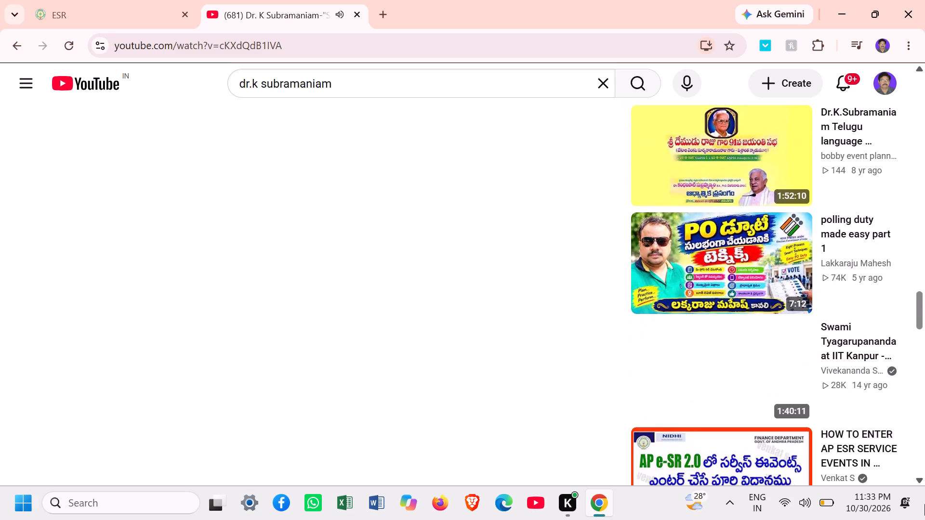
drag(924, 504, 924, 519)
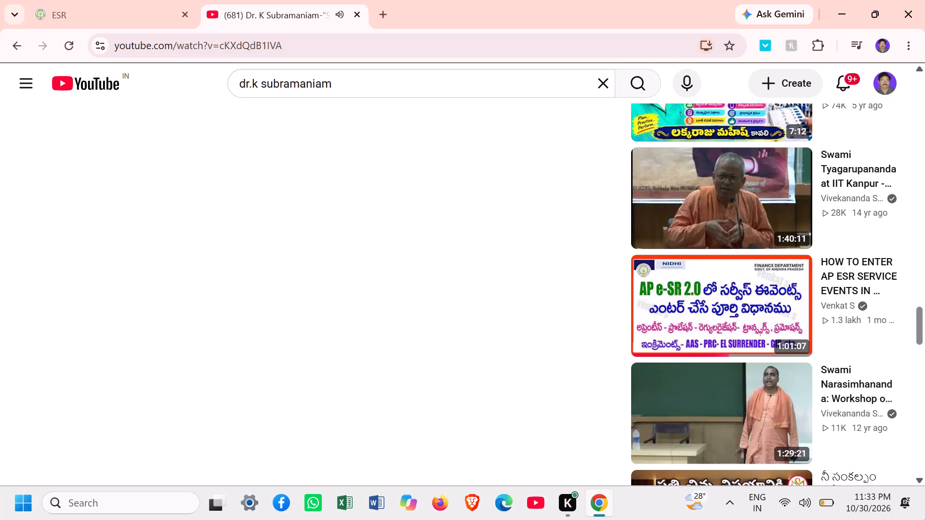
drag(924, 519, 917, 471)
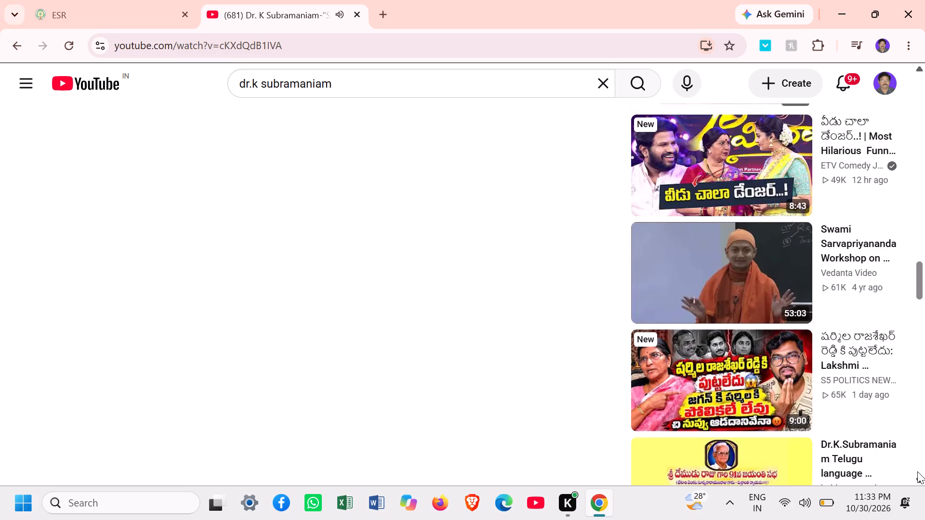
drag(917, 471, 922, 519)
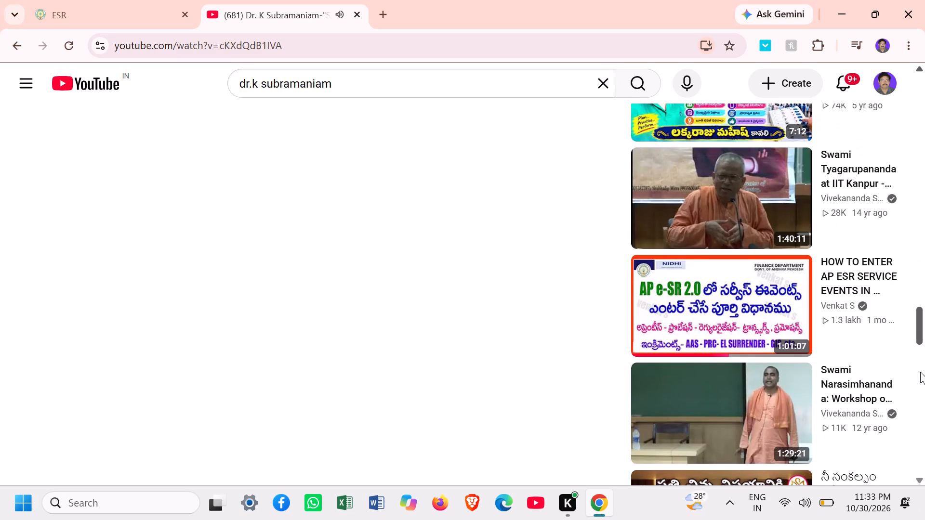
drag(920, 372, 923, 427)
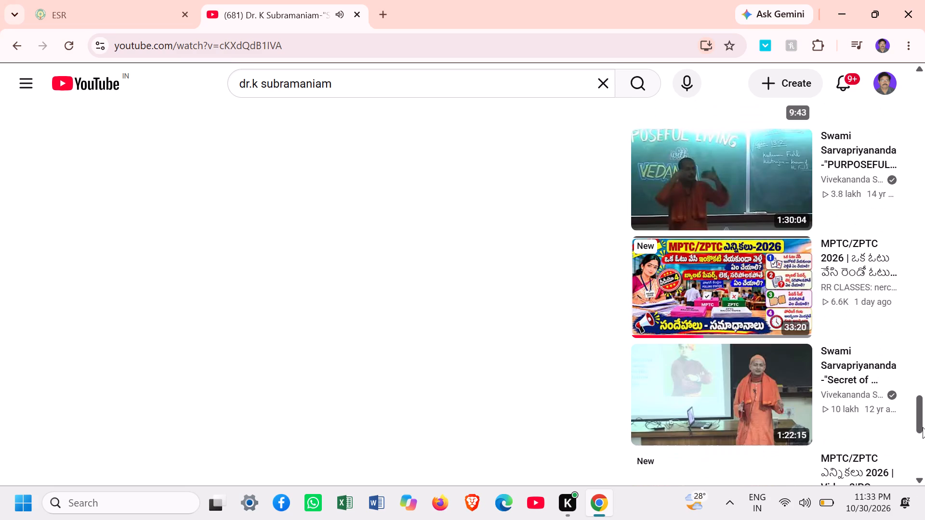
drag(923, 427, 921, 390)
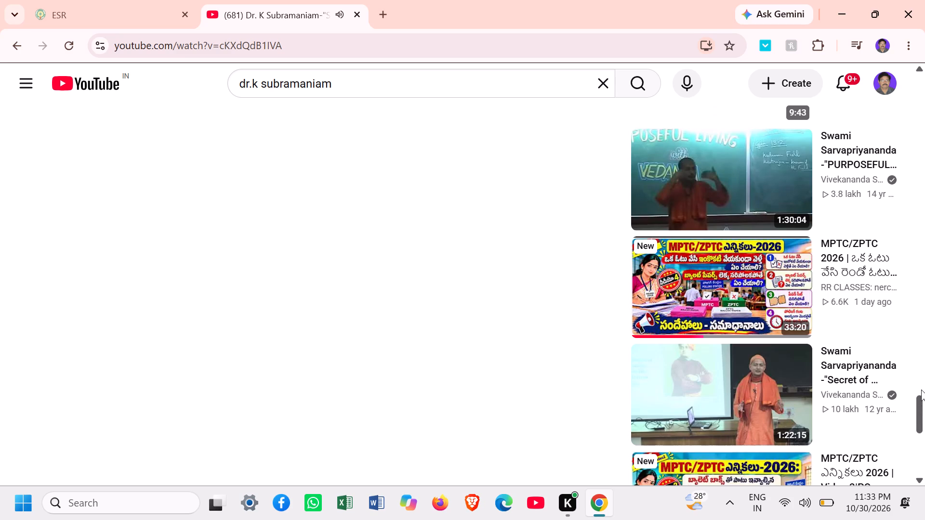
drag(921, 390, 919, 374)
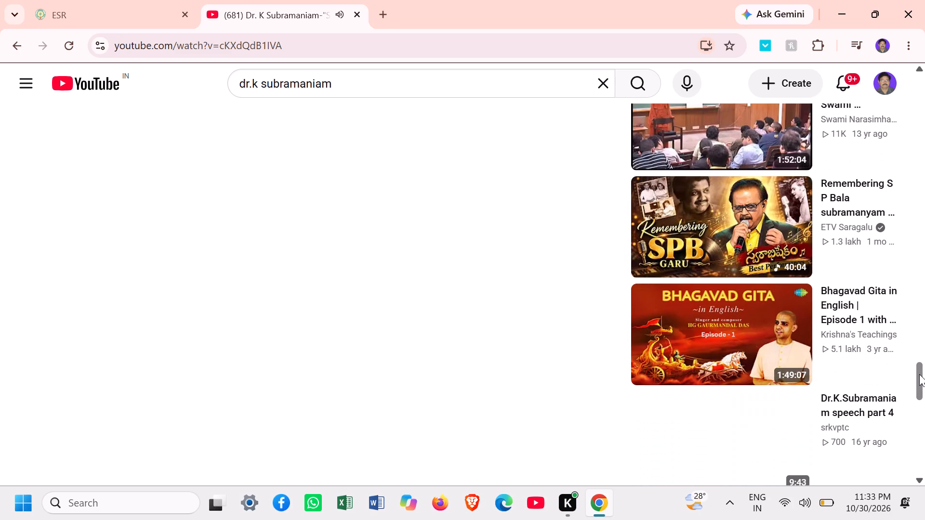
drag(918, 368, 918, 350)
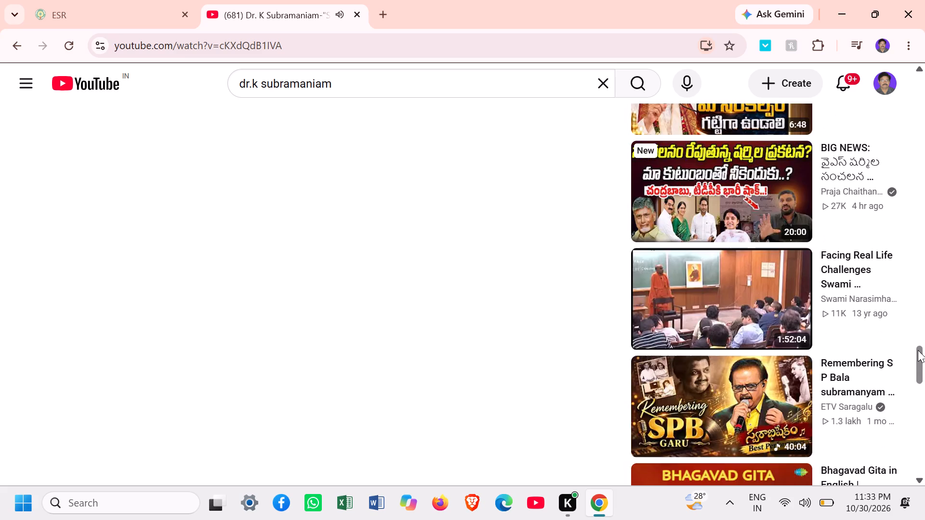
drag(918, 350, 906, 79)
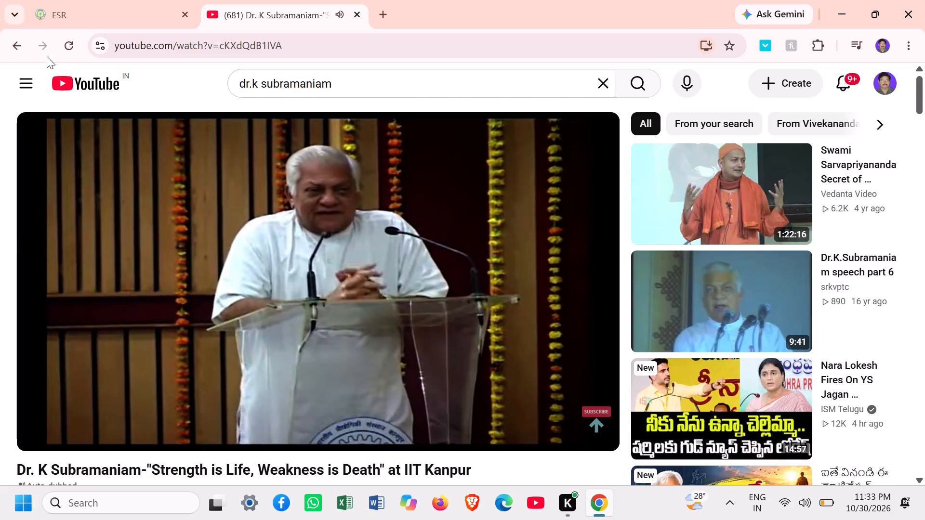
Switch back to the ESR leave ledger and dismiss the save confirmation for the row 42 entry.
click(81, 0)
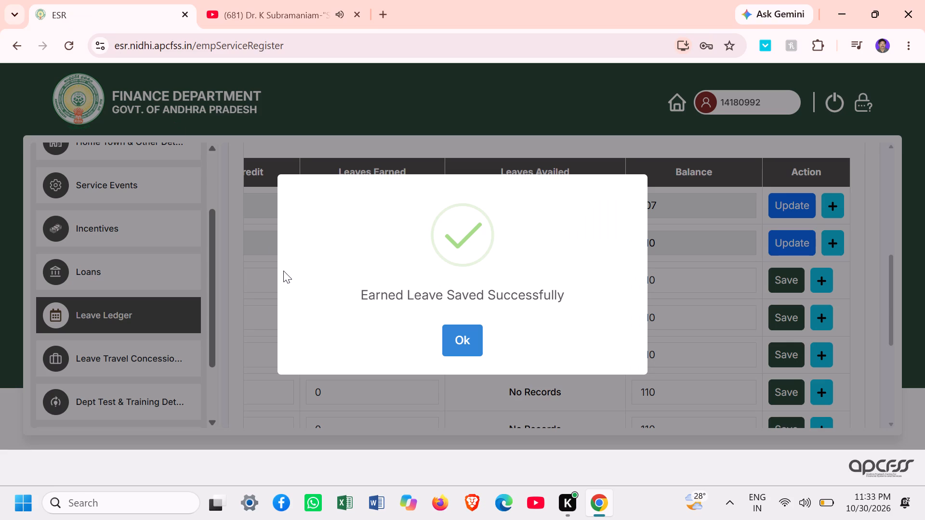
click(452, 337)
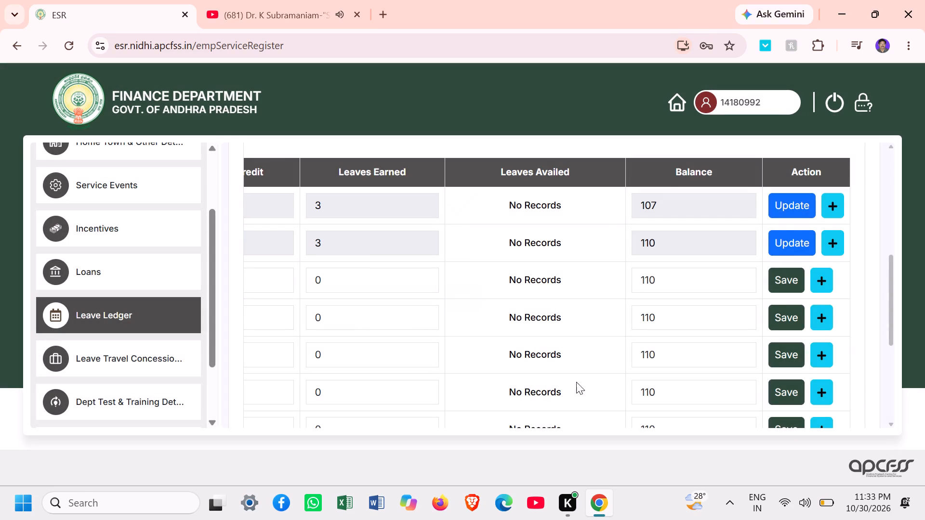
Set the SR Entry Date of EL row 43 to 31/12/2019.
click(509, 287)
key(Left)
key(Left)
key(Left)
key(Left)
key(Left)
key(Left)
key(Left)
key(Left)
key(Left)
key(Left)
key(Left)
key(Left)
key(Left)
key(Left)
key(Left)
key(Left)
key(Left)
key(Left)
key(Left)
key(Left)
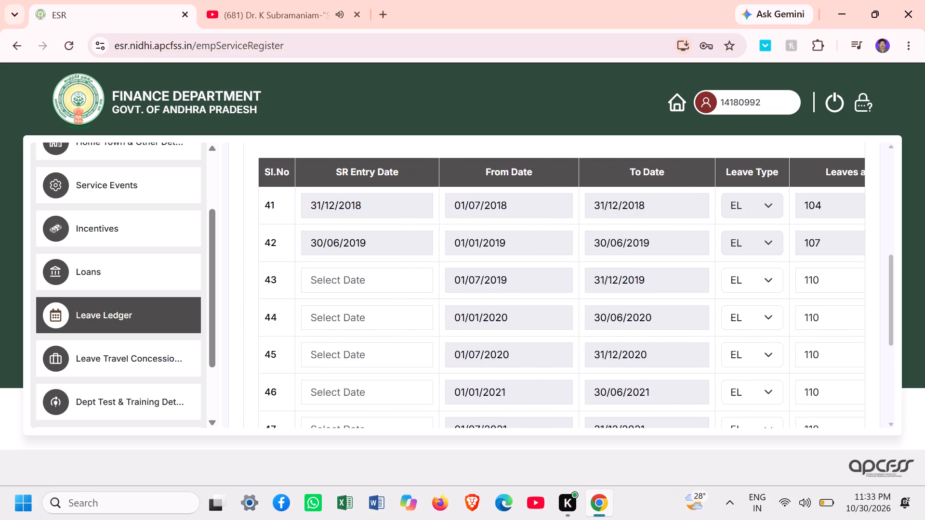
click(378, 279)
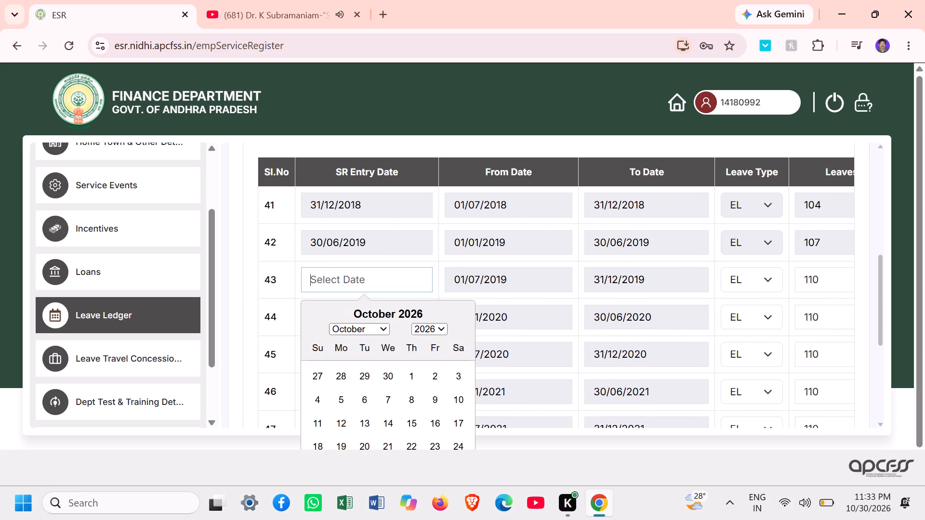
click(440, 331)
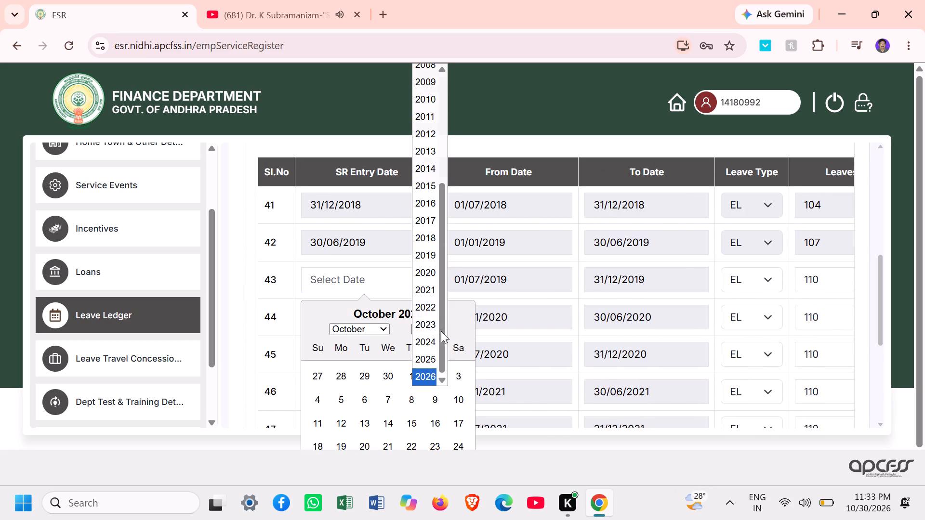
click(503, 330)
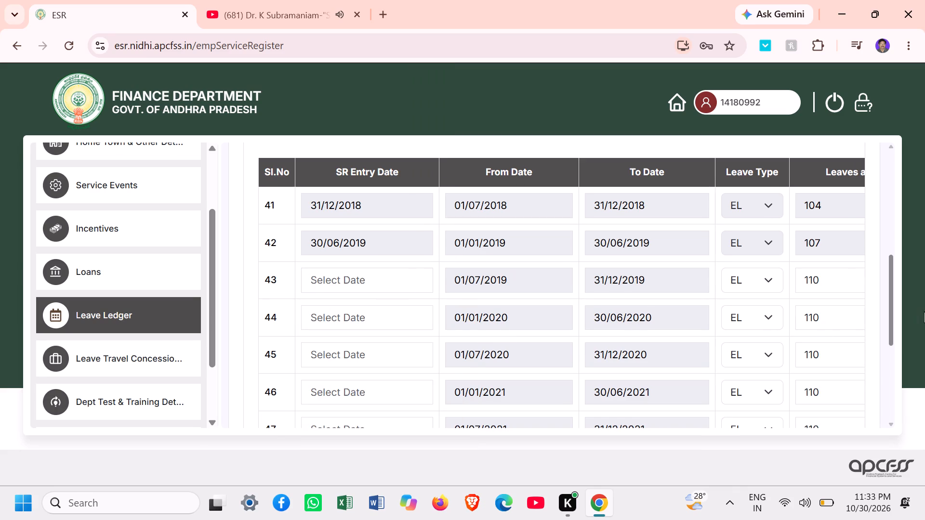
drag(894, 302, 891, 321)
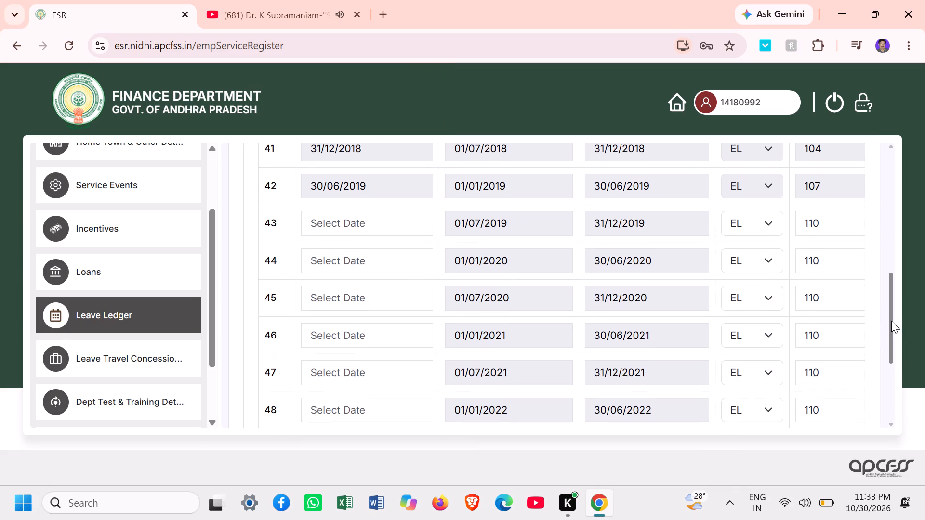
click(379, 224)
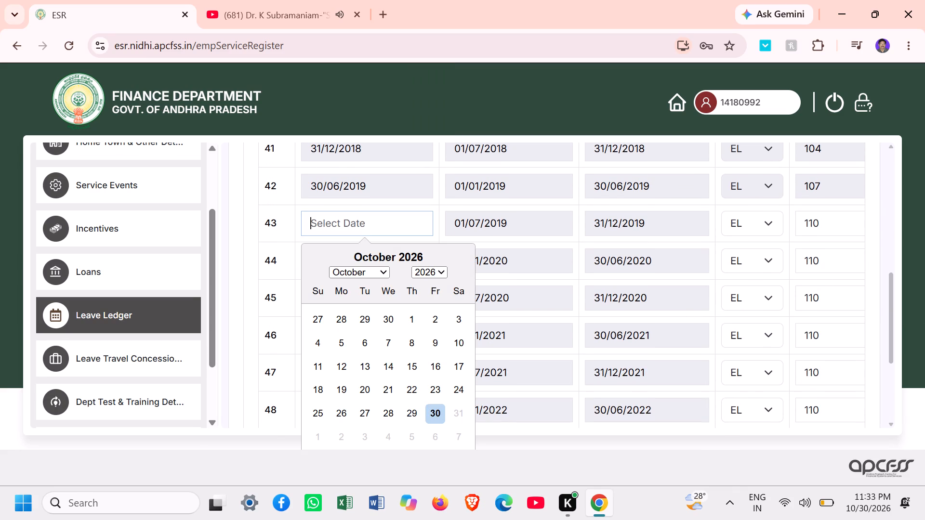
click(439, 274)
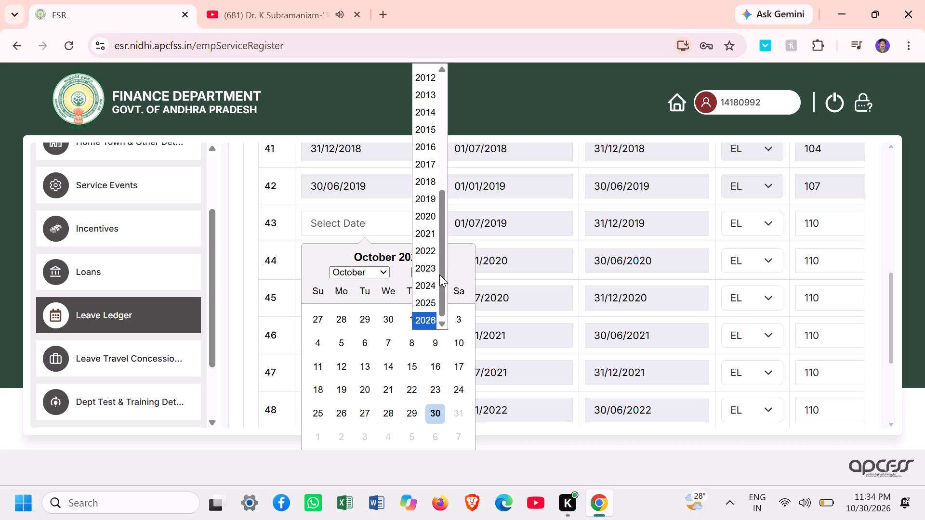
click(431, 202)
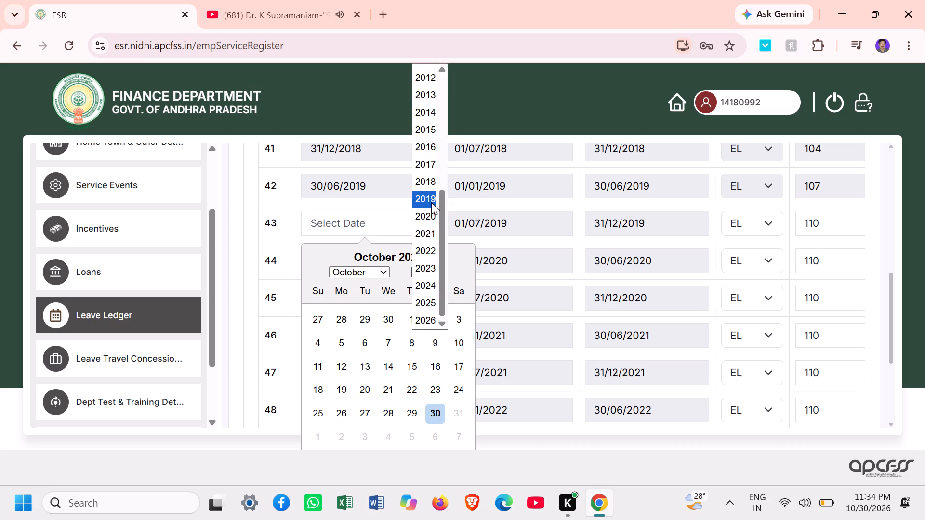
click(381, 265)
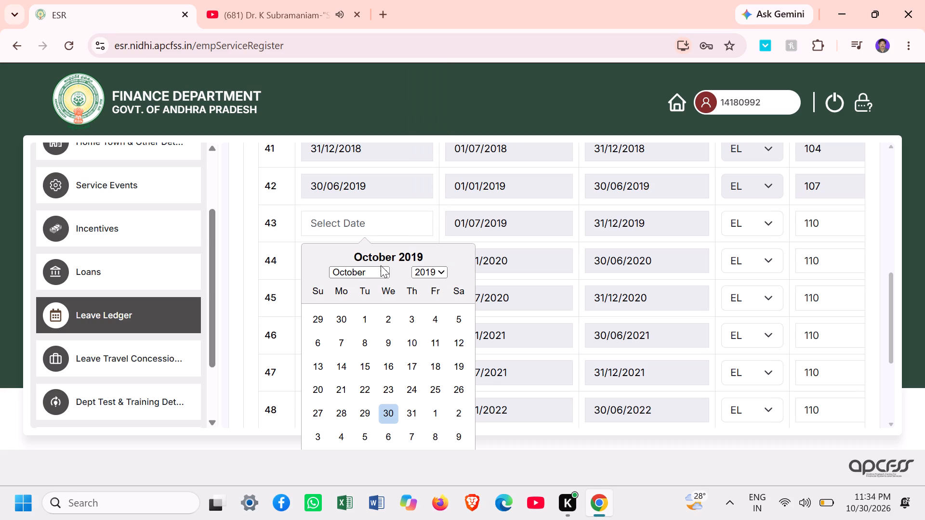
click(382, 269)
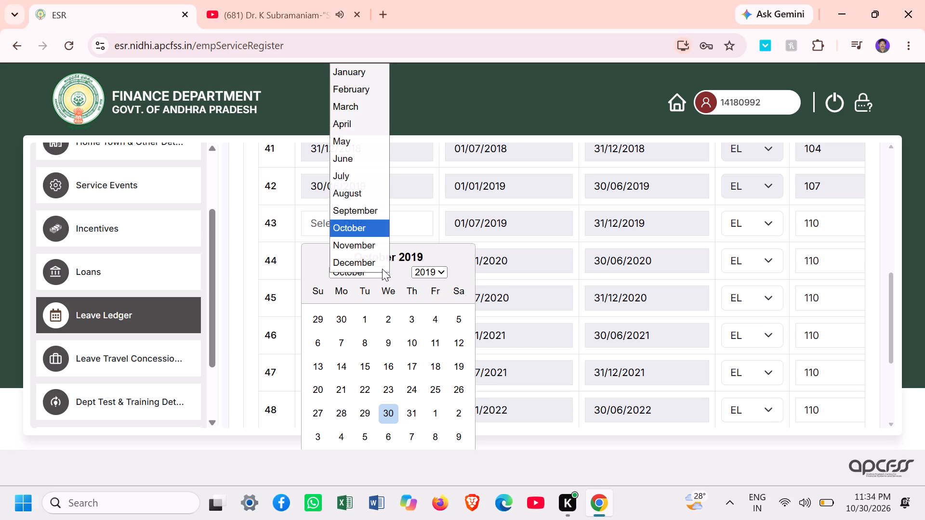
click(373, 265)
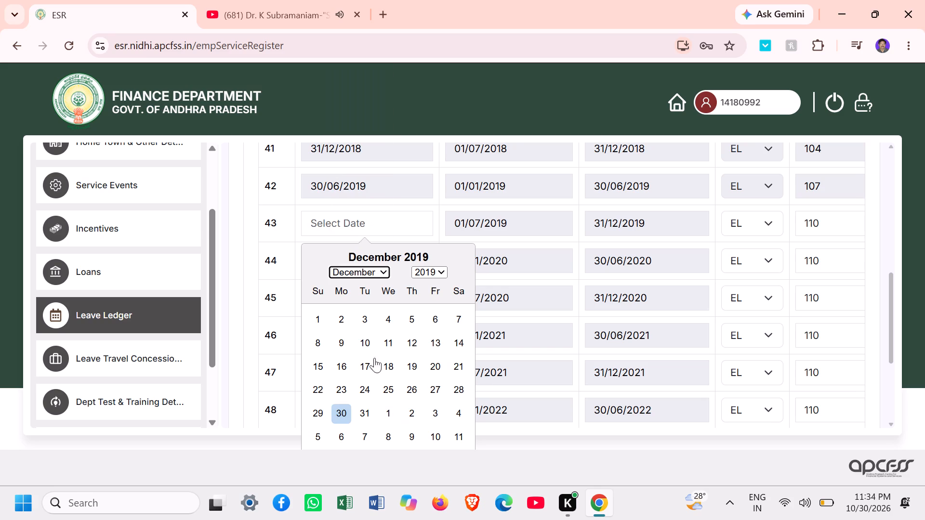
click(366, 409)
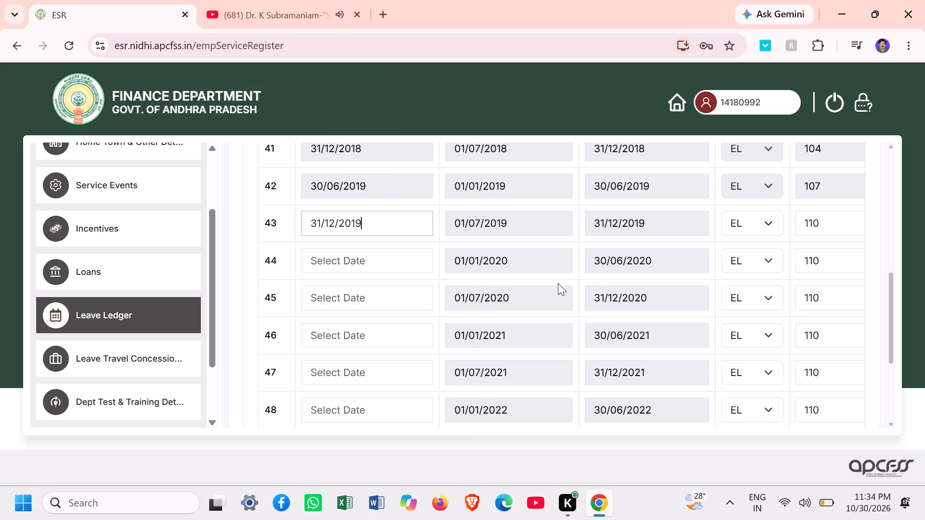
Enter 3 as the leaves earned in EL row 43, for the period 01/07/2019 to 31/12/2019.
click(669, 221)
key(Right)
key(Right)
key(Right)
key(Right)
key(Right)
key(Right)
key(Right)
key(Right)
key(Right)
key(Right)
key(Right)
key(Right)
key(Right)
key(Right)
key(Right)
key(Right)
key(Right)
key(Right)
key(Right)
key(Right)
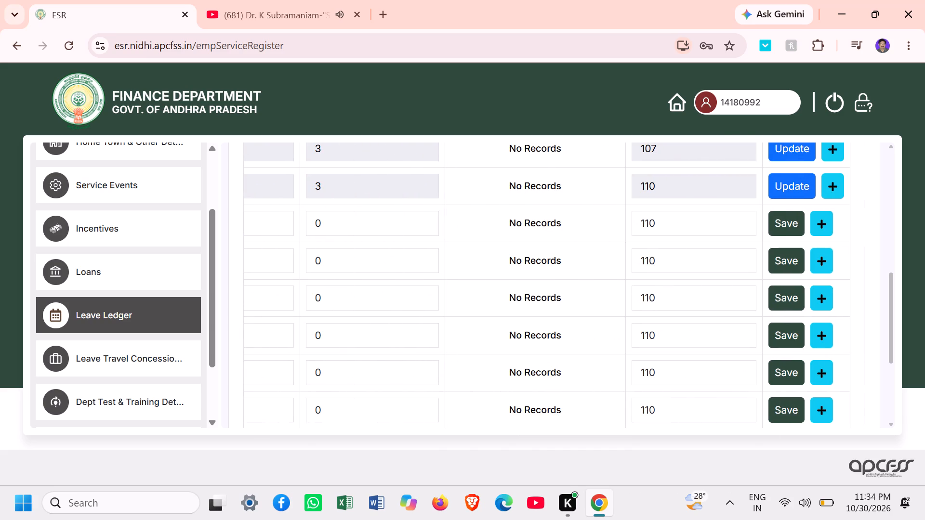
click(361, 227)
key(3)
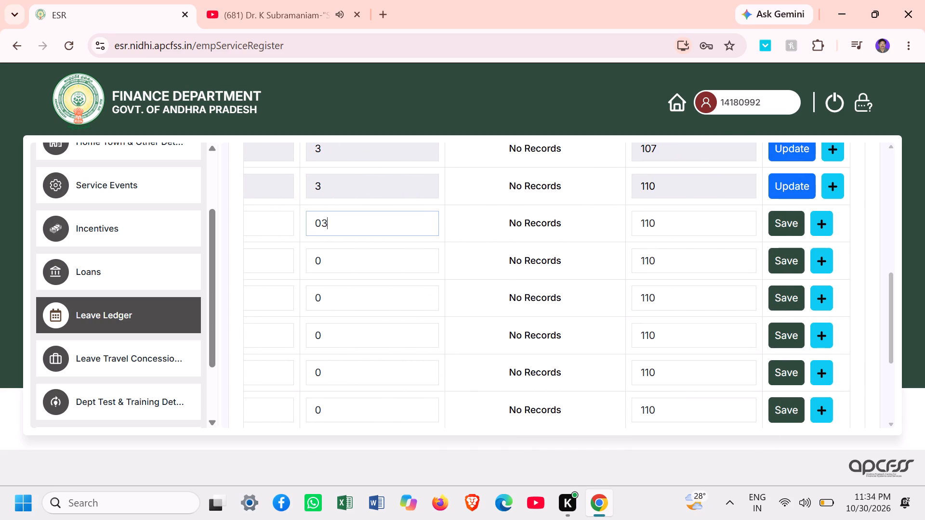
click(740, 224)
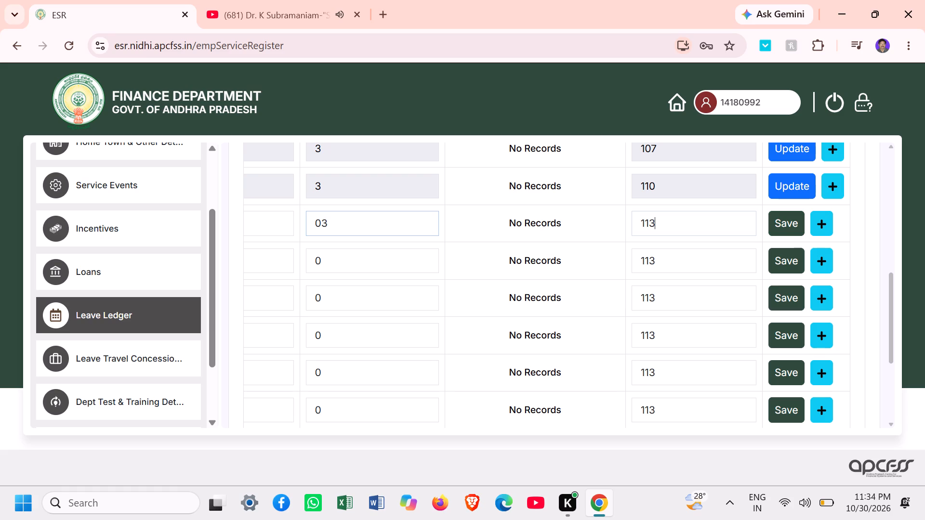
Save the completed EL row 43 entry in the leave ledger.
click(786, 225)
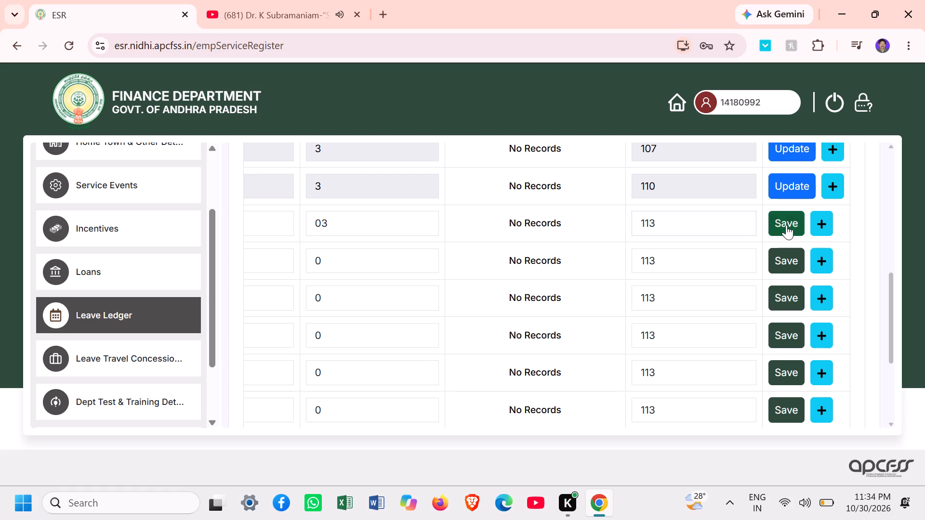
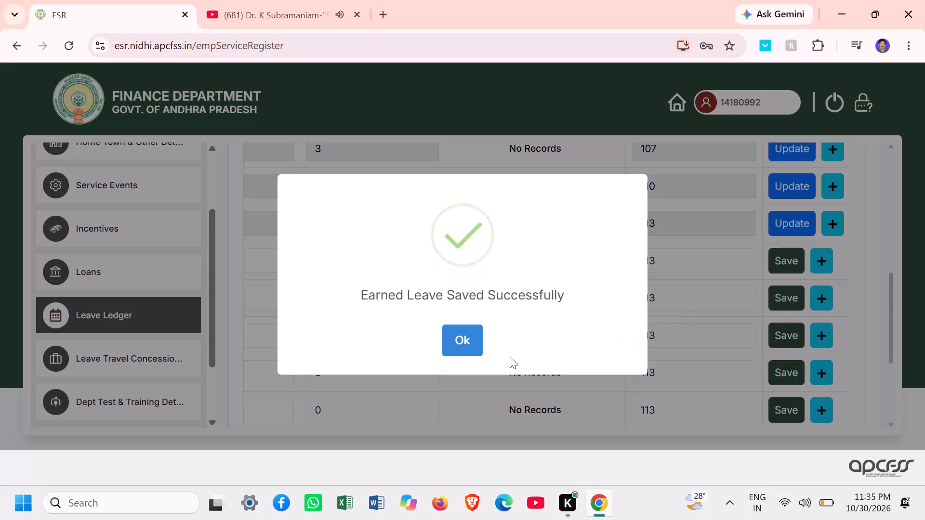
Dismiss the message about the saved earned leave entry.
click(459, 340)
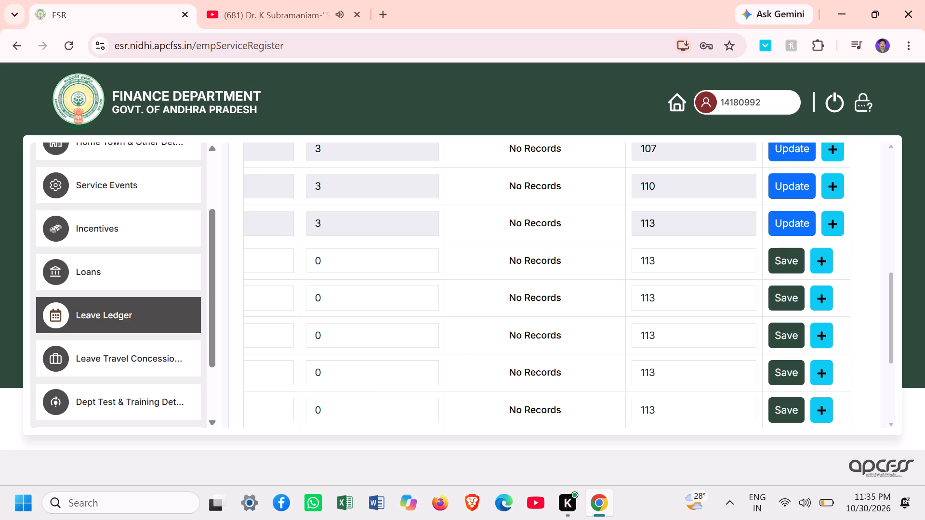
Set the date of leave ledger row 44, covering 01/01/2020 to 30/06/2020, to 30/06/2020.
click(417, 229)
key(Left)
key(Left)
key(Left)
key(Left)
key(Left)
key(Left)
key(Left)
key(Left)
key(Left)
key(Left)
key(Left)
key(Left)
key(Left)
key(Left)
key(Left)
key(Left)
key(Left)
key(Left)
key(Left)
key(Left)
key(Left)
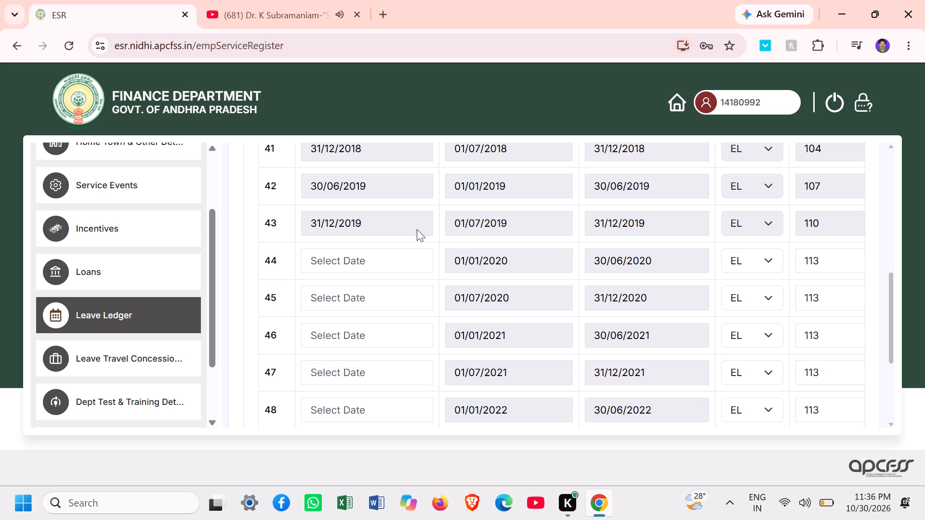
click(397, 260)
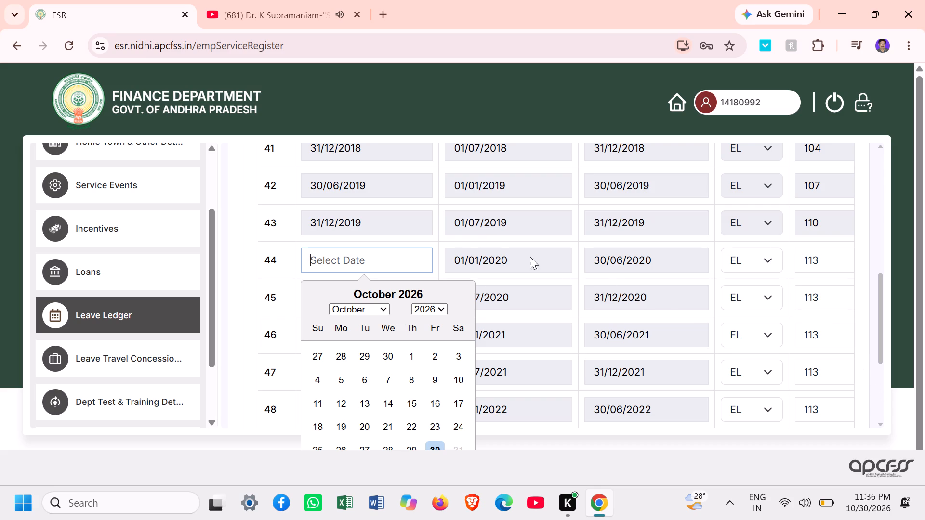
click(436, 308)
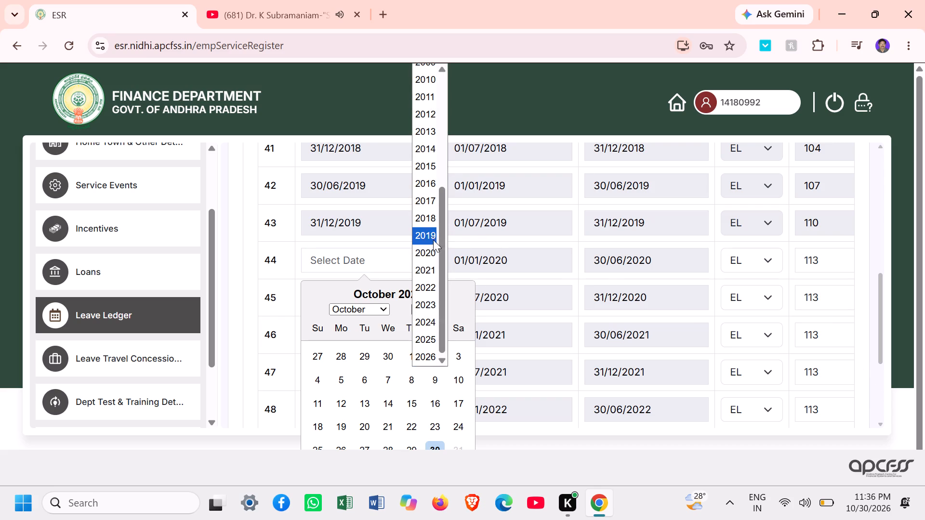
click(428, 252)
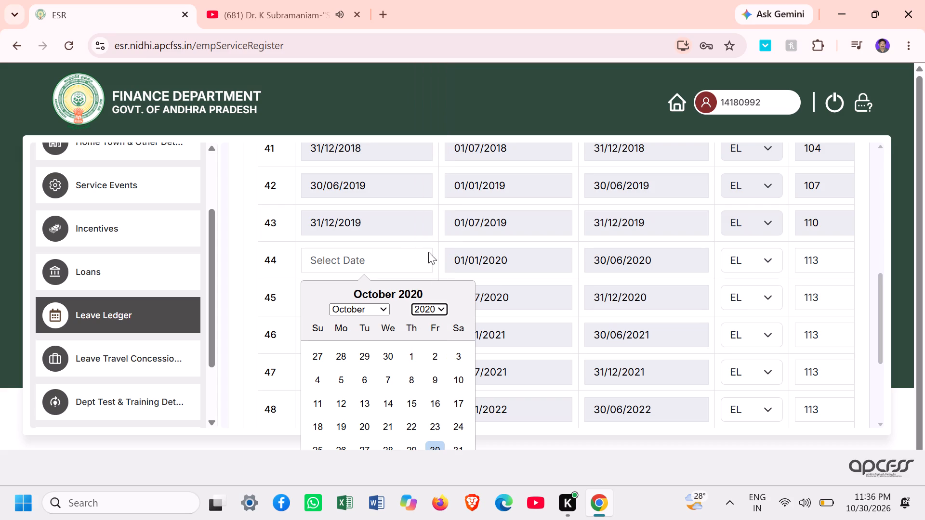
click(381, 309)
click(364, 193)
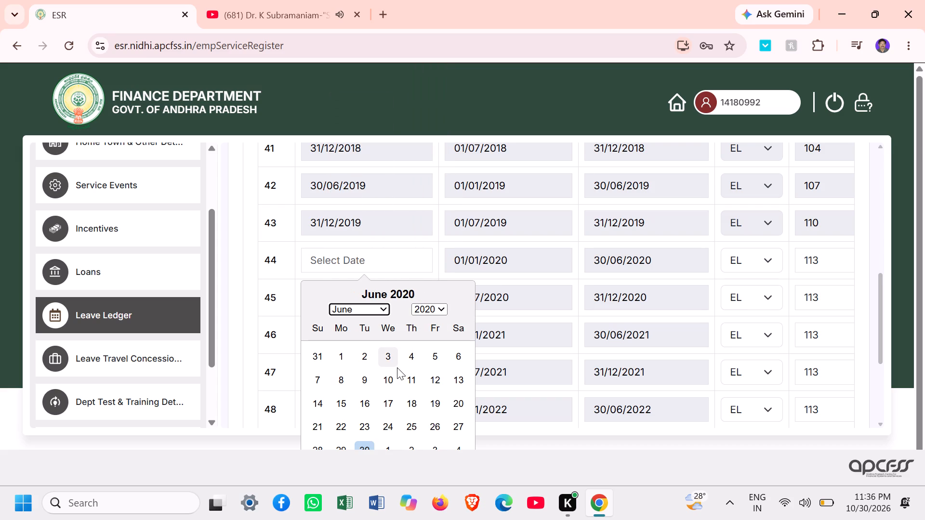
click(367, 445)
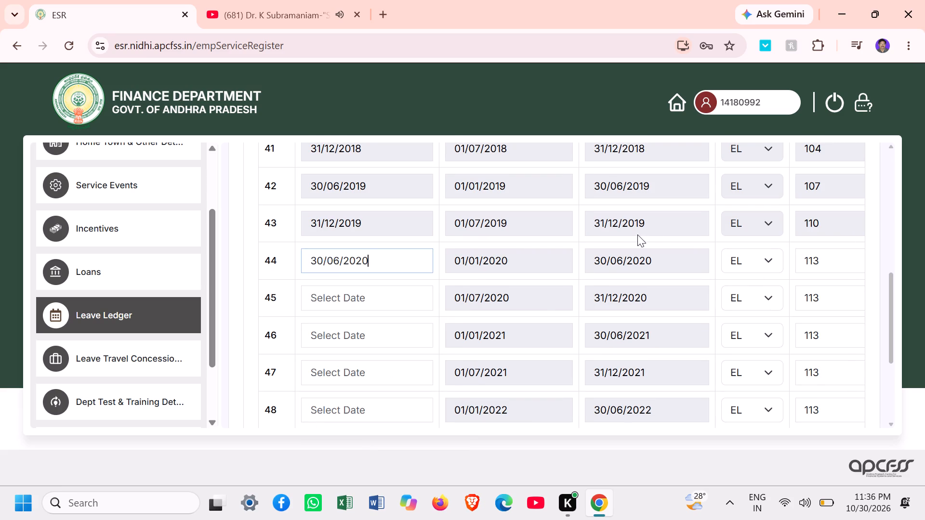
Enter 3 as the earned leave days added to the balance in row 44, the period ending 30/06/2020.
click(685, 258)
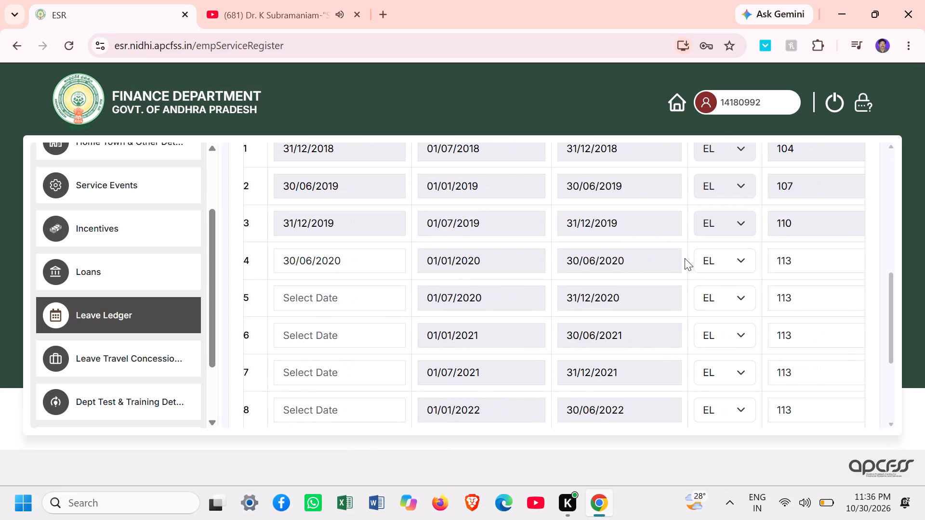
key(Right)
key(Right)
key(Right)
key(Right)
key(Right)
key(Right)
key(Right)
key(Right)
key(Right)
click(685, 258)
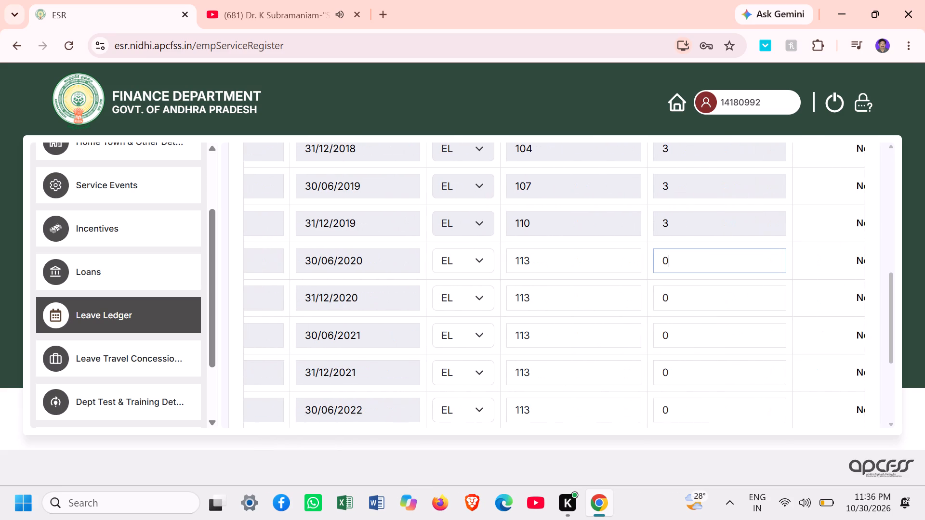
key(3)
Save the earned leave entry in row 44 for the period ending 30/06/2020.
click(832, 262)
key(Right)
key(Right)
key(Right)
key(Right)
key(Right)
key(Right)
key(Right)
key(Right)
key(Right)
key(Right)
key(Right)
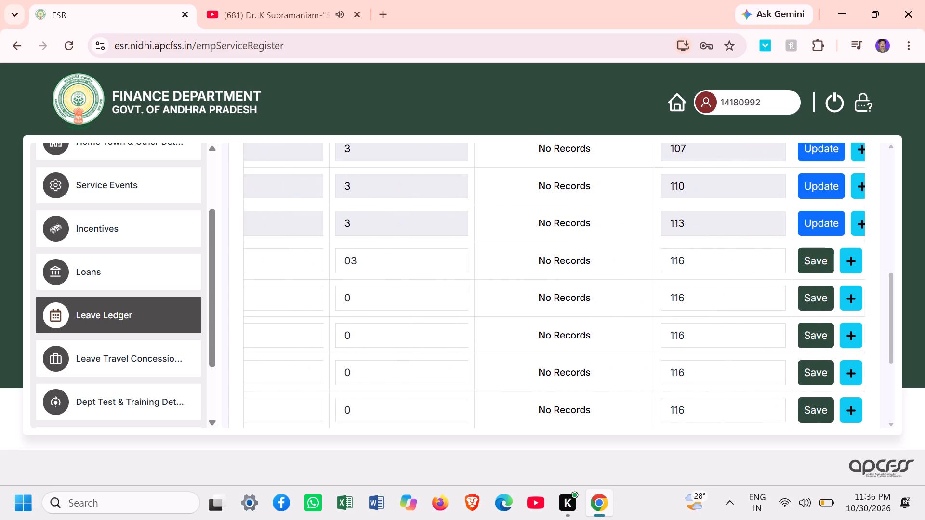
click(760, 270)
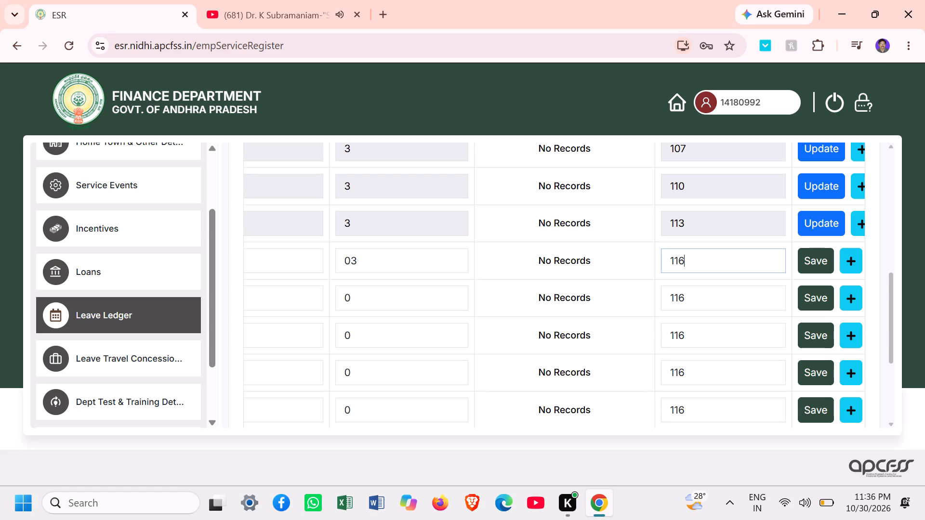
click(825, 259)
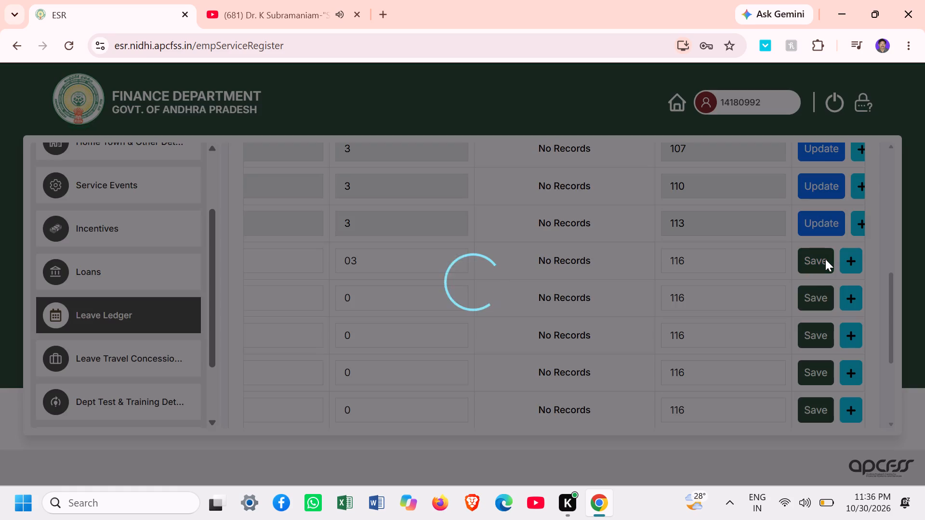
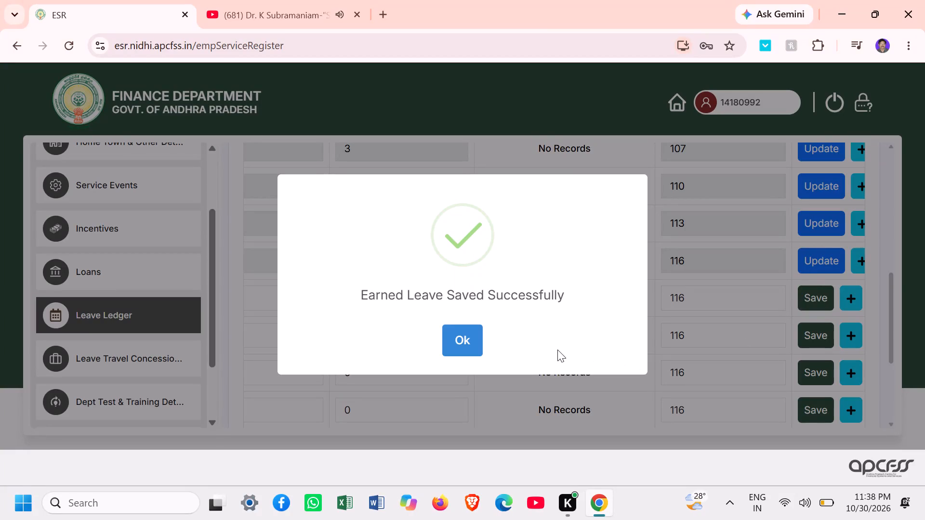
Dismiss the message about the saved earned leave entry.
click(466, 347)
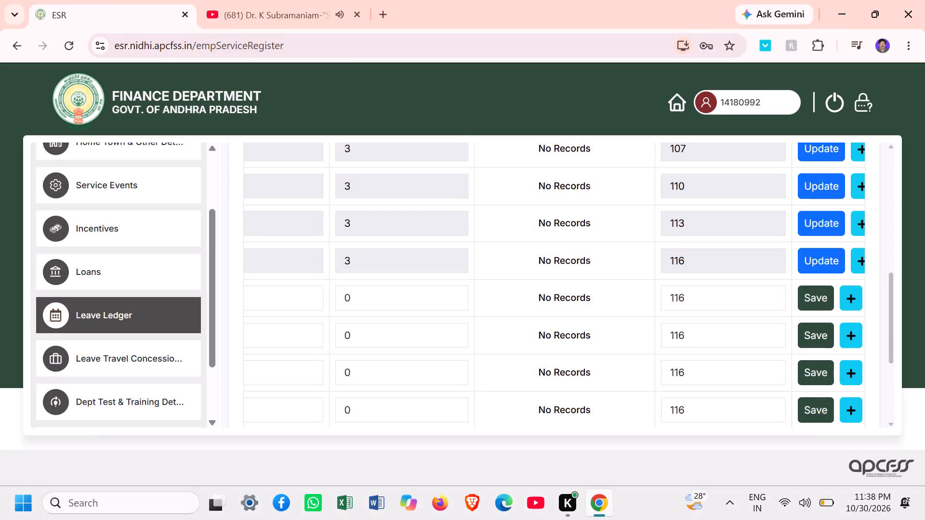
Set the date of leave ledger row 45, covering 01/07/2020 to 31/12/2020, to 30/12/2020.
click(503, 299)
key(Left)
key(Left)
key(Left)
key(Left)
key(Left)
key(Left)
key(Left)
key(Left)
key(Left)
key(Left)
key(Left)
key(Left)
key(Left)
key(Left)
key(Left)
key(Left)
key(Left)
key(Left)
key(Left)
key(Left)
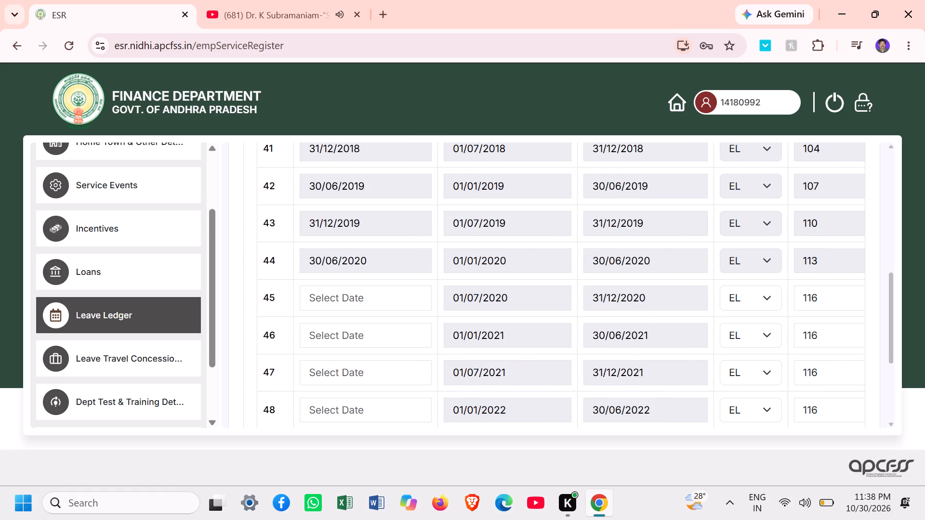
click(408, 292)
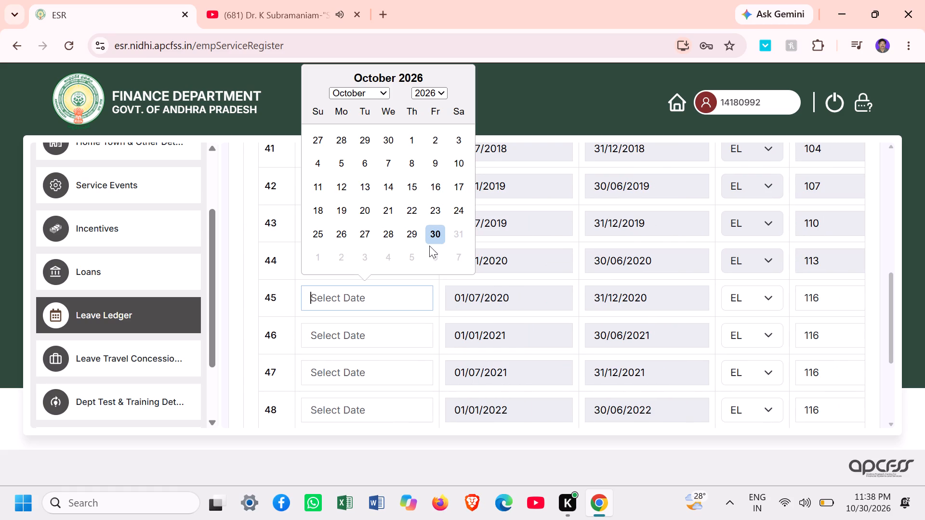
click(441, 94)
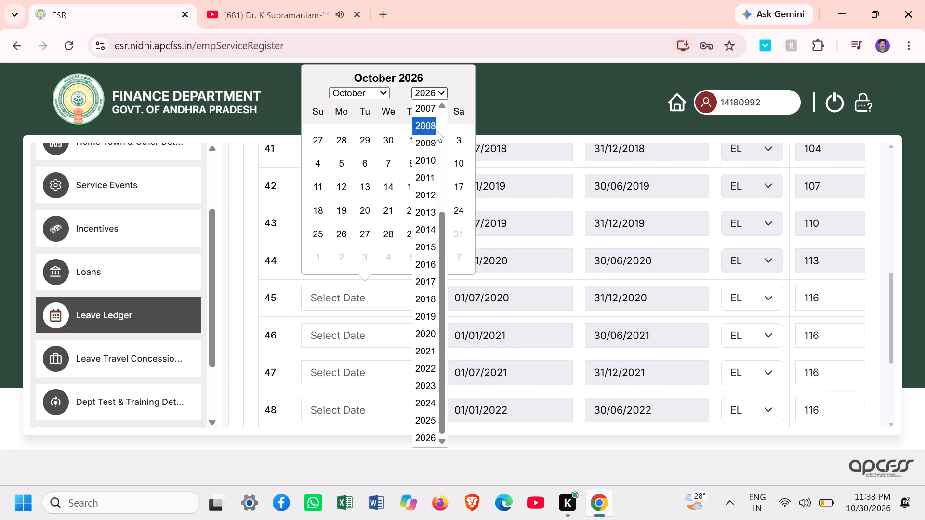
click(433, 332)
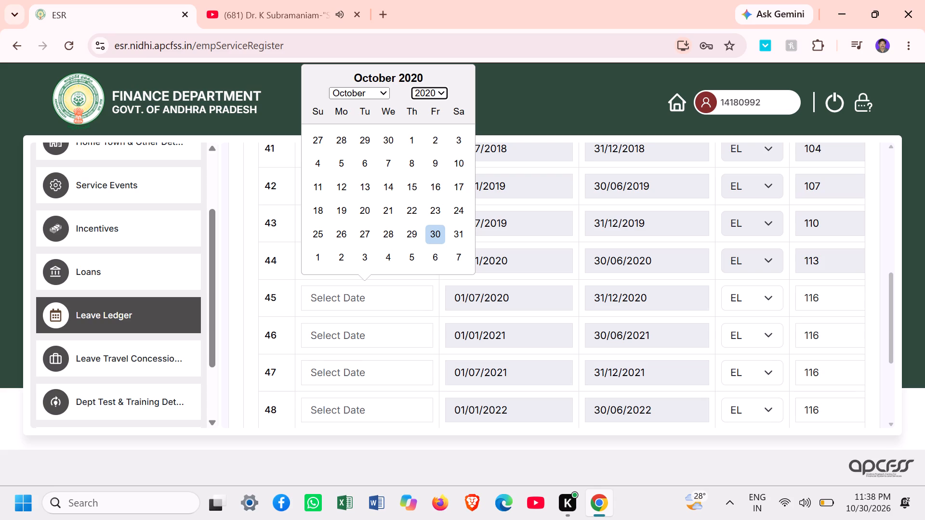
click(385, 88)
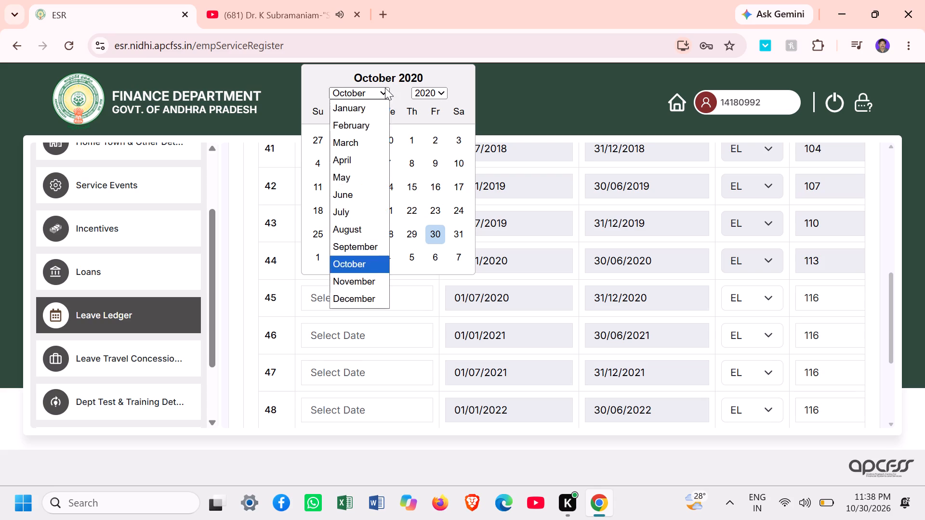
click(364, 293)
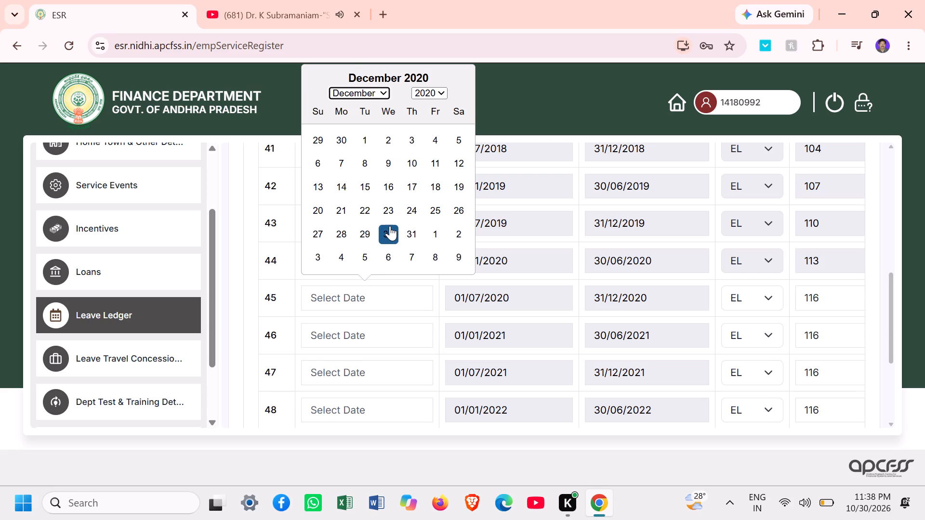
click(390, 226)
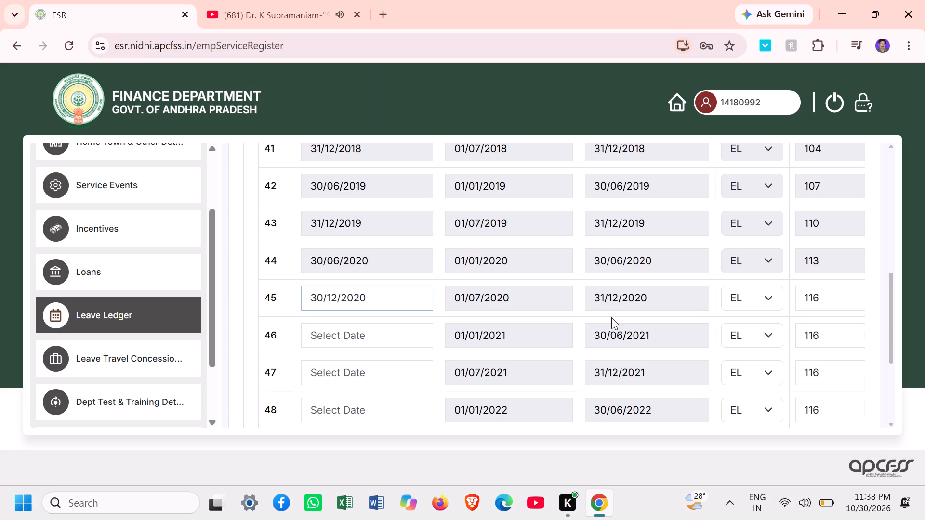
Enter 3 as the earned leave days added to the balance in row 45, the period ending 31/12/2020.
click(657, 296)
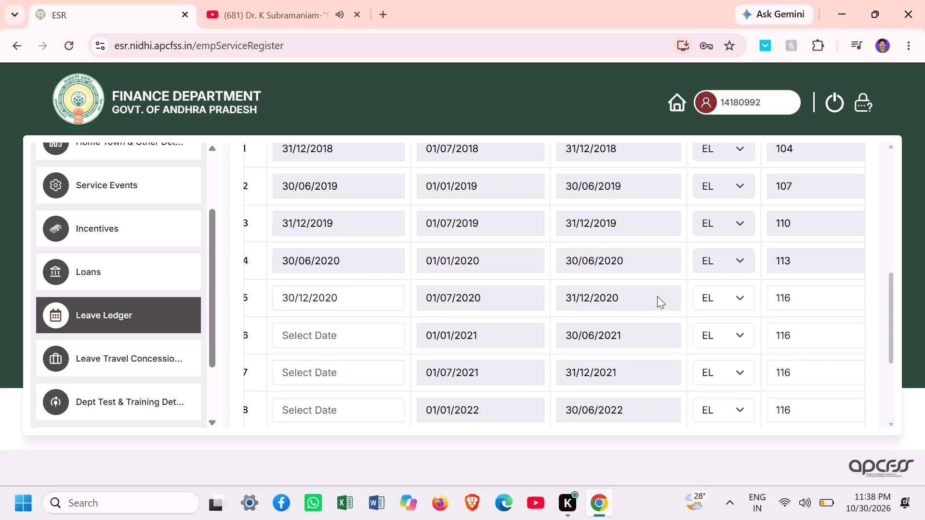
key(Right)
key(Right)
key(Right)
key(Right)
key(Right)
key(Right)
key(Right)
key(Right)
key(Right)
click(670, 299)
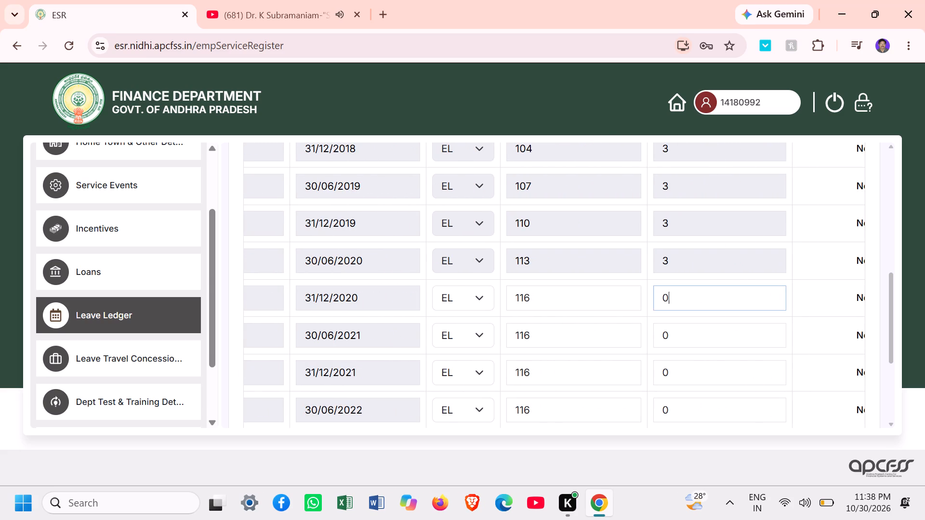
key(3)
Save the earned leave entry in row 45 for the period ending 31/12/2020.
click(828, 298)
key(Right)
key(Right)
key(Right)
key(Right)
key(Right)
key(Right)
key(Right)
key(Right)
key(Right)
key(Right)
key(Right)
key(Right)
key(Right)
key(Right)
key(Right)
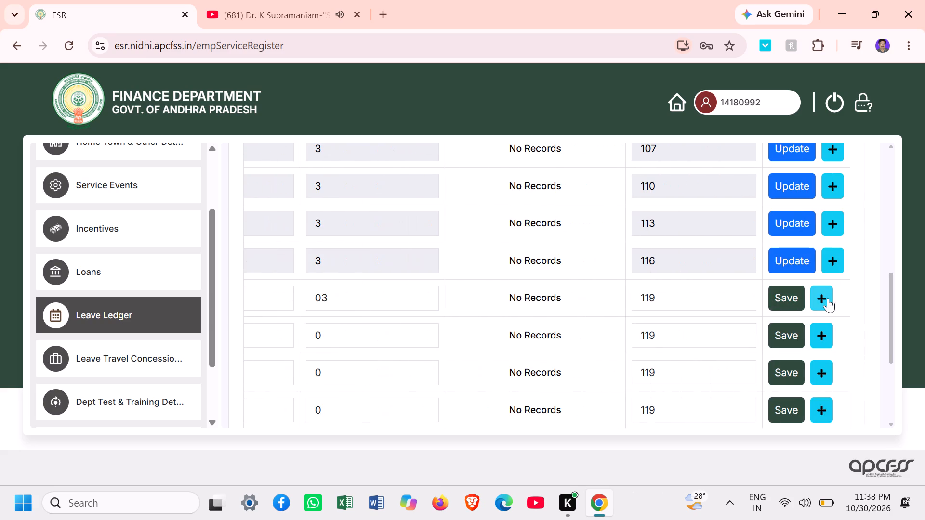
click(794, 297)
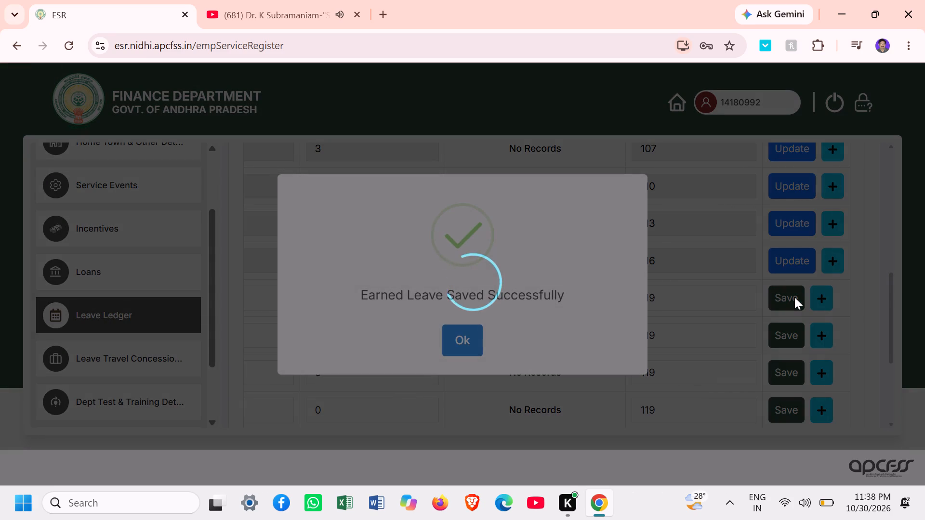
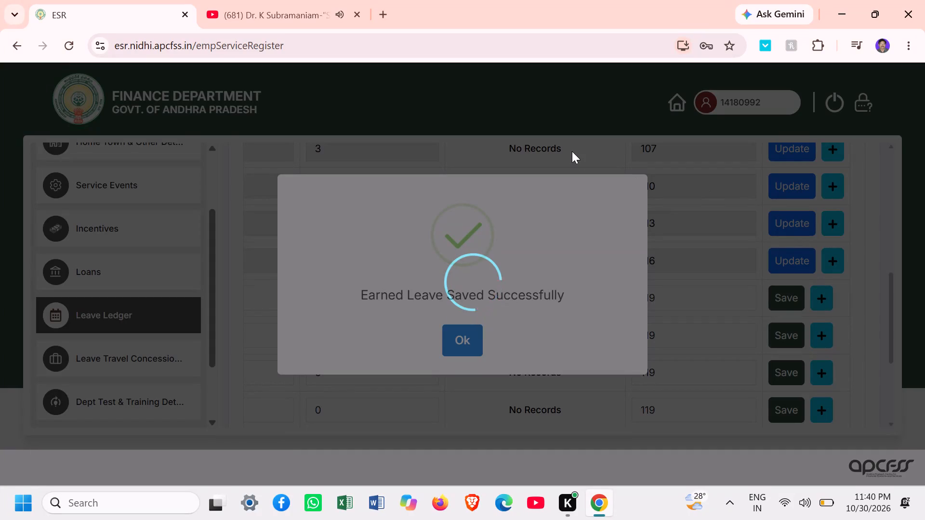
Switch to the open YouTube video page and close it, returning to the employee service register.
click(299, 8)
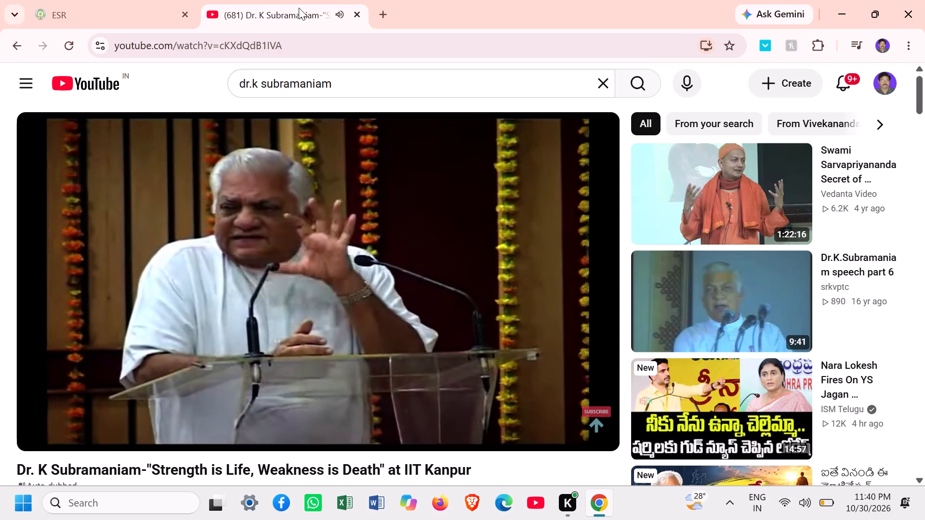
click(357, 14)
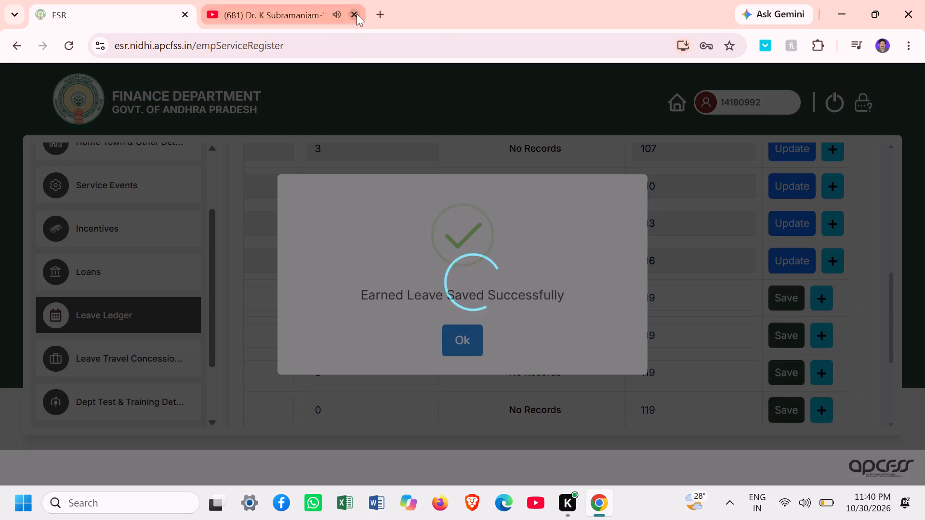
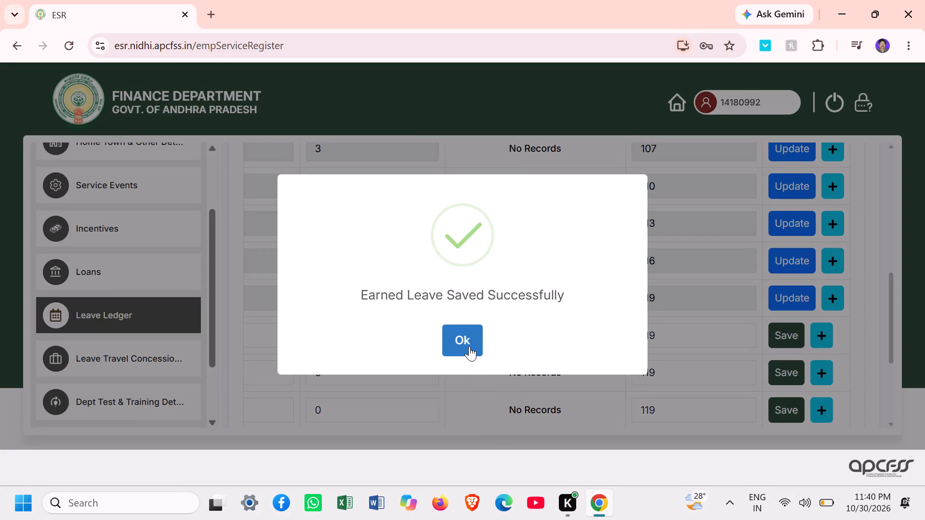
Dismiss the save confirmation for the earned leave entry and return to the leave ledger.
click(469, 346)
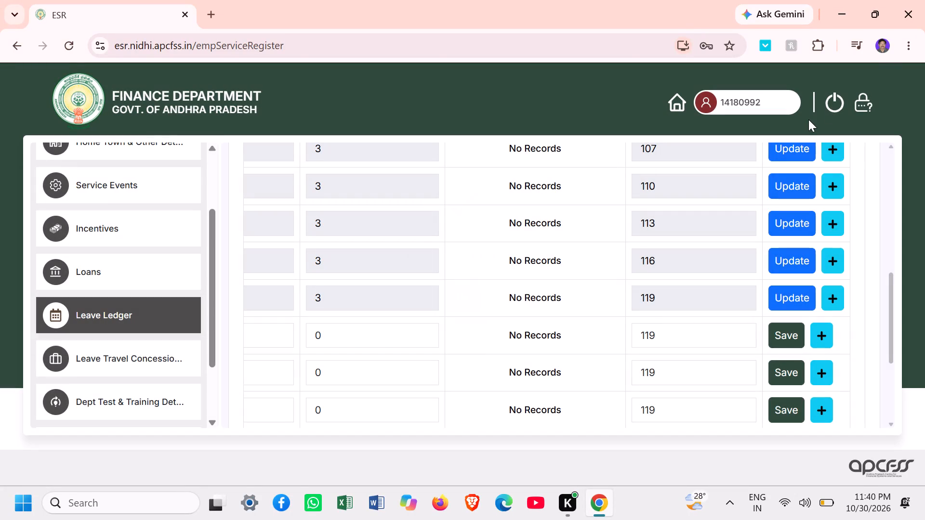
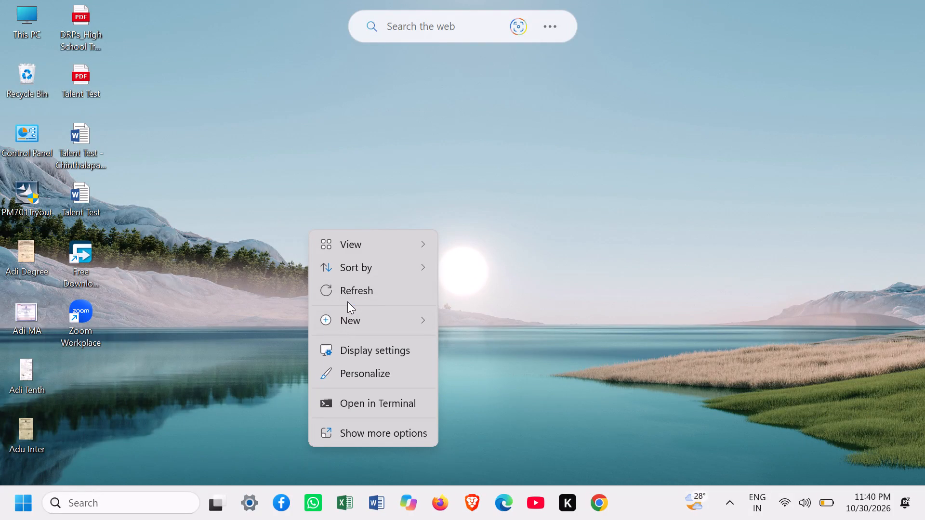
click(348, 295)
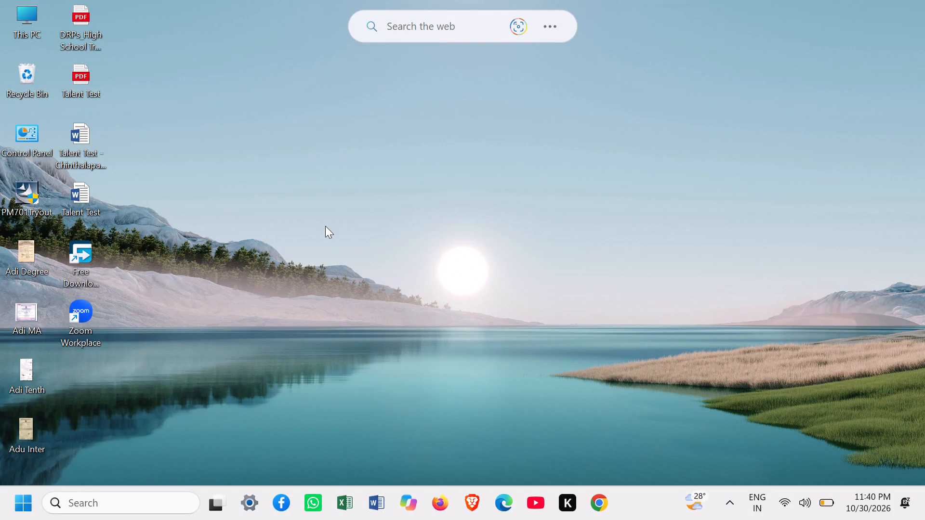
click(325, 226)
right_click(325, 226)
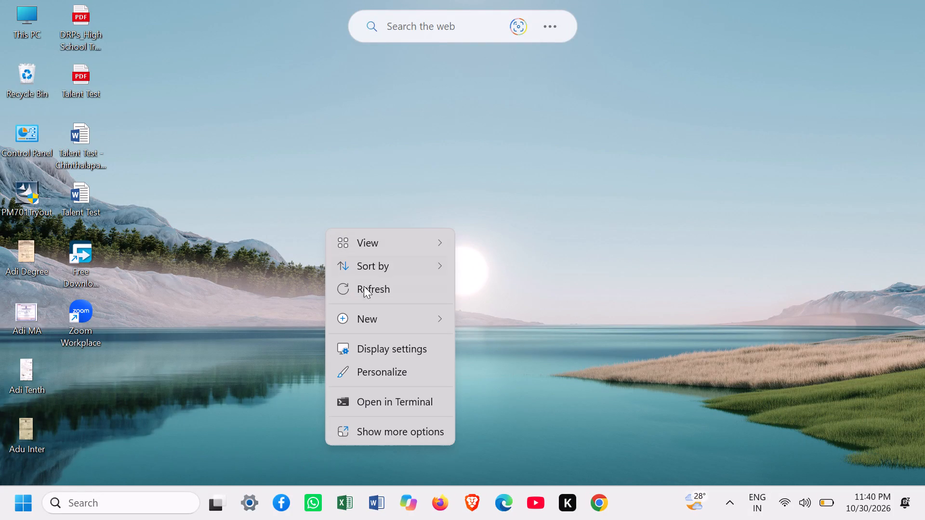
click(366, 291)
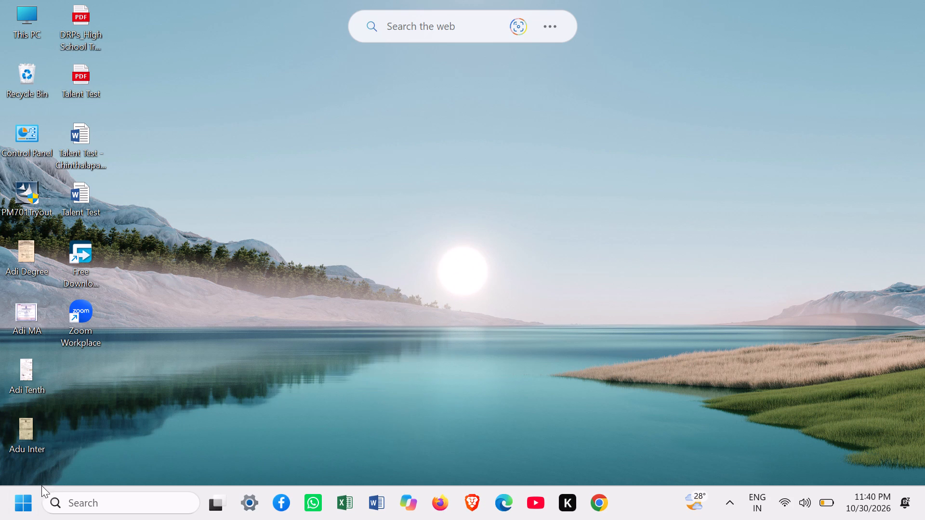
Shut down the computer.
click(23, 504)
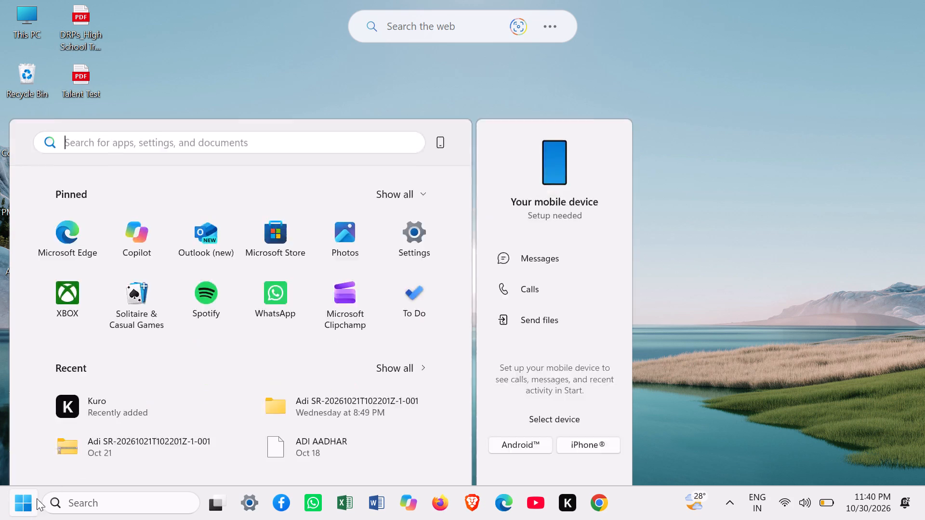
click(425, 458)
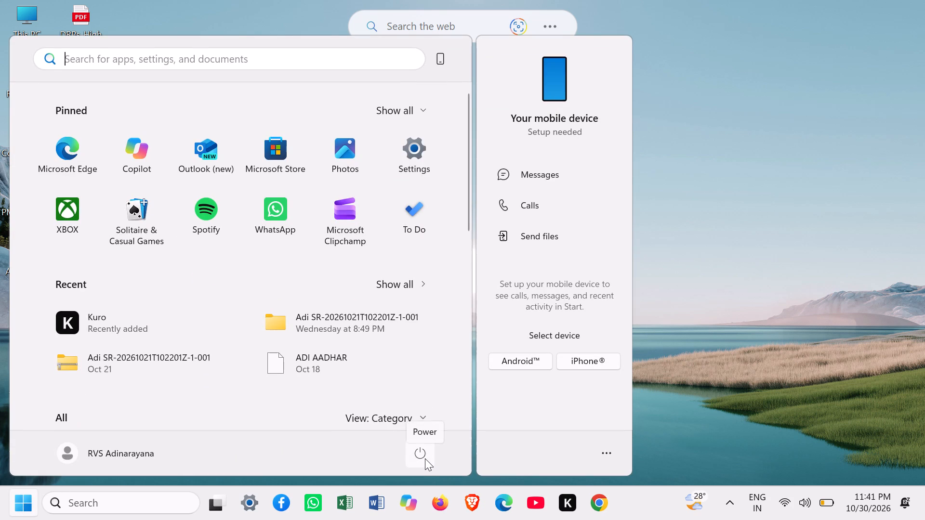
click(429, 402)
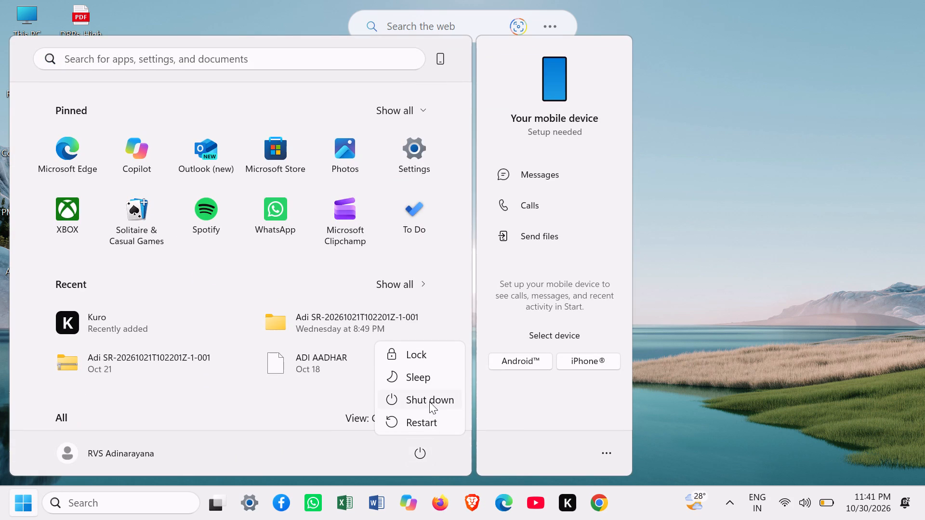